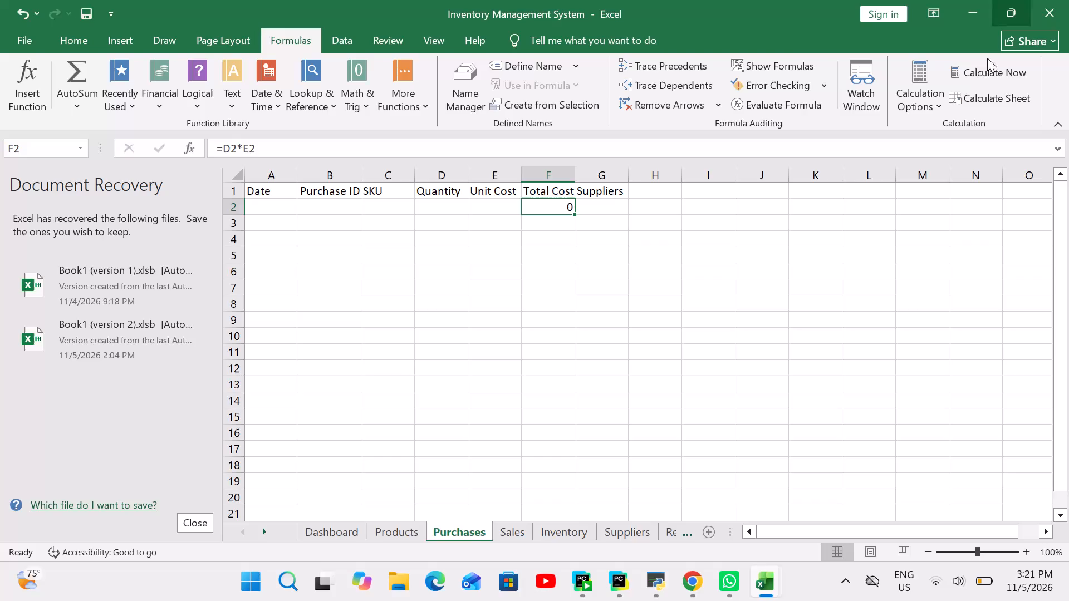
Minimize both open Excel workbook windows and launch the Kuro application from the desktop.
click(974, 14)
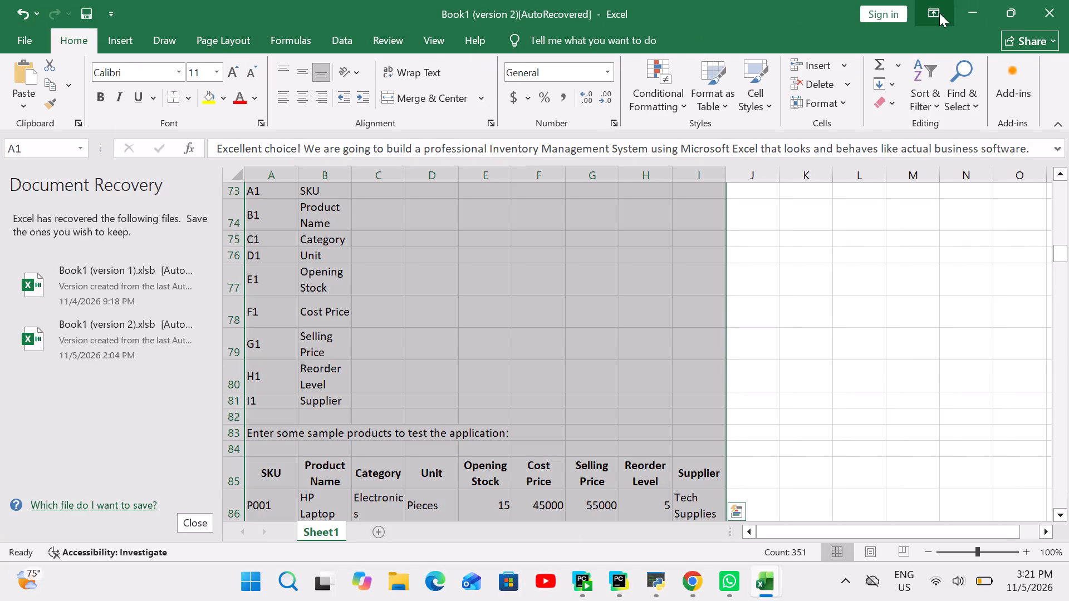
click(967, 2)
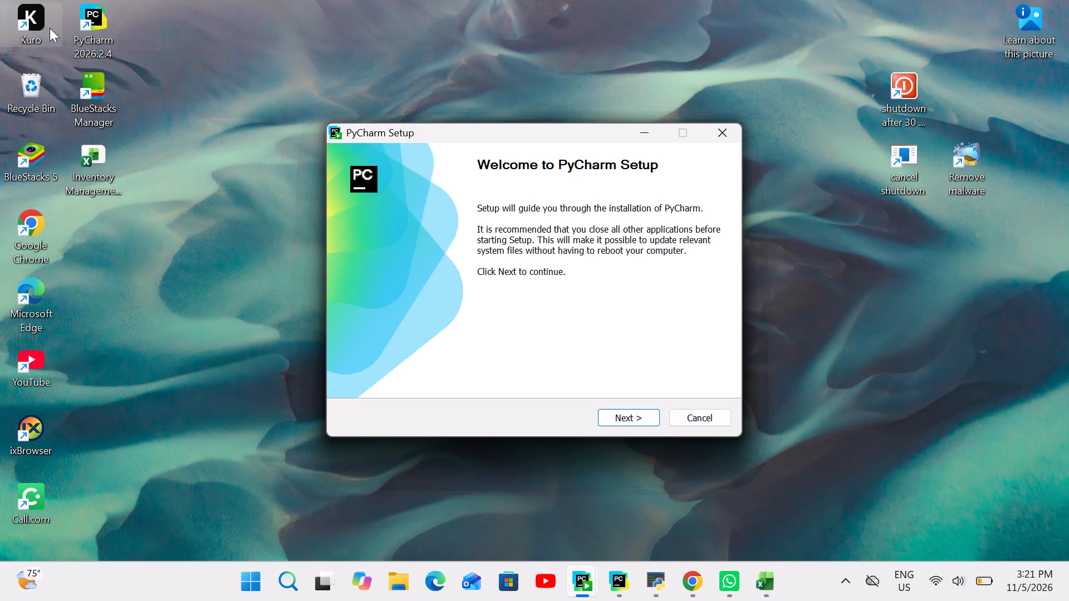
double_click(43, 28)
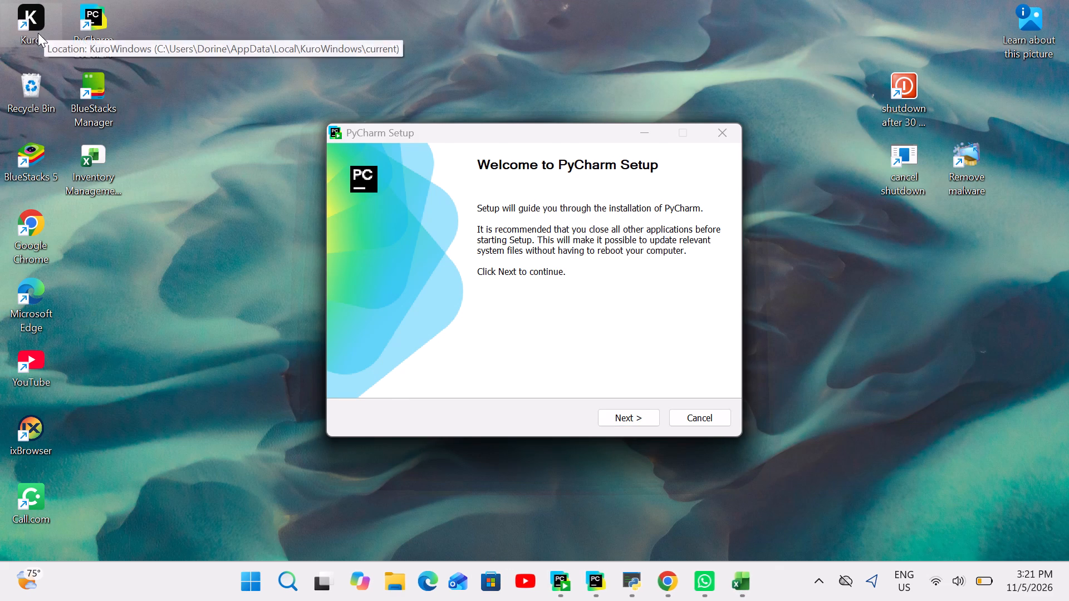
double_click(24, 22)
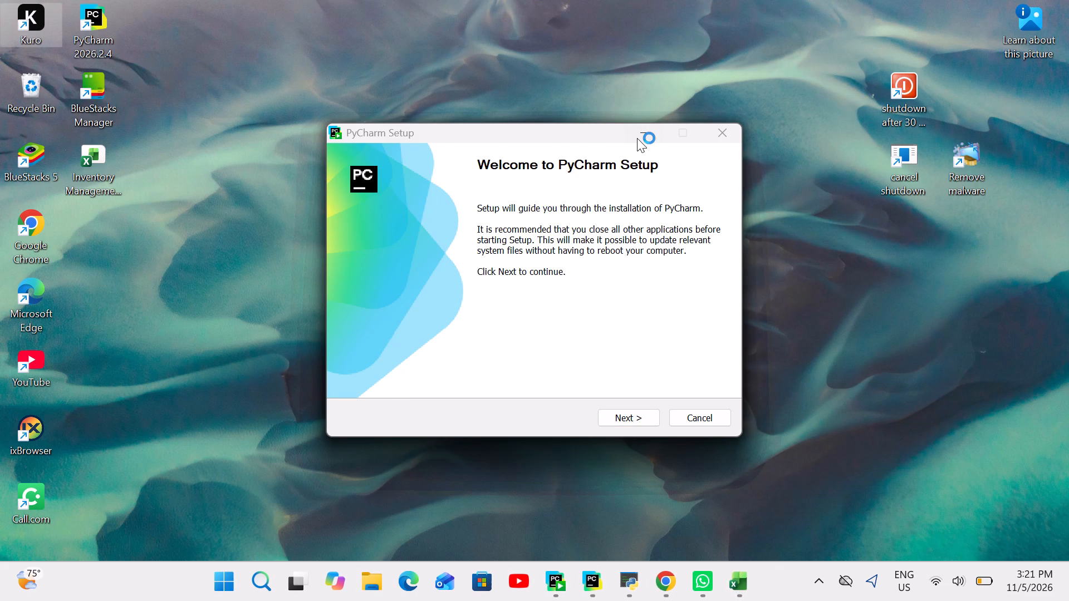
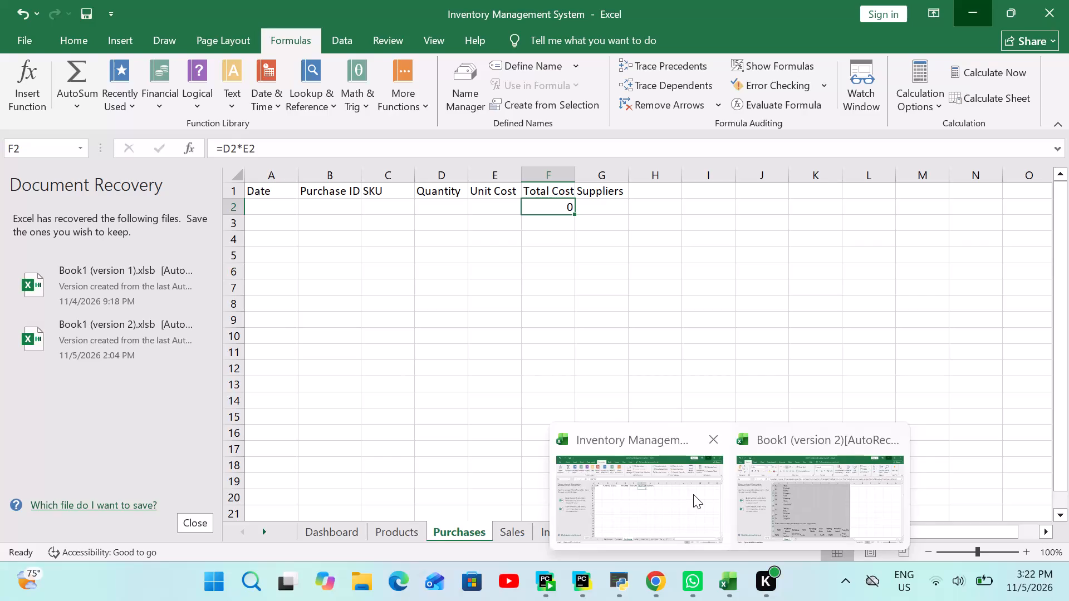
Switch to the Inventory Management System workbook and clear the Total Cost formula from cell F2 of the Purchases sheet.
click(693, 494)
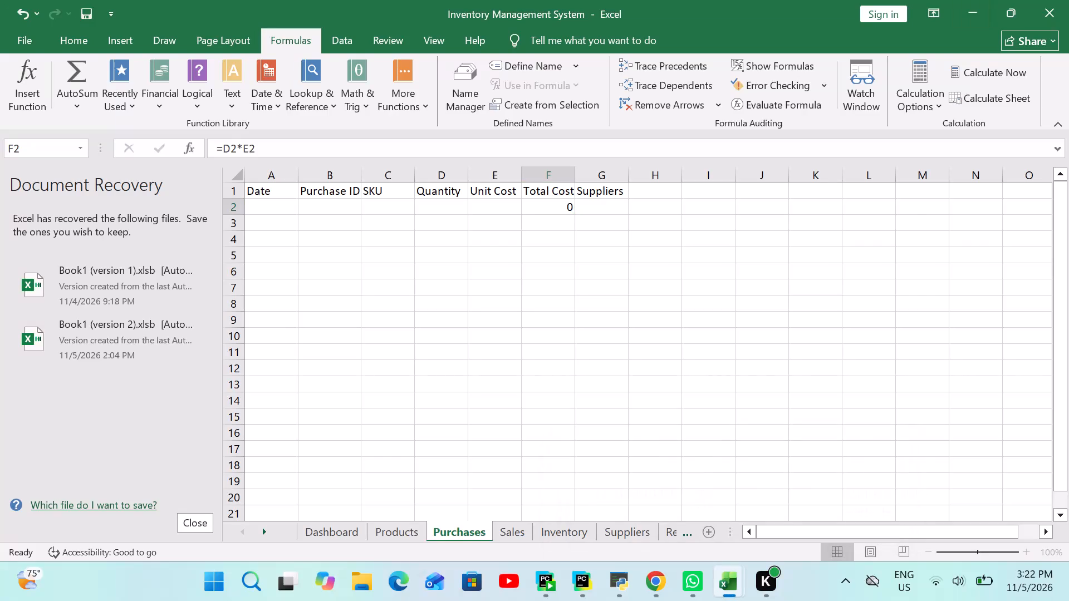
key(BackSpace)
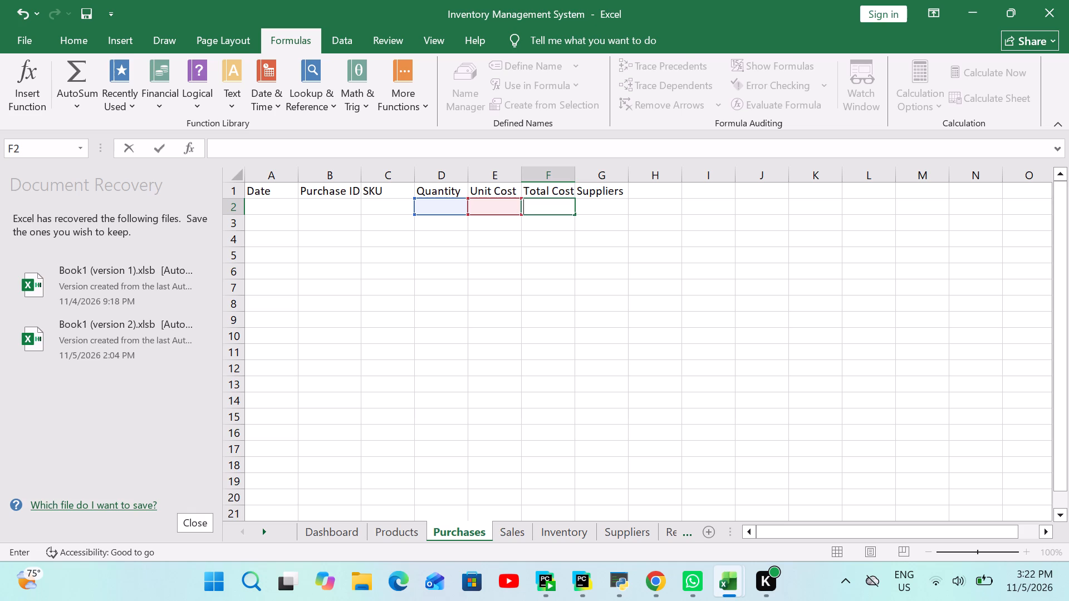
click(260, 209)
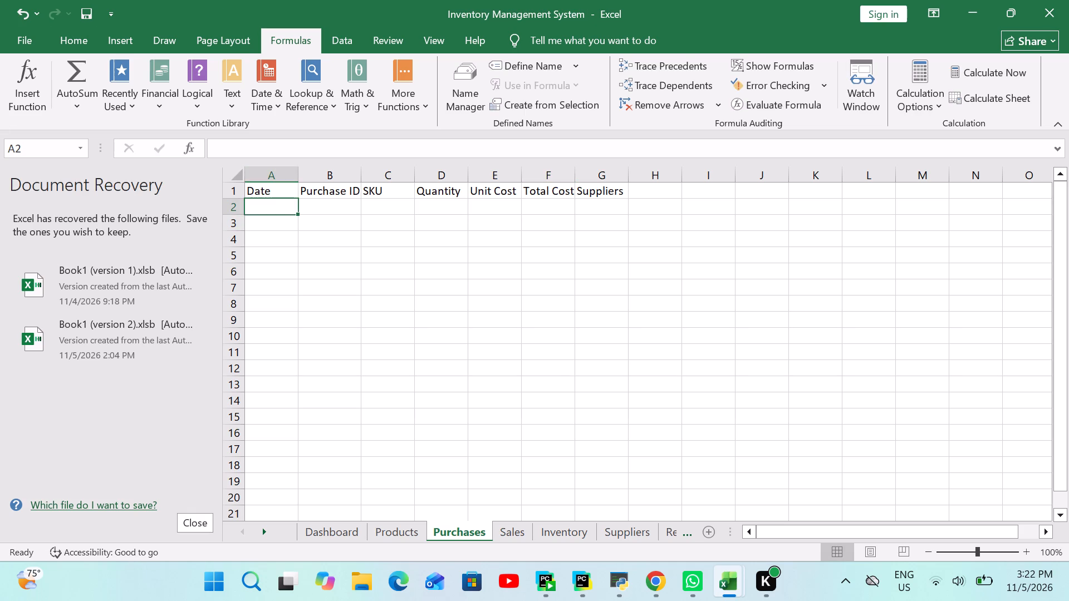
Widen the Date column on the Purchases sheet to nearly twice its width.
drag(299, 181, 344, 175)
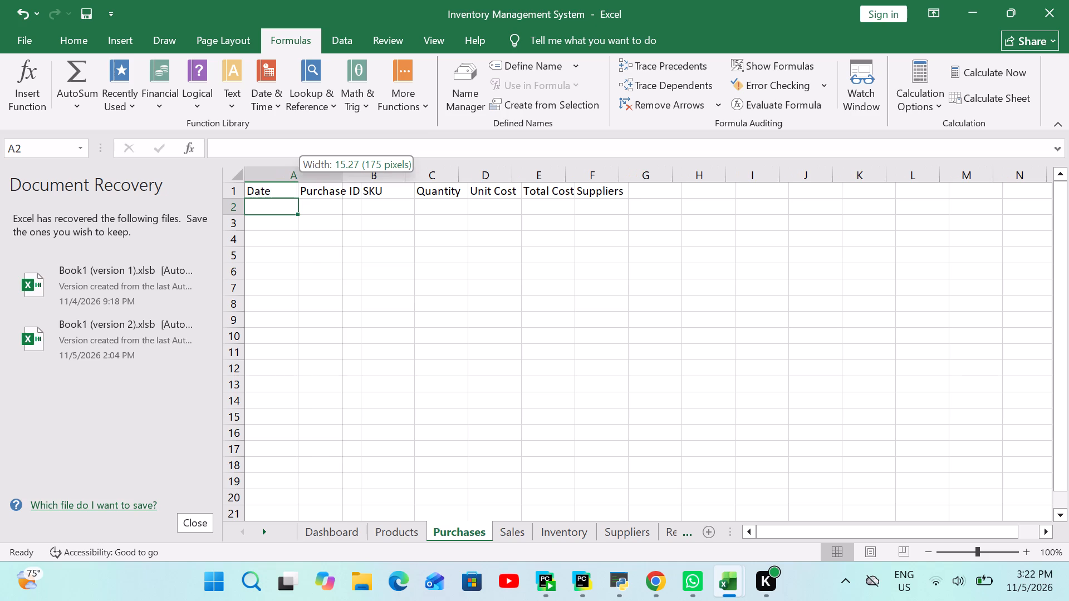
drag(344, 175, 349, 175)
Enter the date 05/11/2026, with slashes as separators, in cell A2 under Date.
click(288, 199)
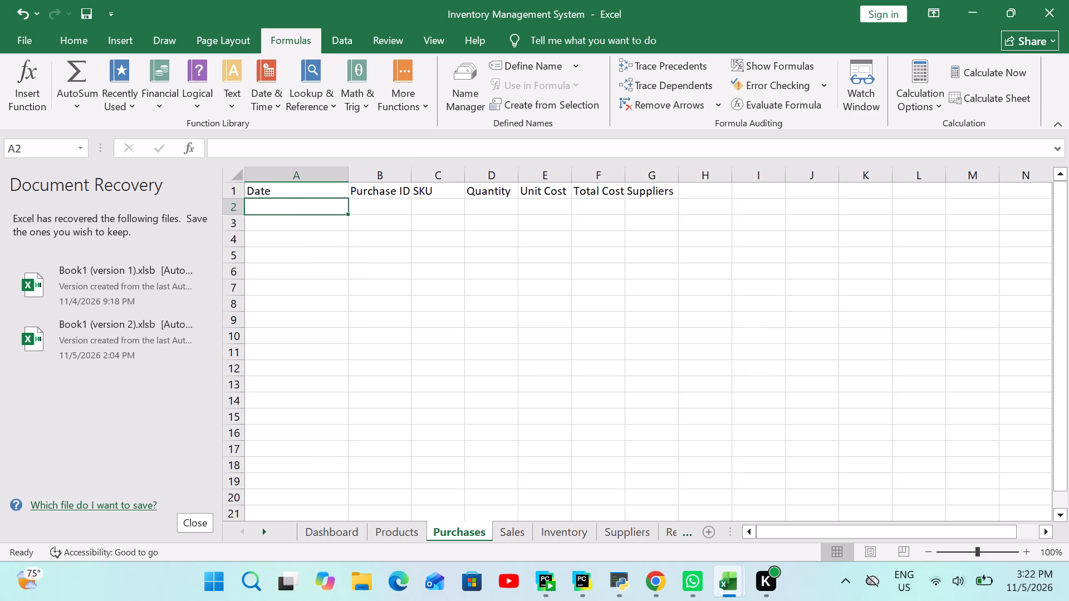
key(0)
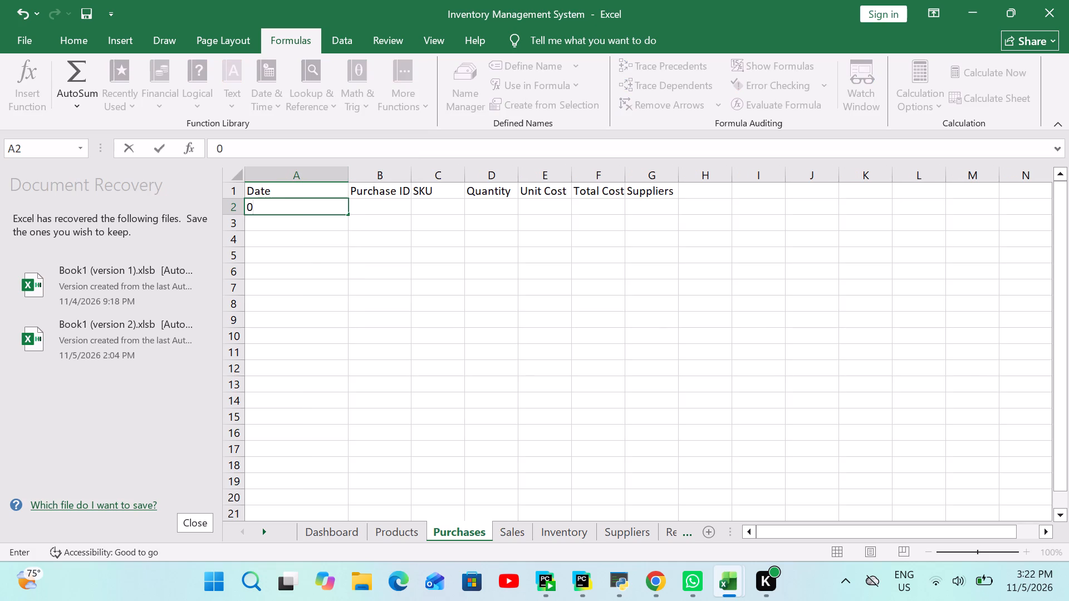
key(5)
key(shift+parenright)
text(11)
key(shift+parenright)
key(2)
text(026)
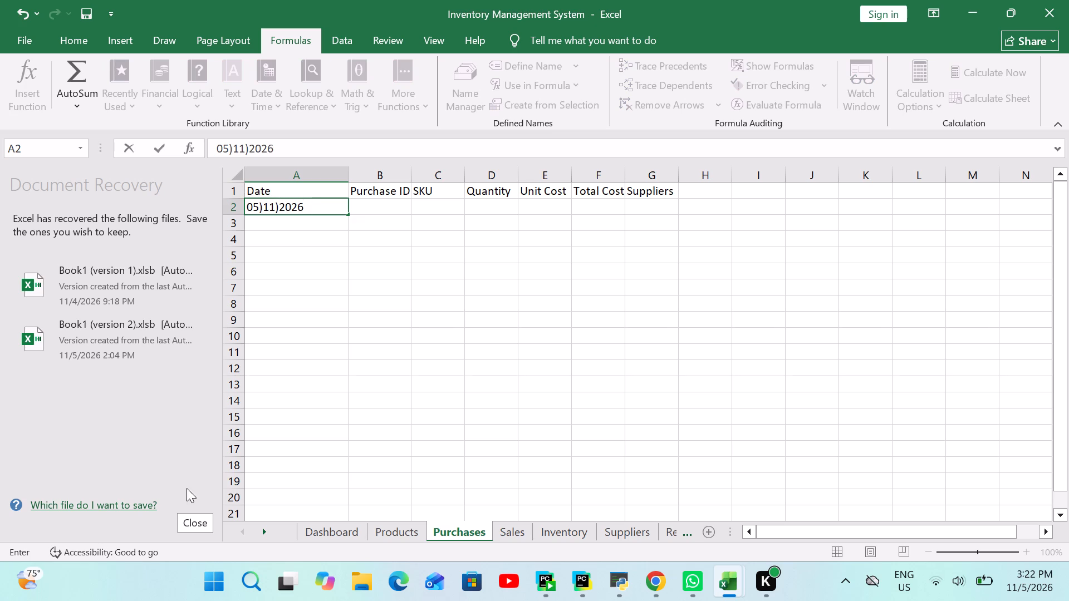
click(320, 213)
click(278, 210)
key(BackSpace)
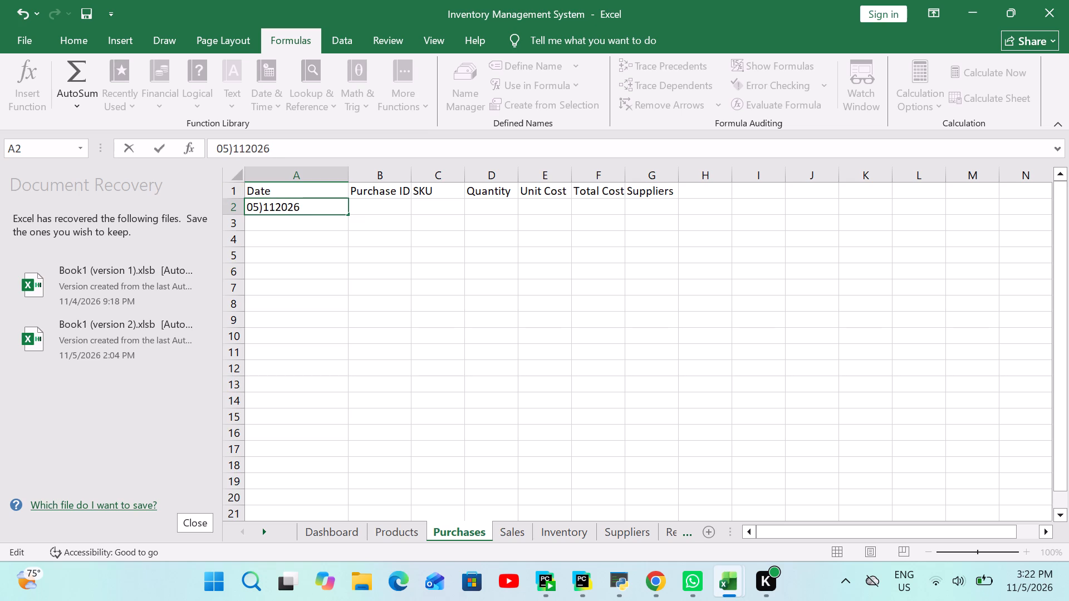
key(shift+parenright)
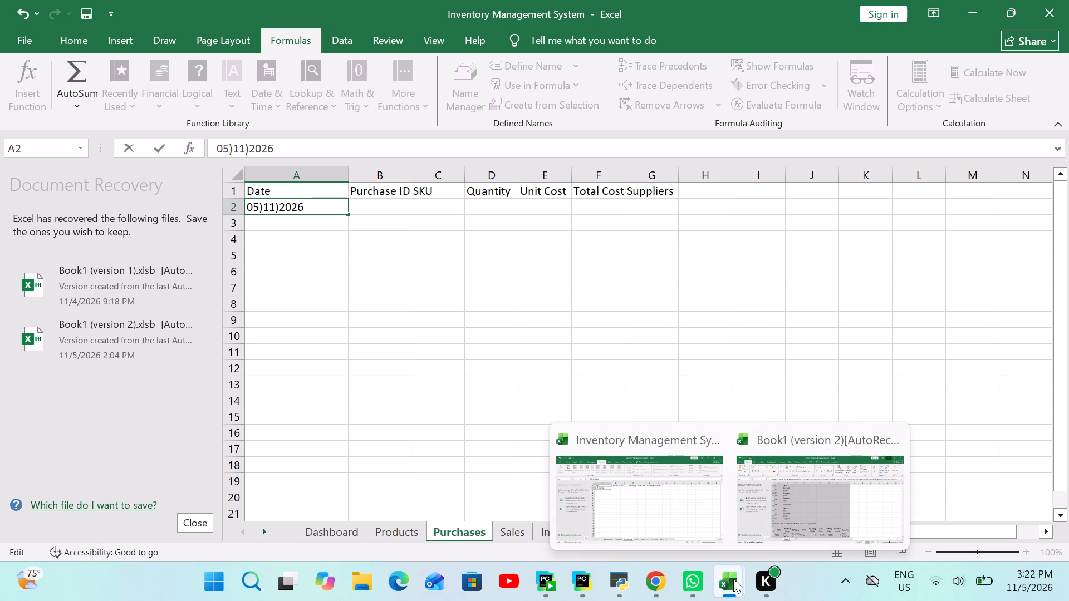
key(BackSpace)
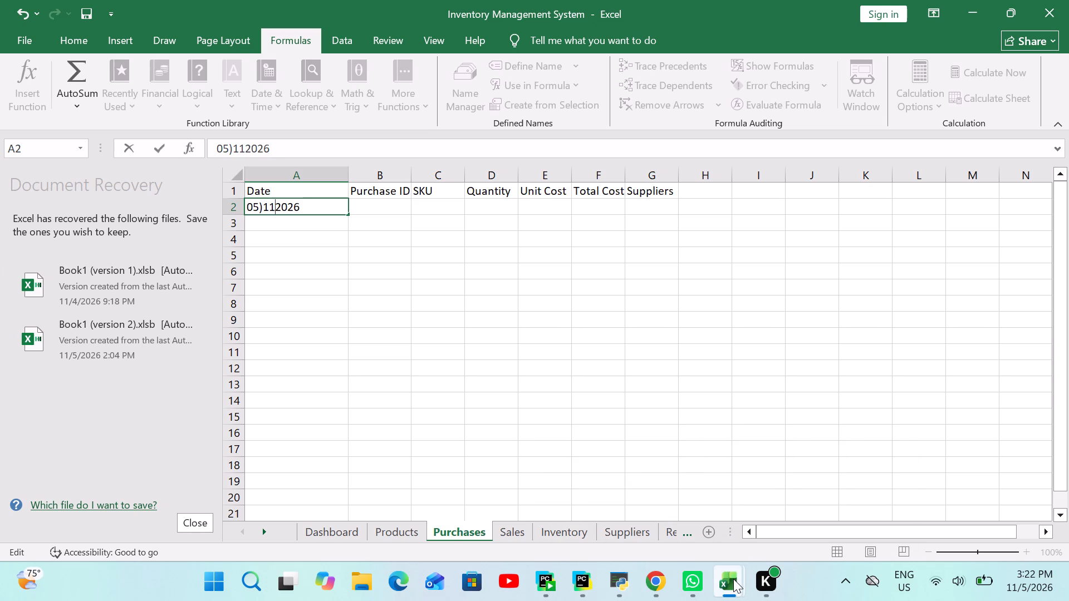
key(shift+parenright)
key(BackSpace)
text(000)
key(BackSpace)
key(BackSpace)
key(BackSpace)
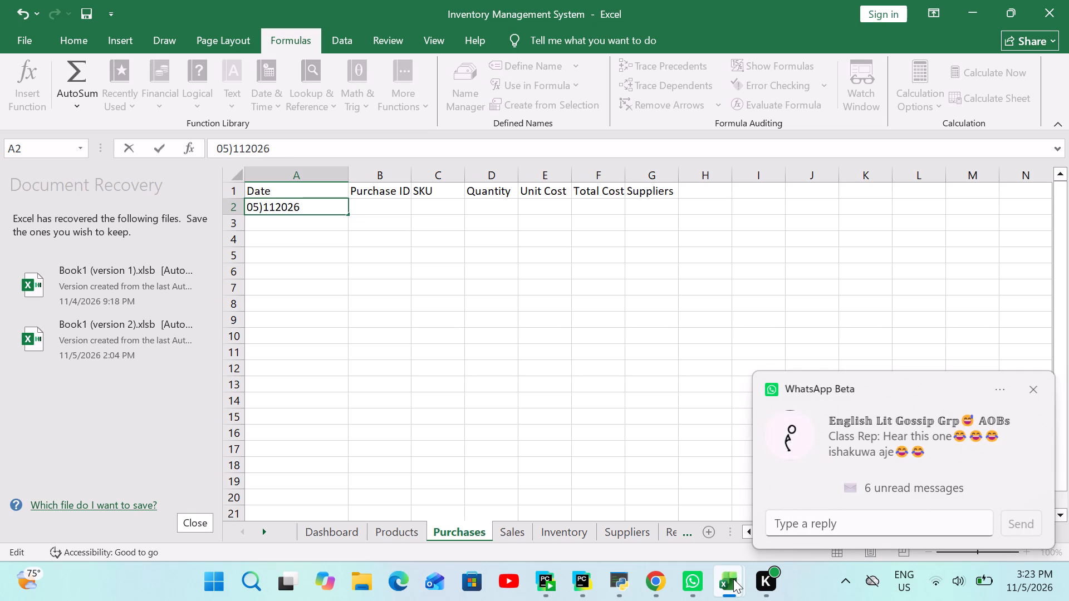
key(slash)
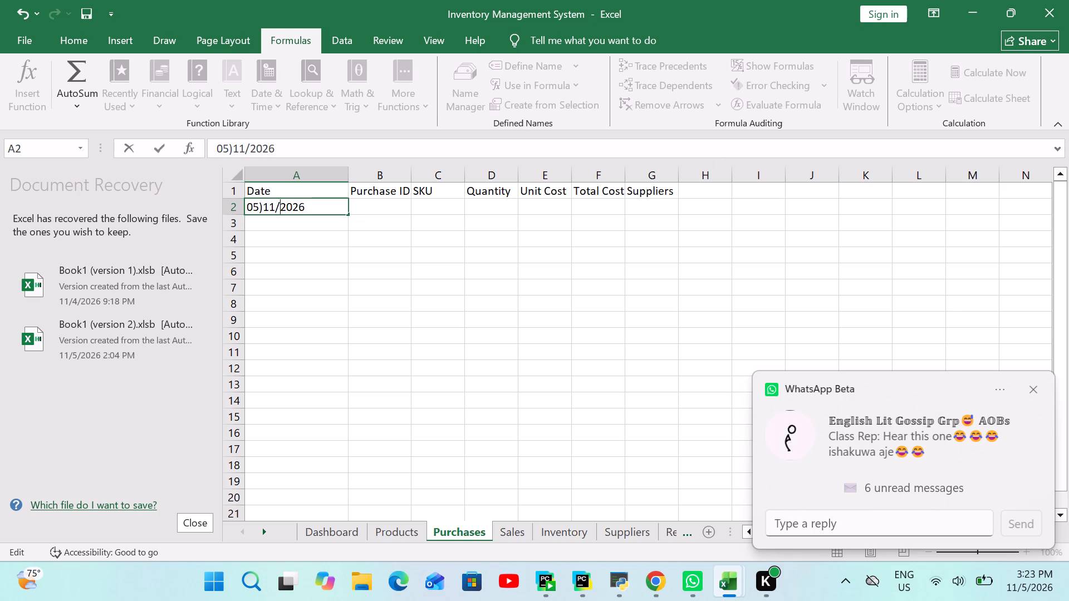
click(259, 210)
click(261, 200)
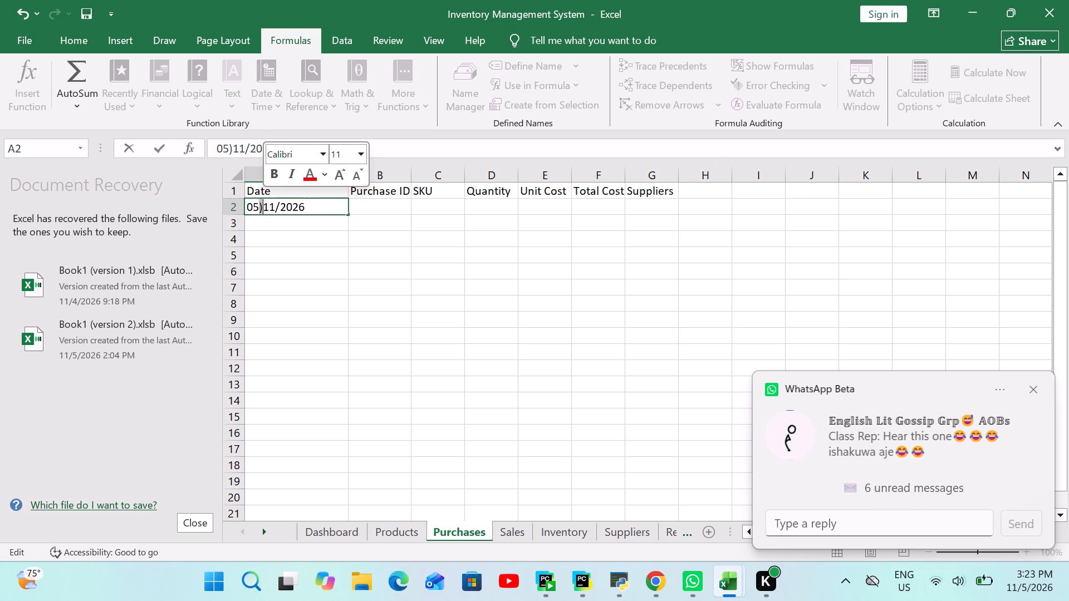
key(BackSpace)
key(slash)
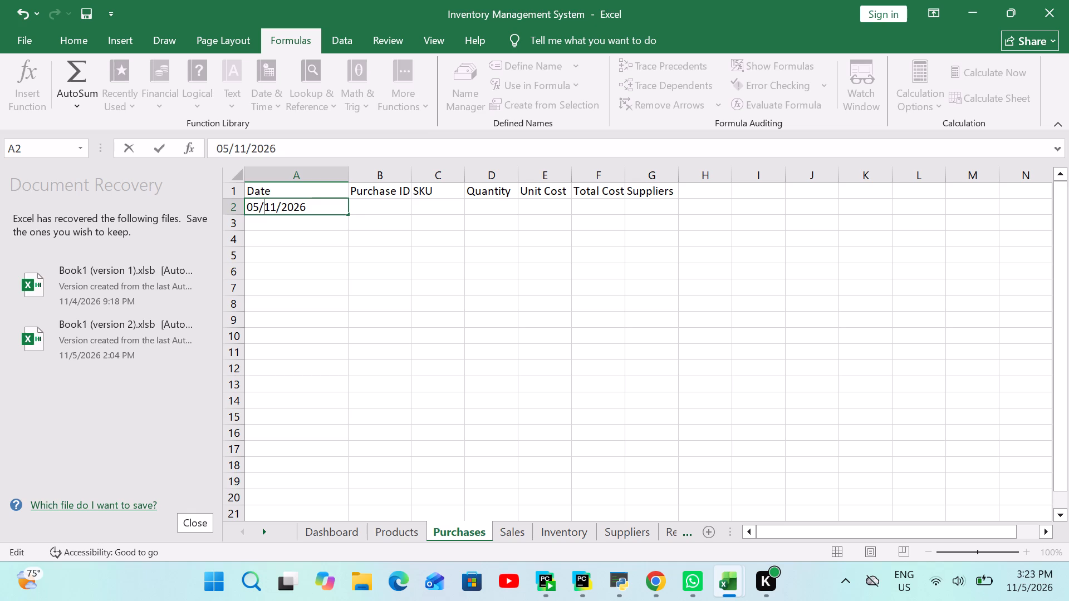
click(271, 223)
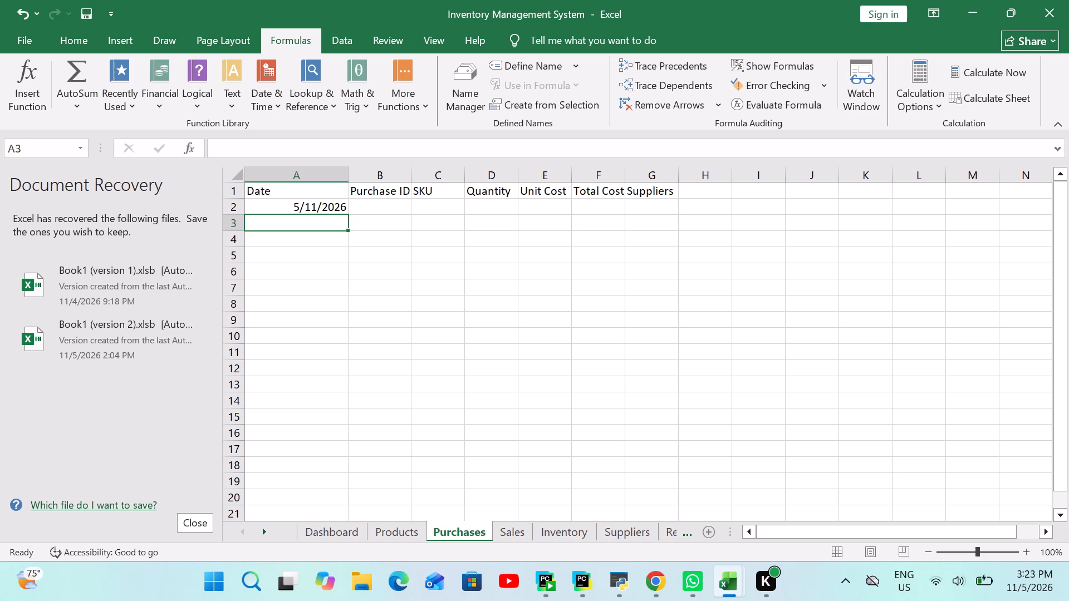
Fill the date series from A2 down to A6, running from 5/11/2026 to 5/15/2026.
click(290, 208)
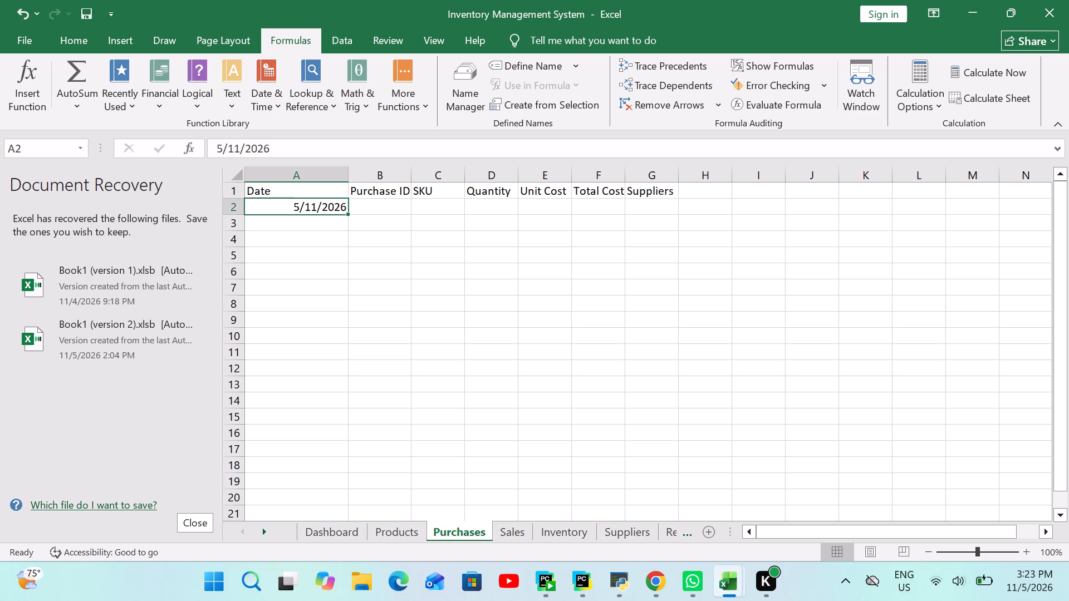
drag(347, 211, 347, 230)
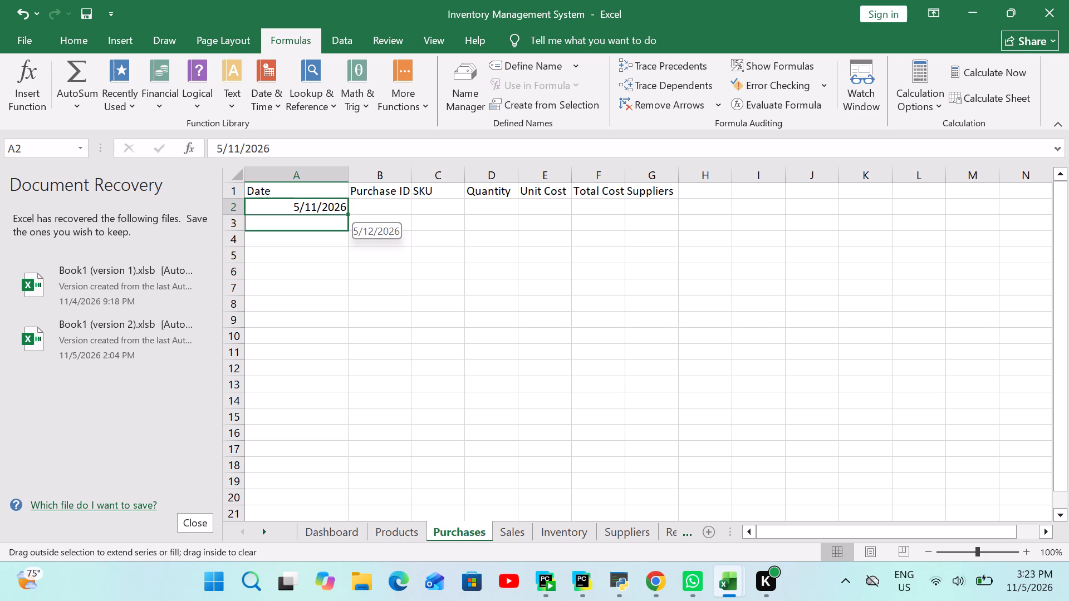
drag(347, 230, 347, 240)
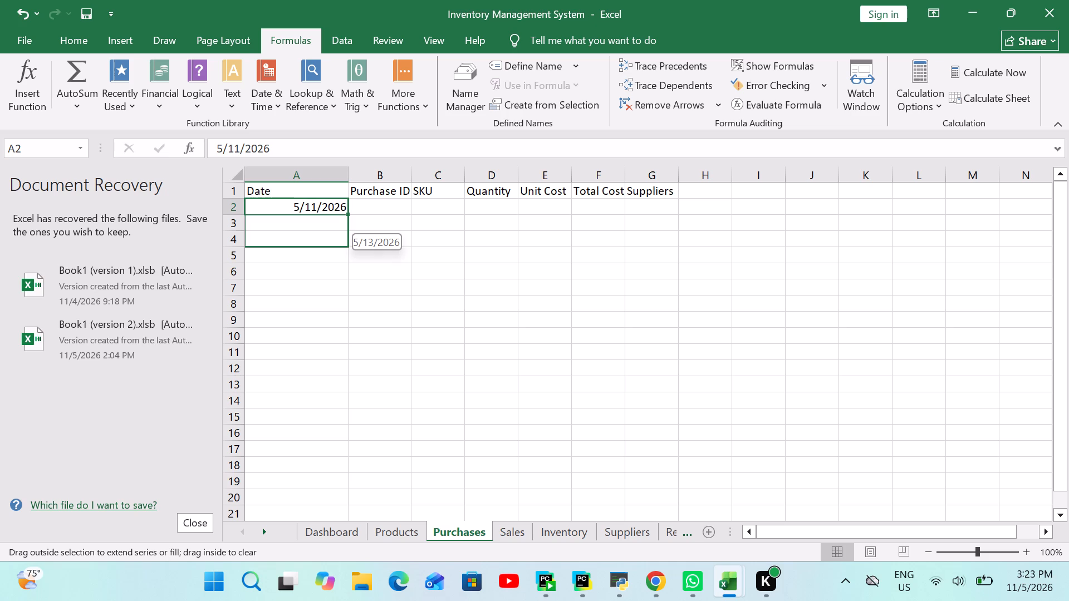
drag(347, 240, 354, 263)
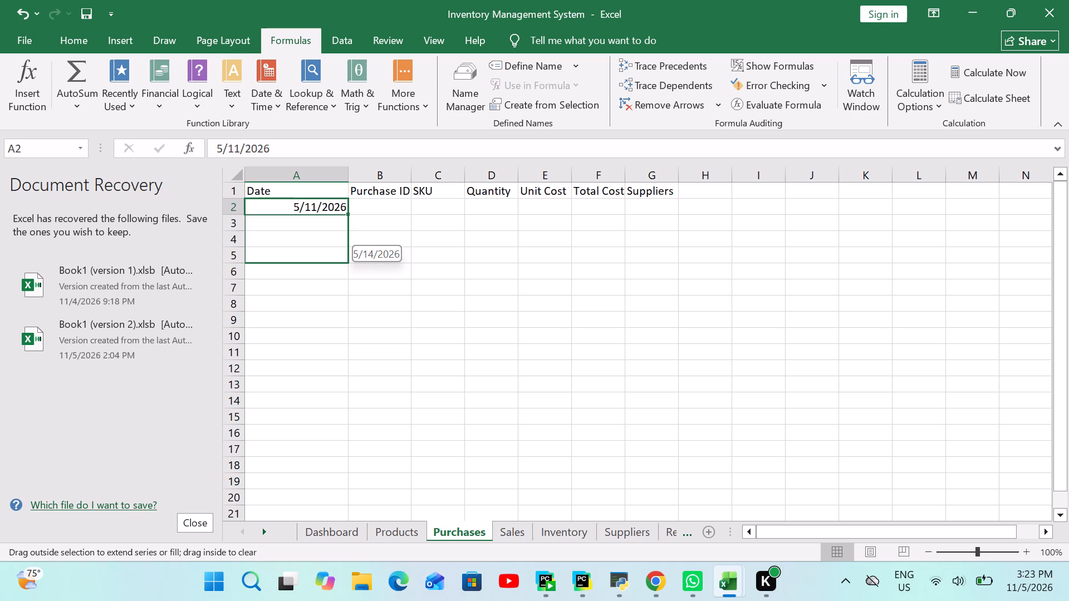
drag(354, 263, 354, 279)
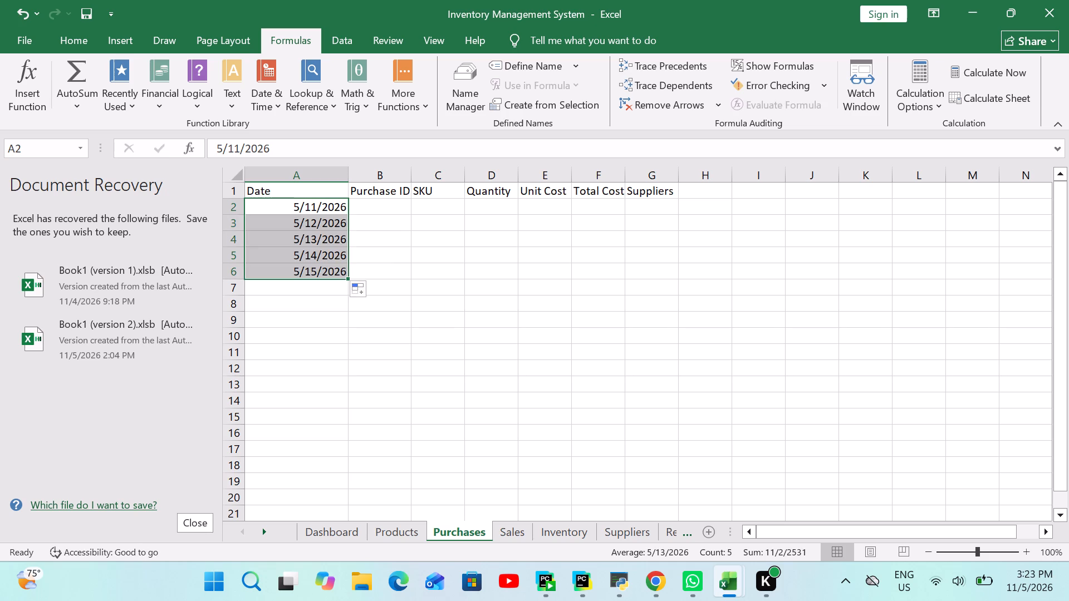
Enter PUR001 in cell B2 under Purchase ID and fill the series down to PUR005 in B6.
click(370, 210)
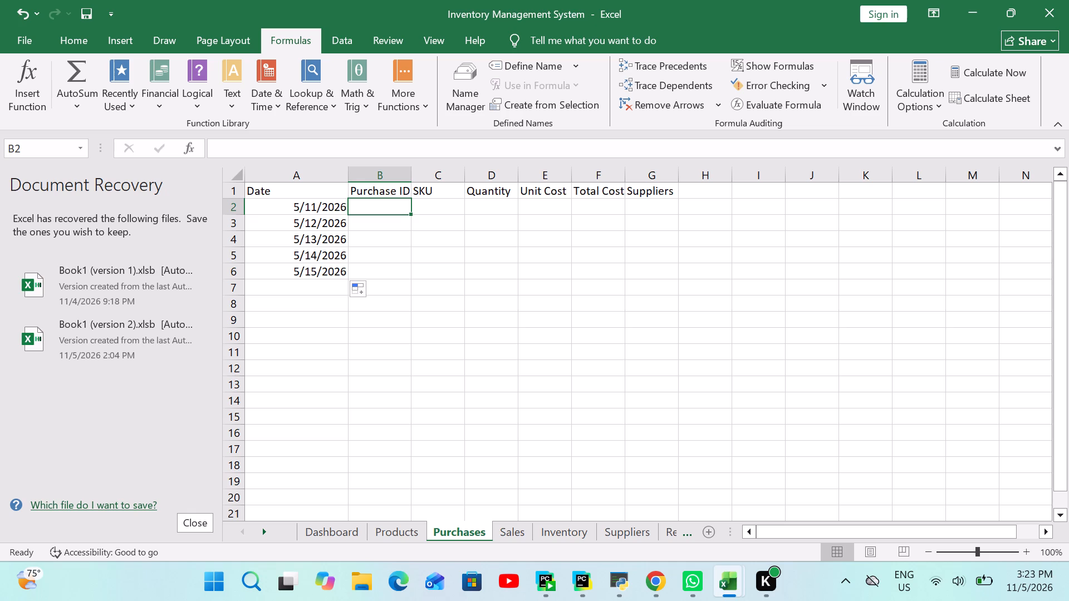
text(PUR)
text(001)
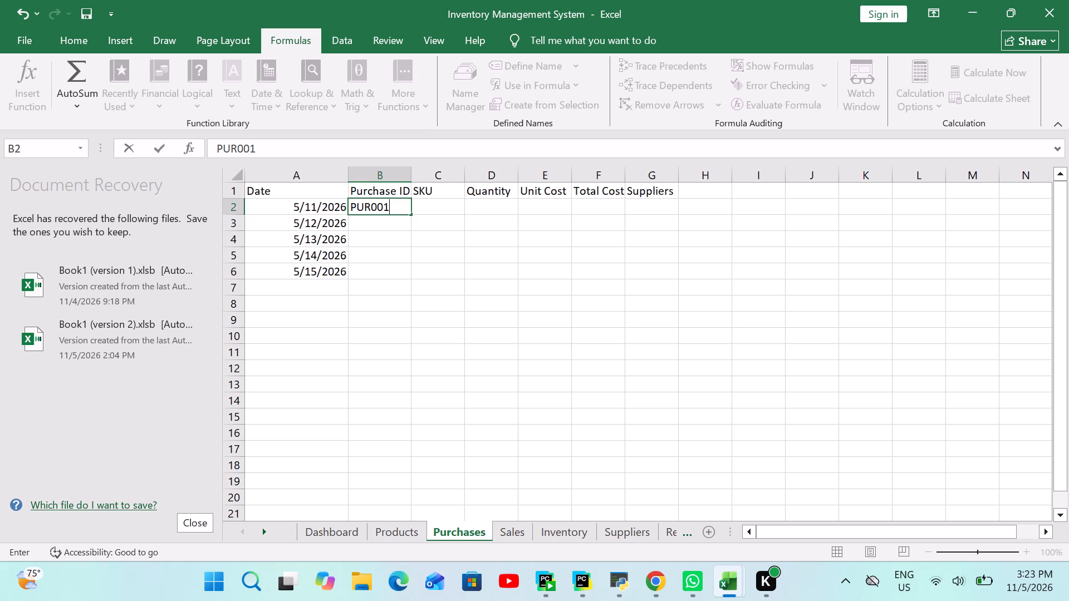
drag(412, 215, 408, 273)
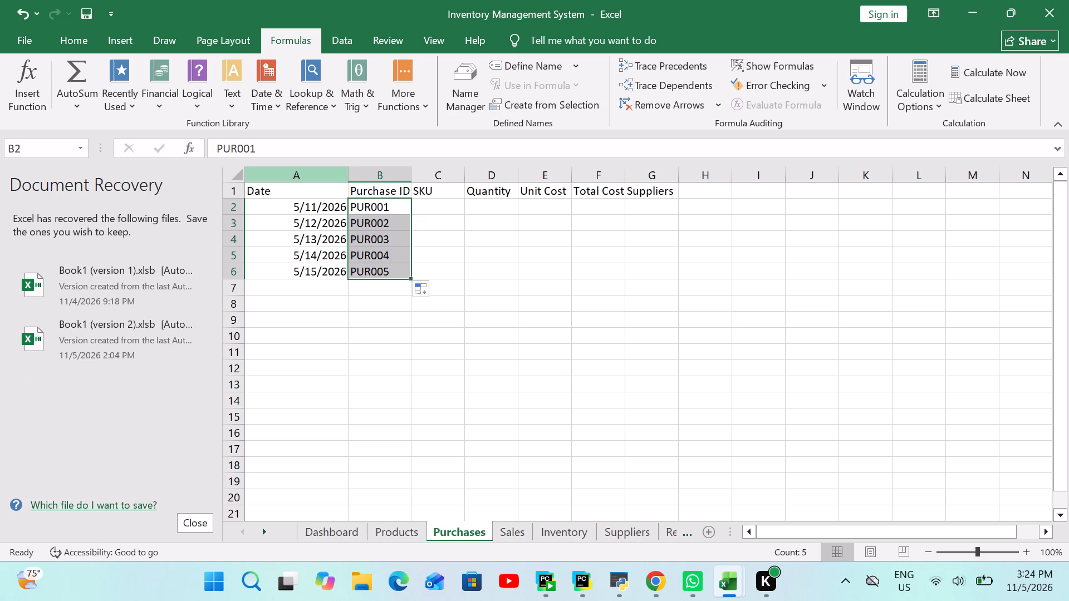
Enter P001 in cell C2 under SKU and fill the series down to P005 in C6.
click(454, 206)
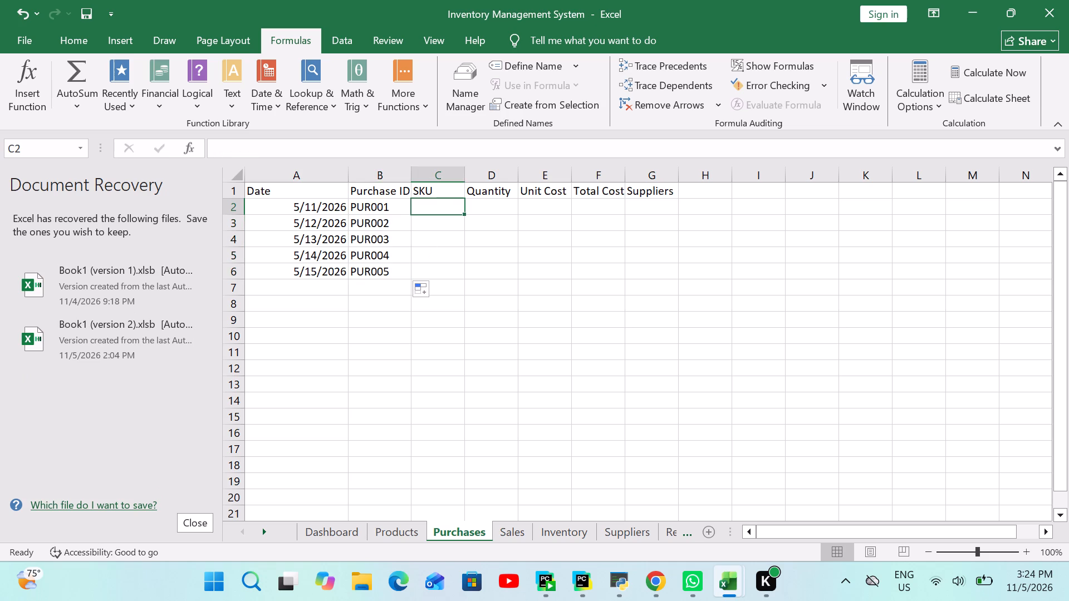
text(P001)
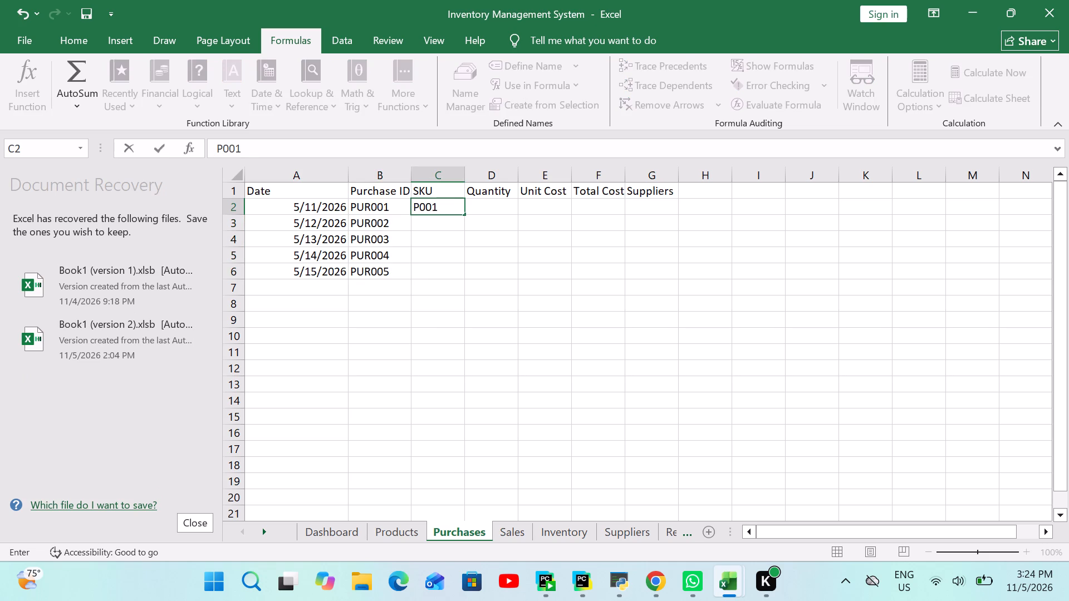
drag(465, 216, 462, 272)
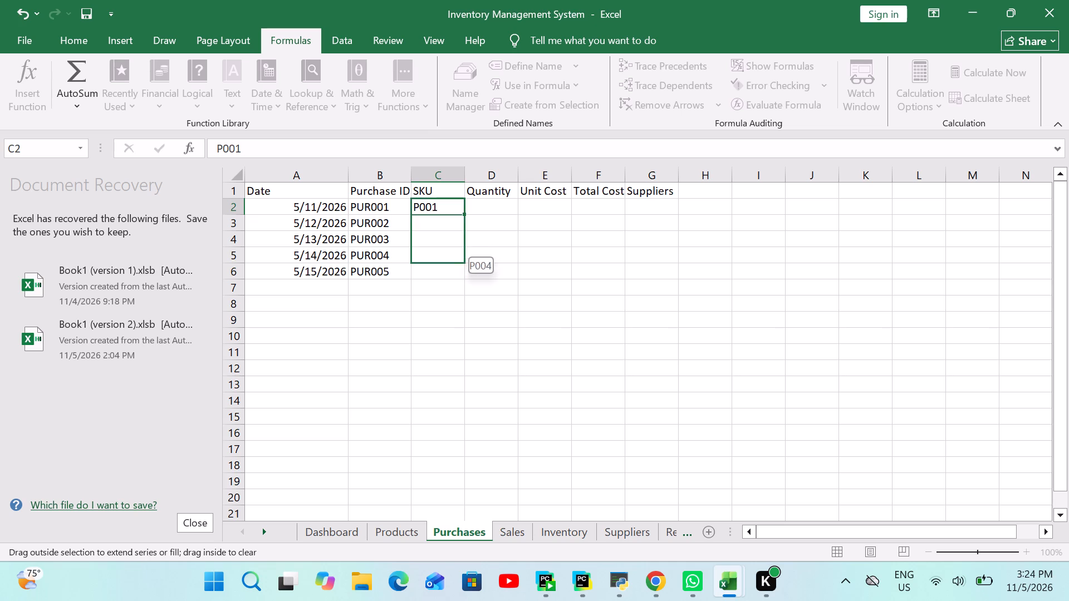
drag(462, 272, 462, 273)
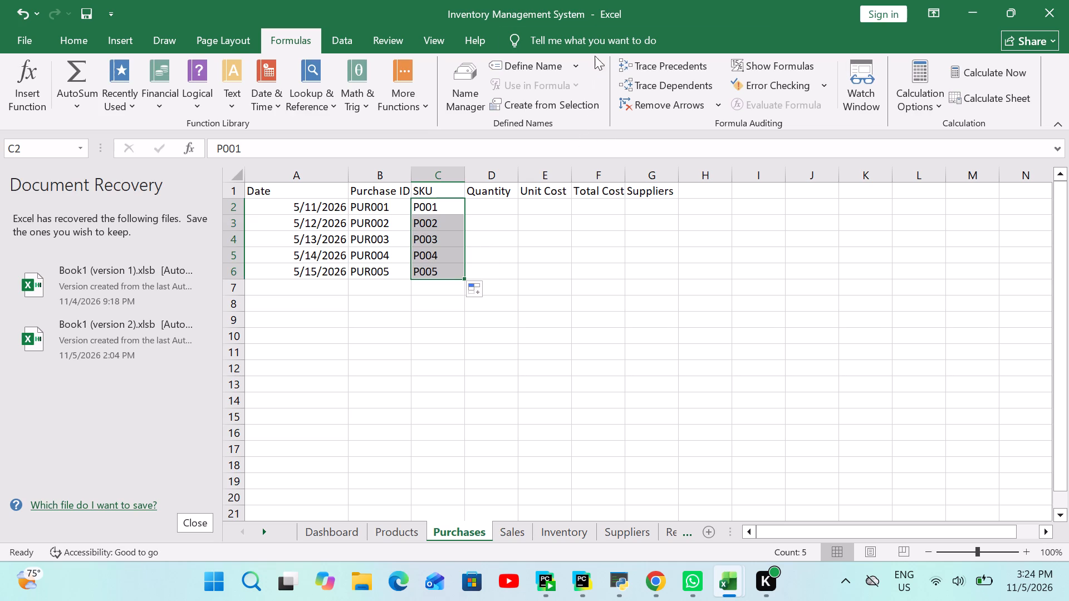
Enter the quantities 10 in cell D2 and 20 in cell D3 under Quantity.
click(506, 211)
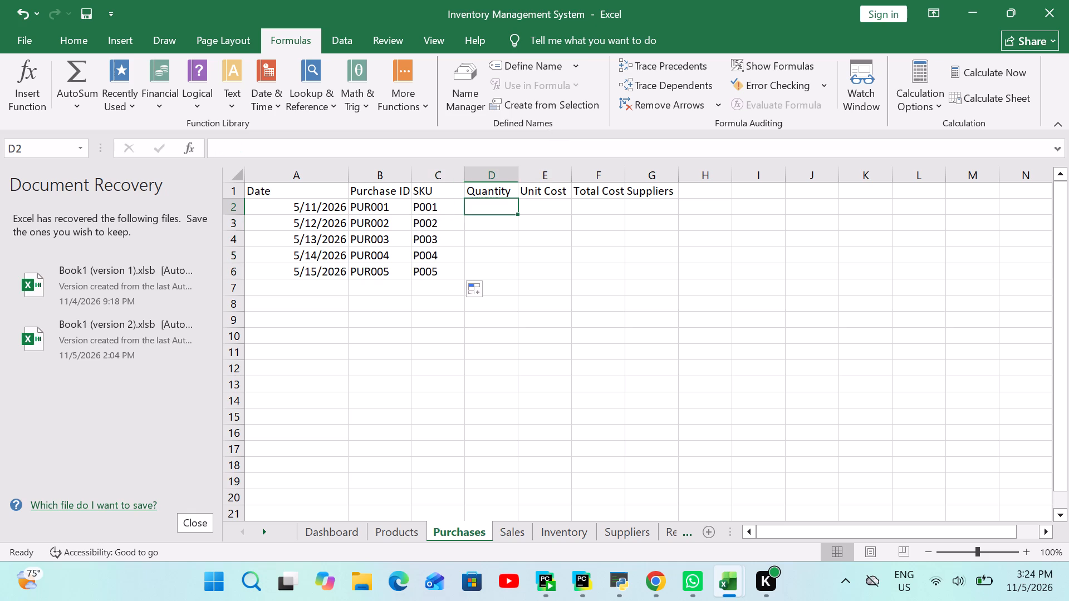
key(1)
key(0)
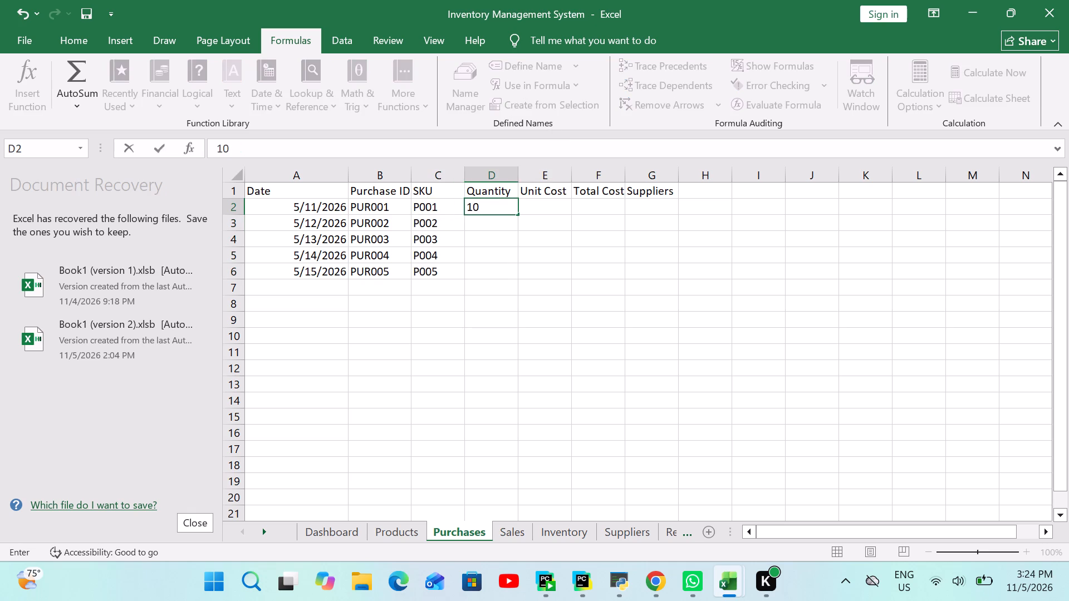
key(Return)
key(2)
key(0)
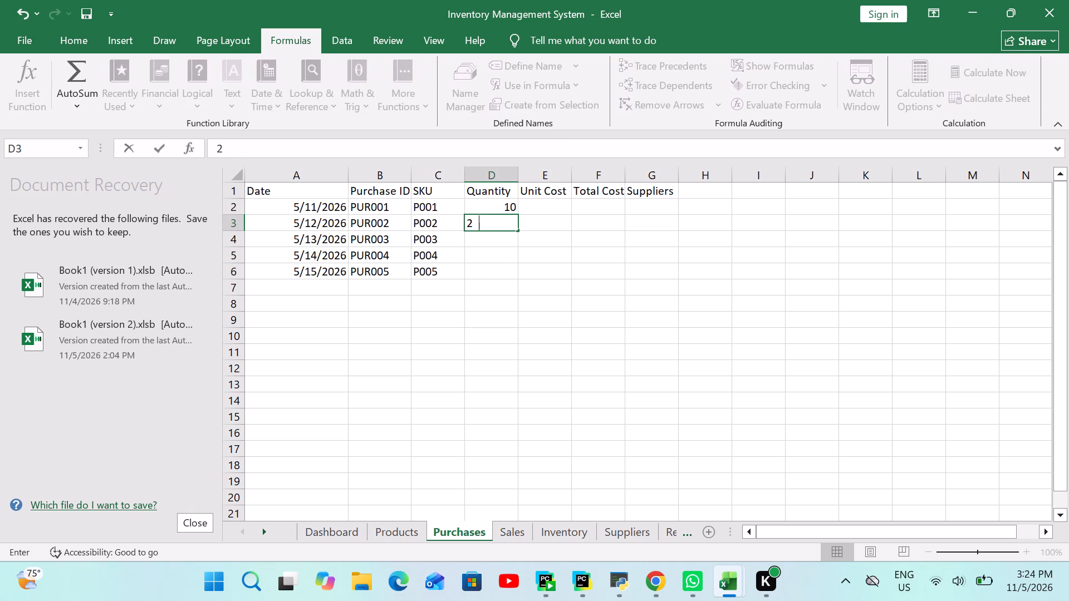
key(Return)
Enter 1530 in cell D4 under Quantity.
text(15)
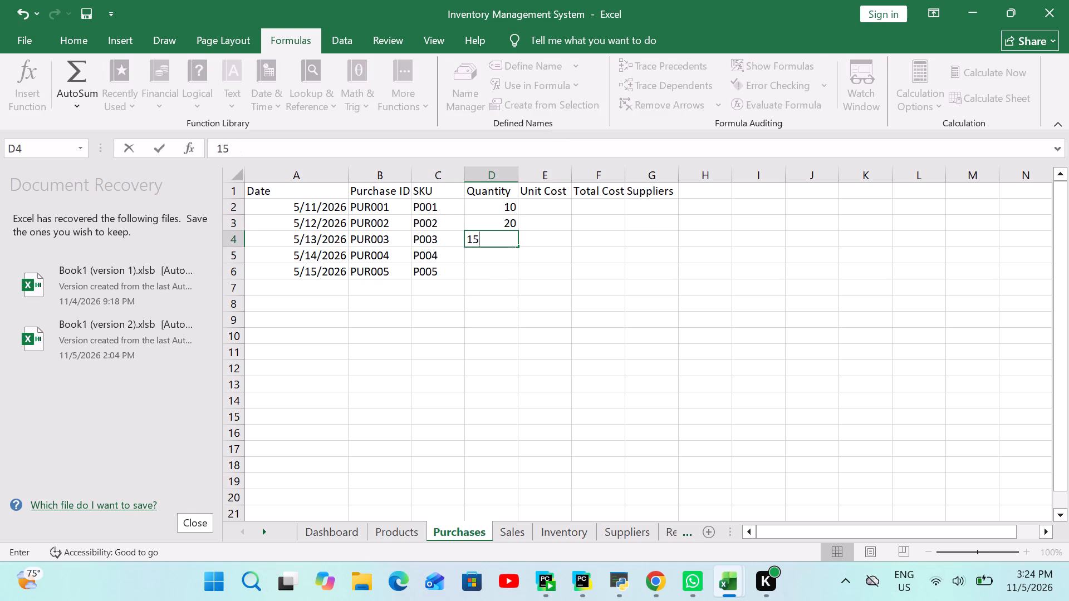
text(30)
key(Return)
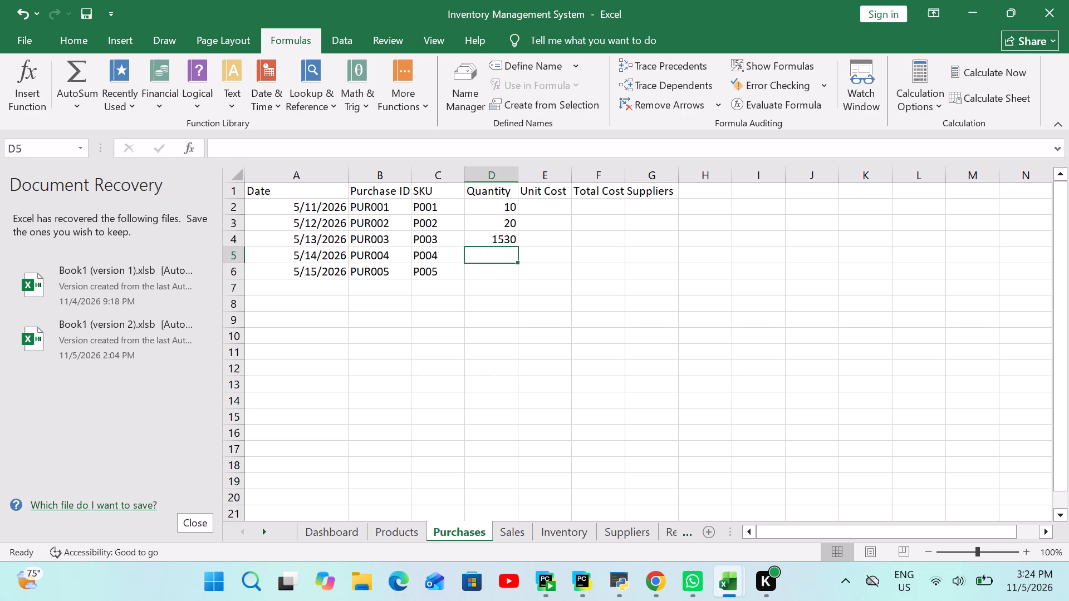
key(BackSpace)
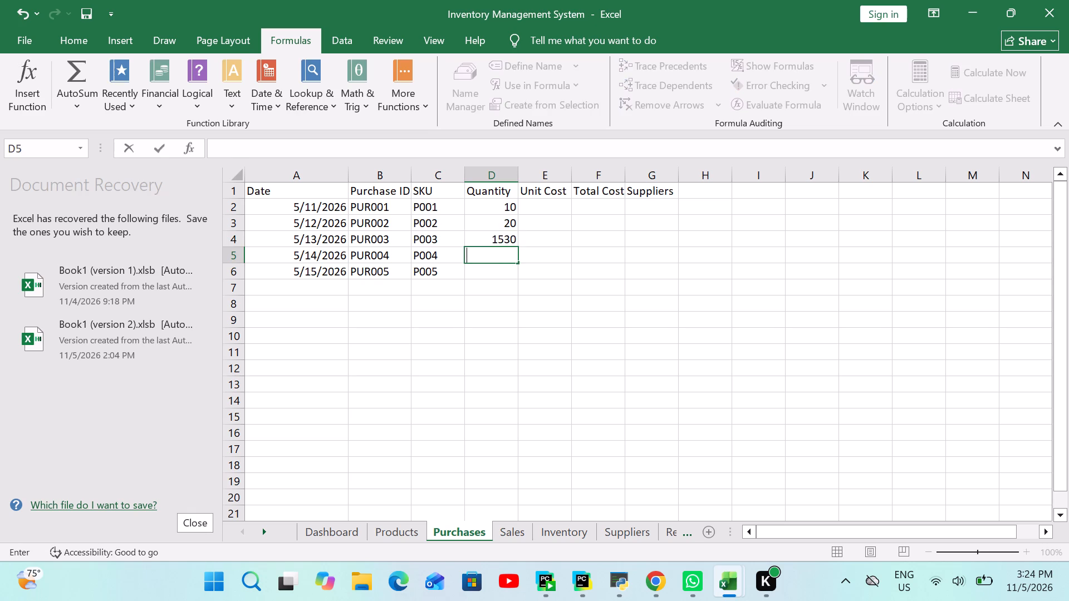
Replace the quantity in D4 with 15, and enter 30 in D5 and 5 in D6.
click(514, 244)
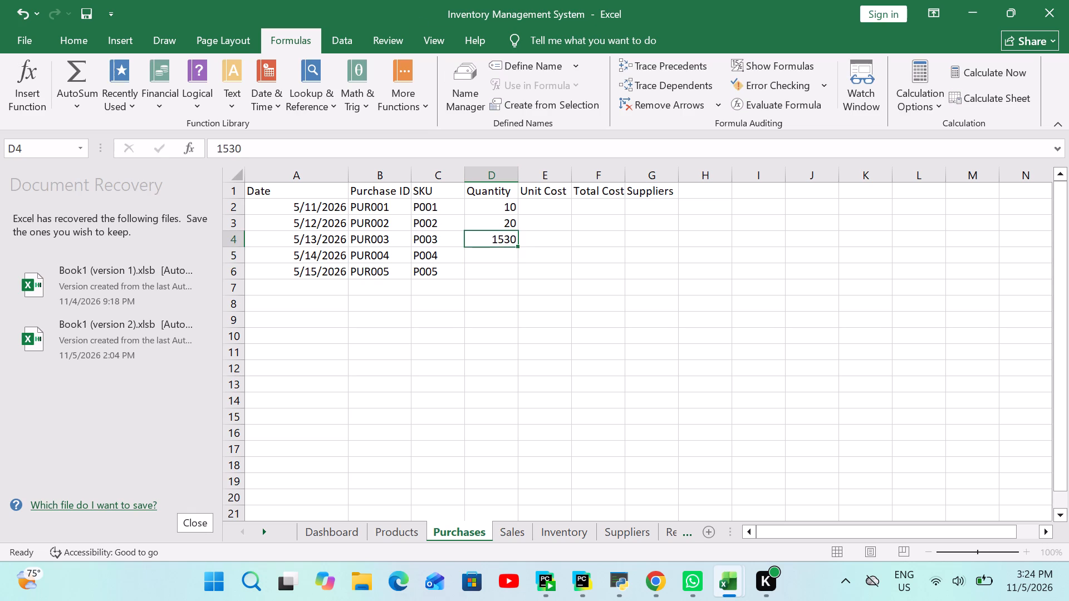
key(BackSpace)
key(BackSpace)
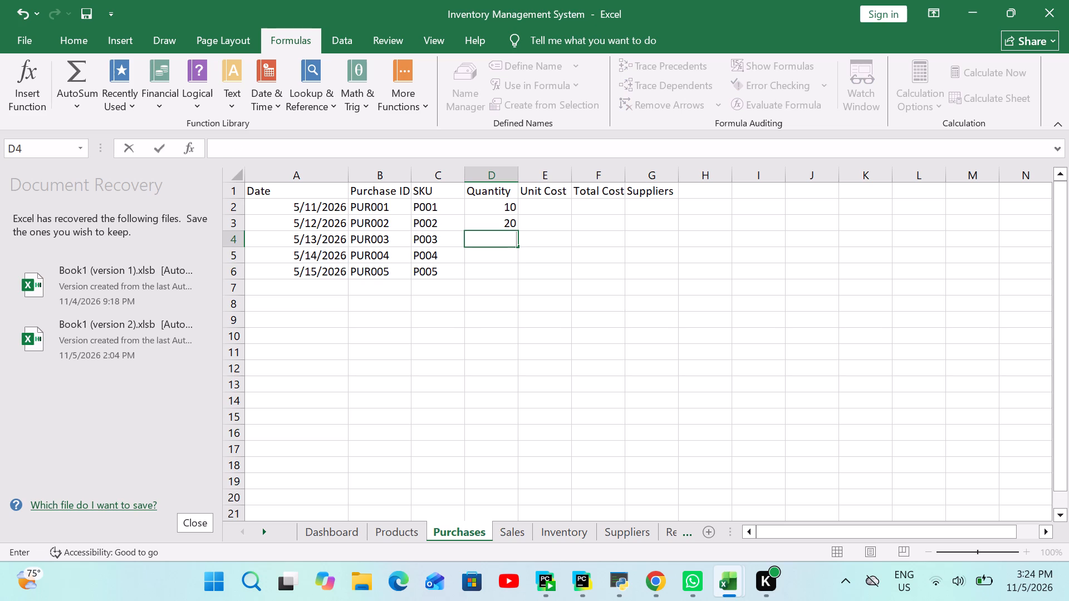
key(1)
key(5)
key(Return)
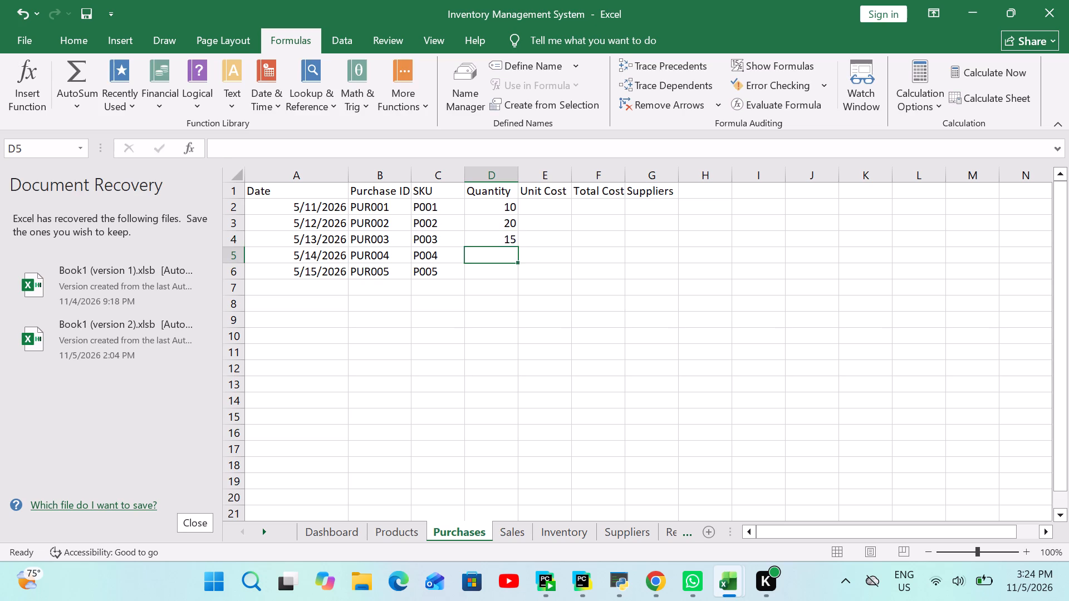
text(30)
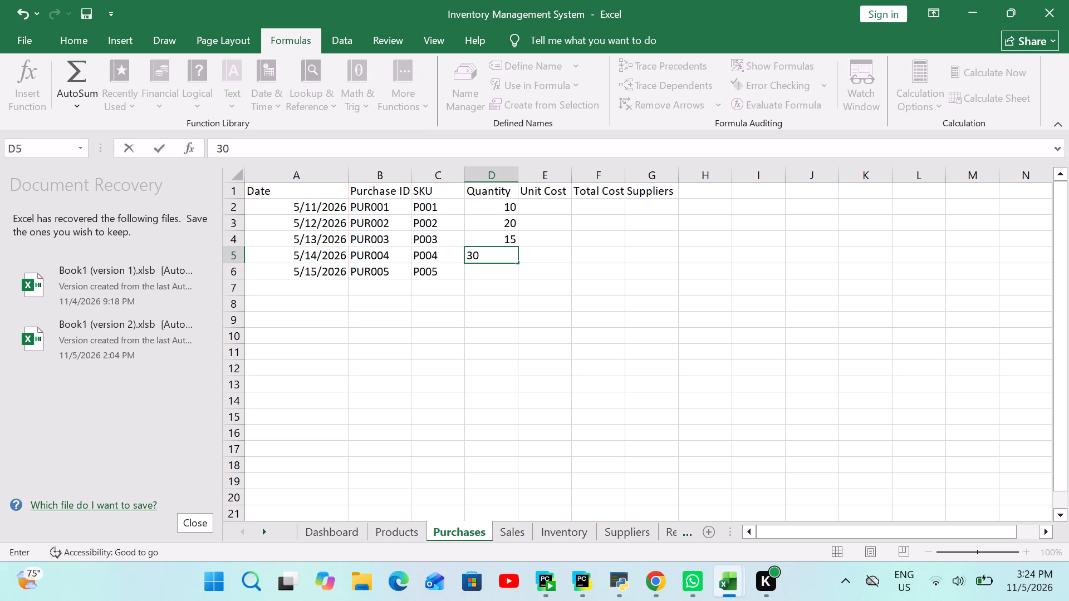
click(493, 269)
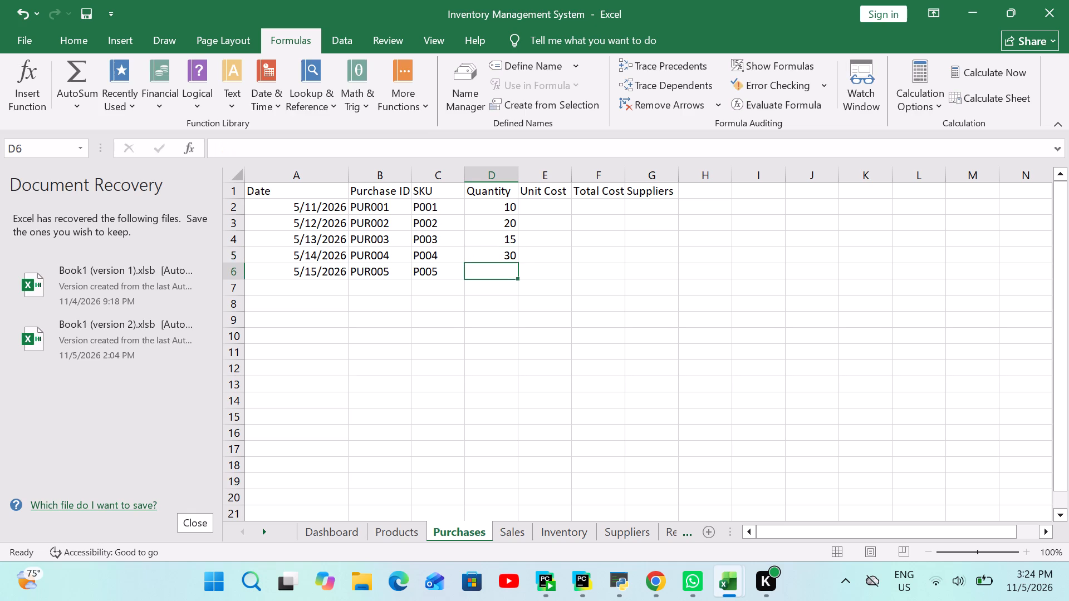
key(5)
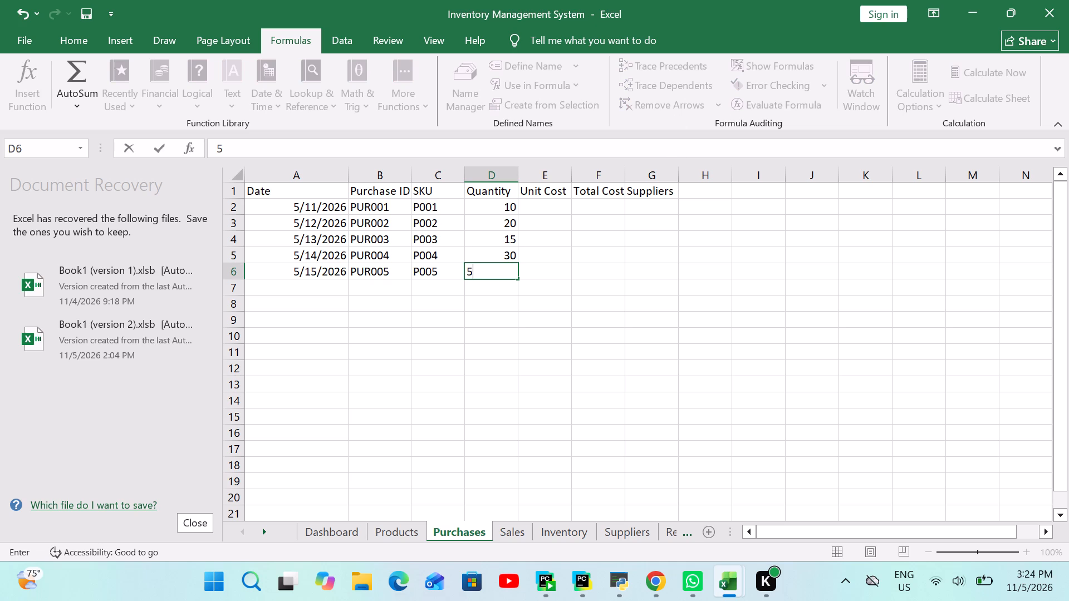
Enter the unit costs 45000, 500, 800, 350 and 12000 in cells E2 to E6 under Unit Cost.
click(561, 198)
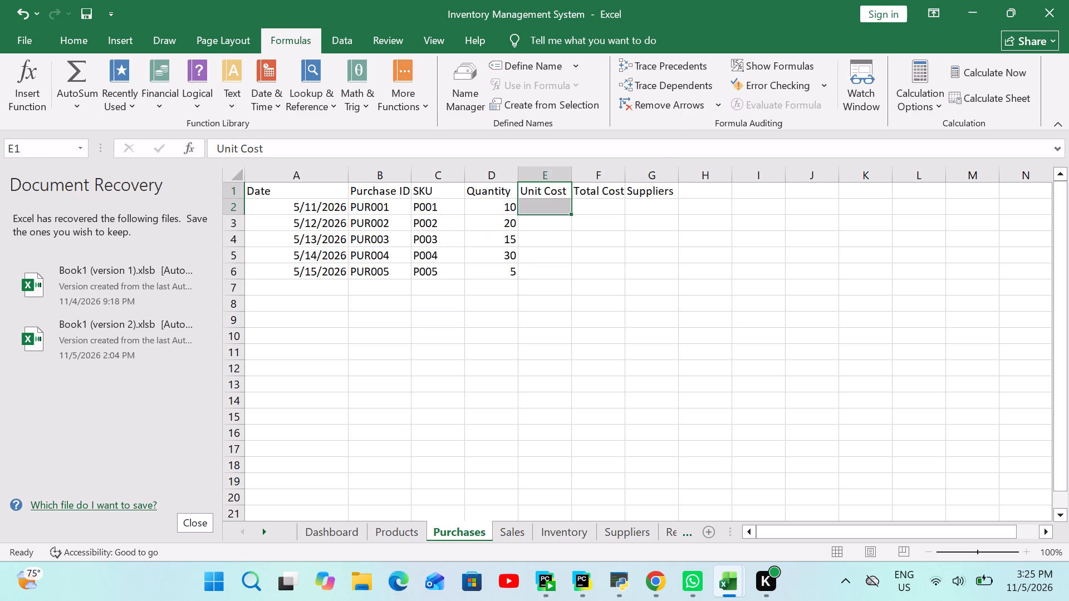
click(560, 204)
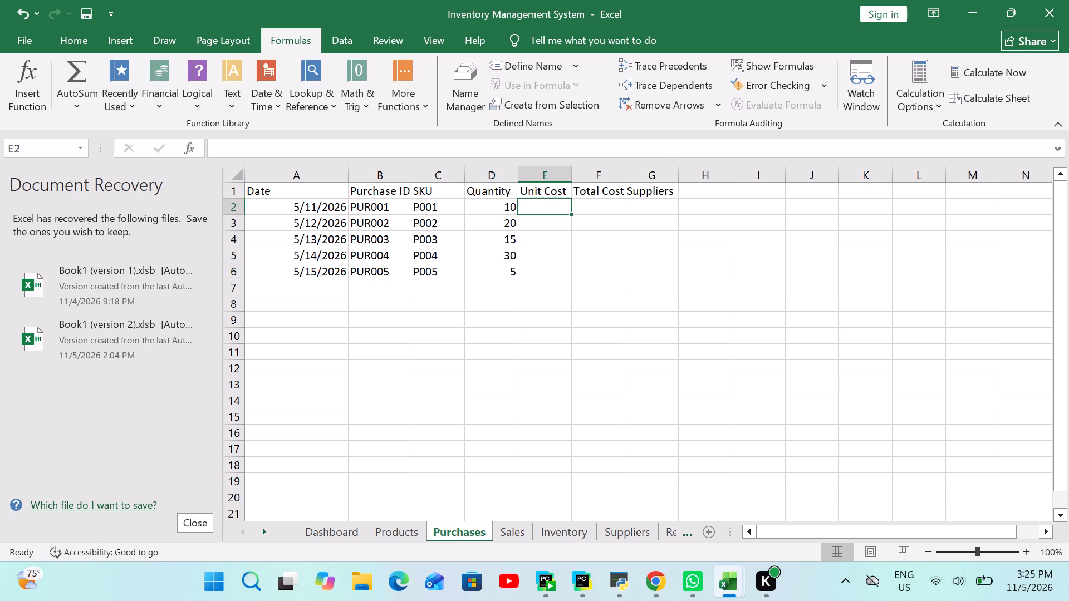
text(45000)
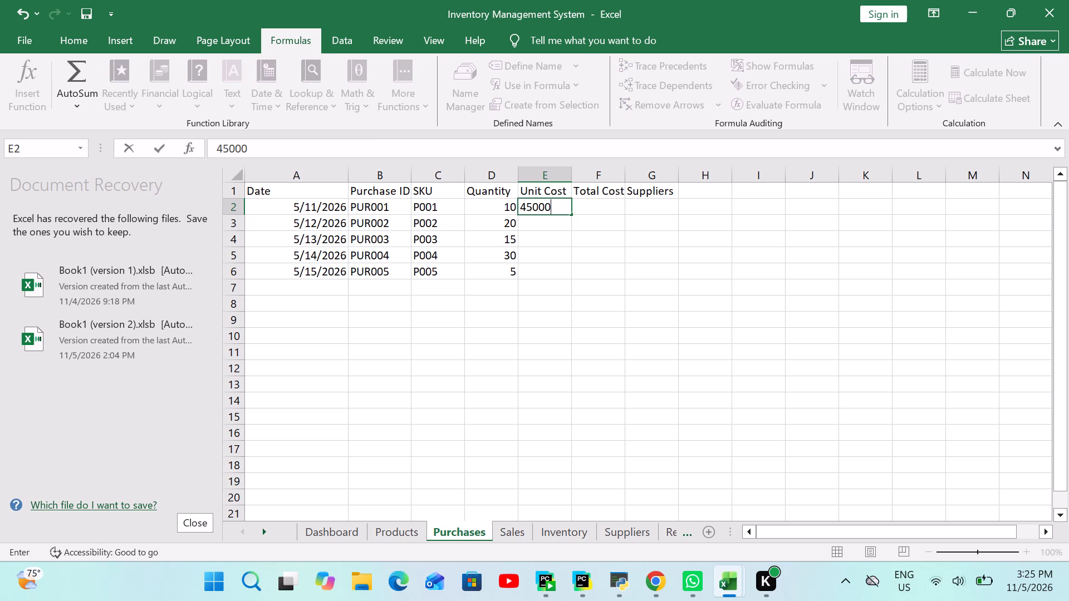
click(537, 218)
text(500)
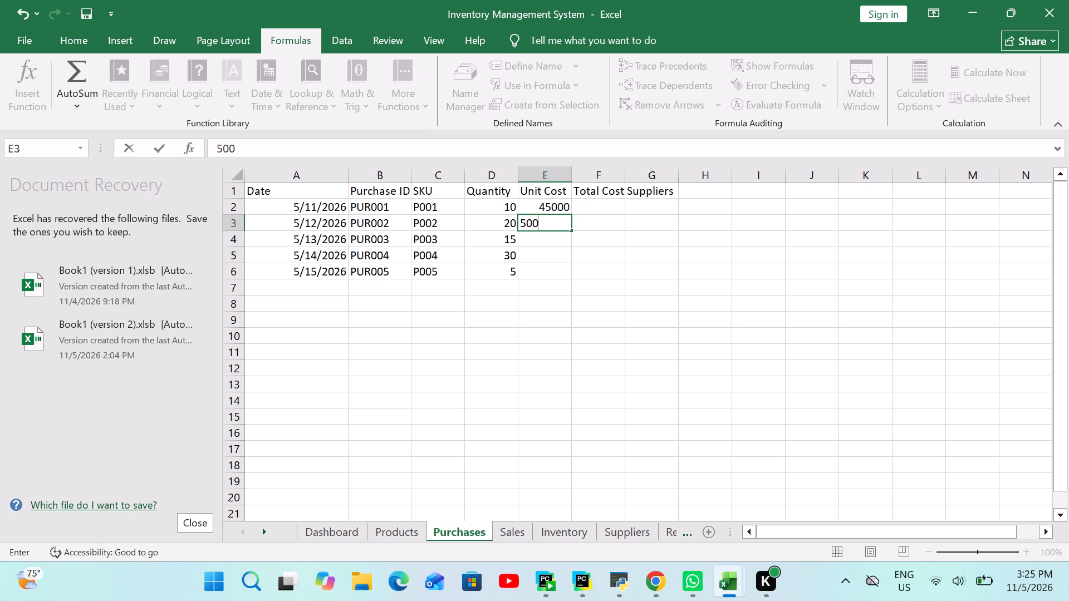
click(539, 244)
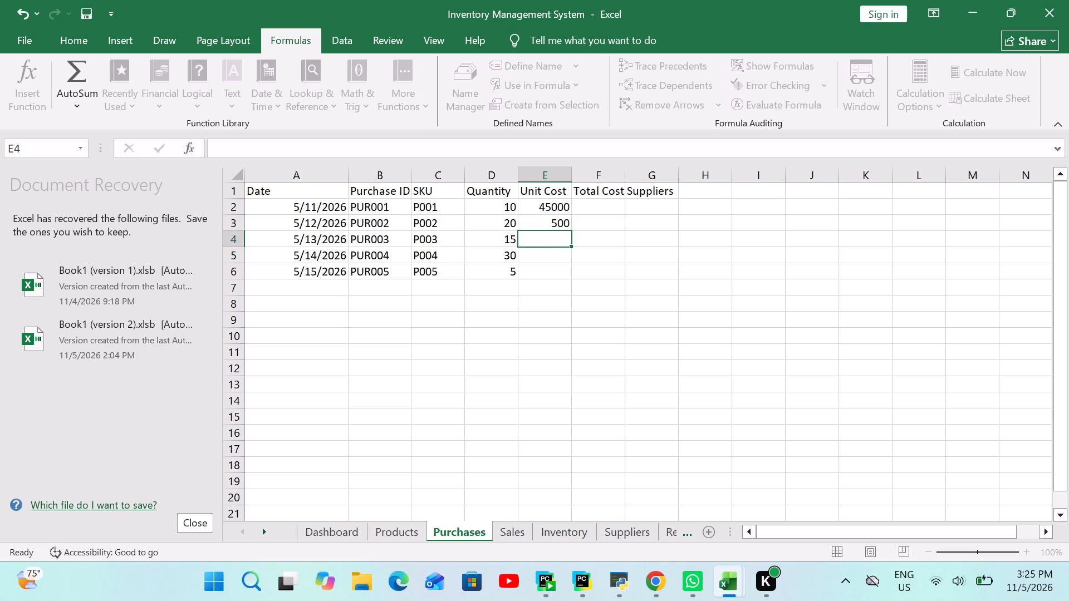
text(800)
key(Return)
text(350)
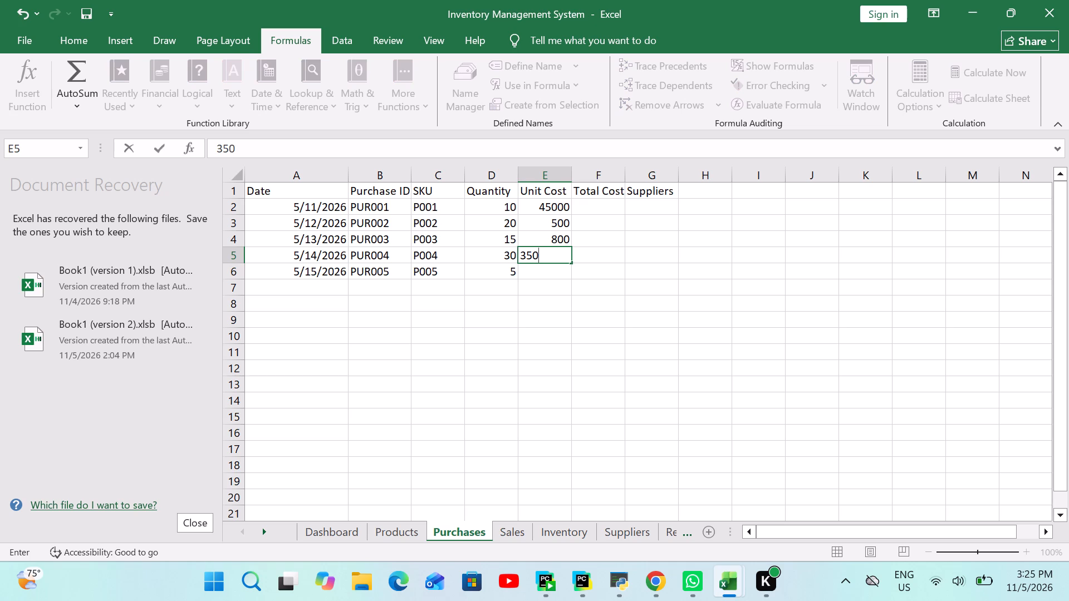
key(Return)
text(12000)
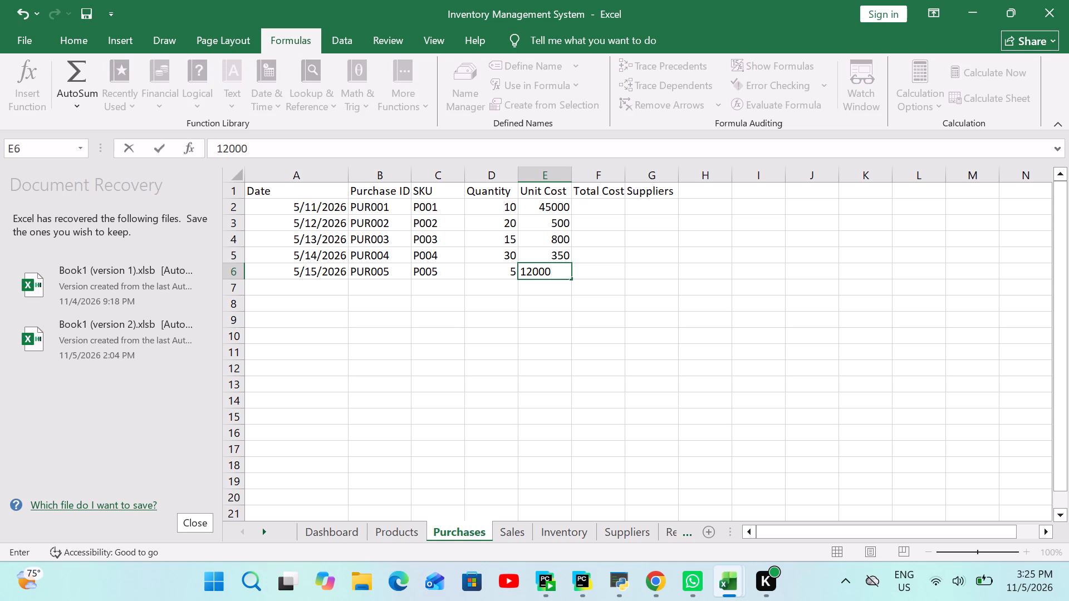
Enter the total costs 450000, 10000, 12000, 12500 and 60000 in cells F2 to F6 under Total Cost.
click(613, 213)
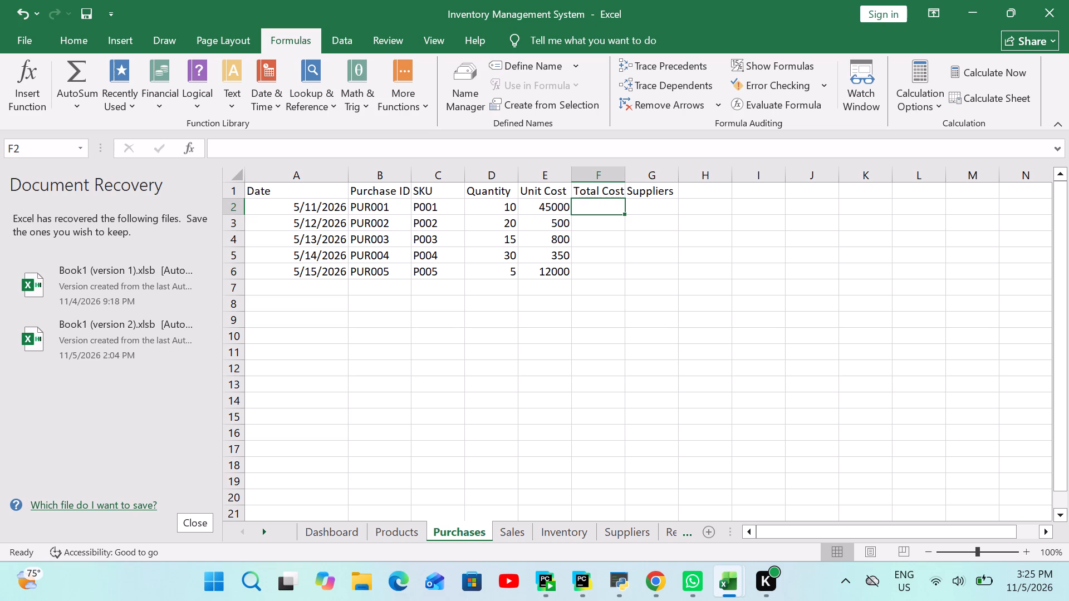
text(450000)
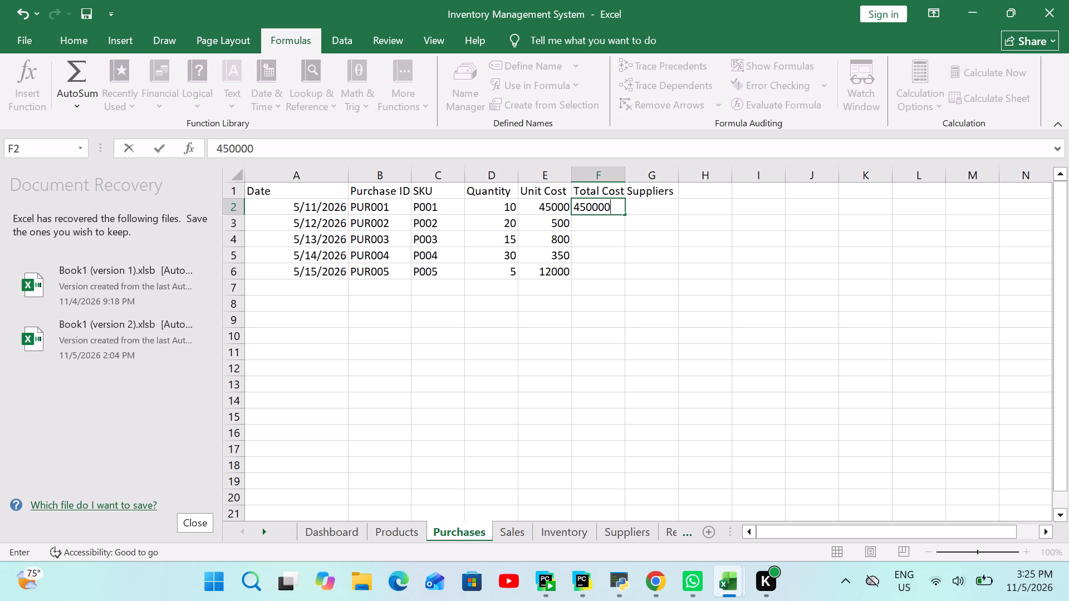
click(584, 221)
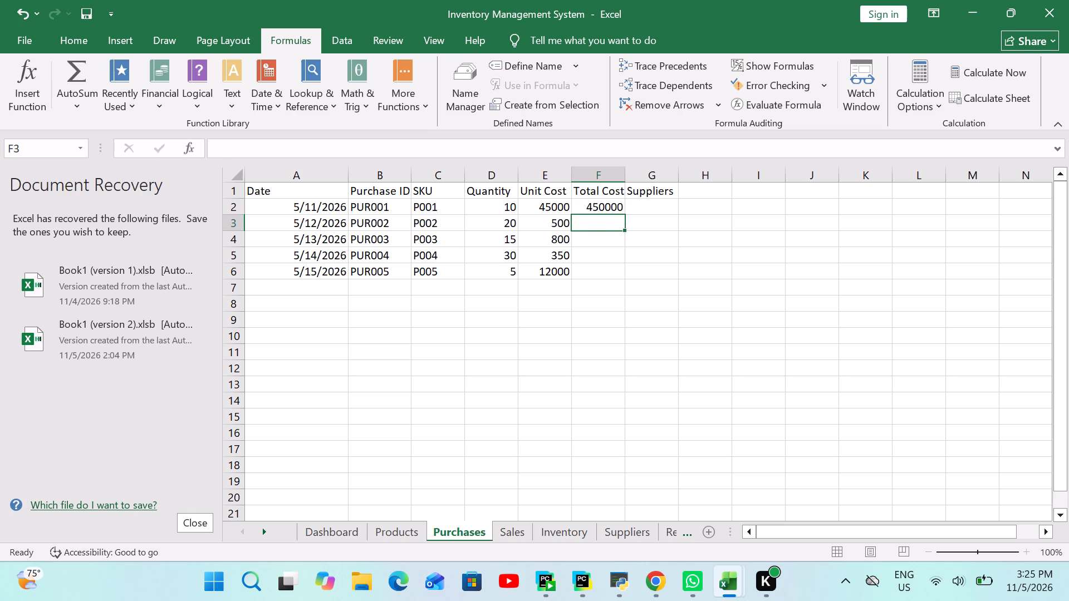
key(1)
text(0000)
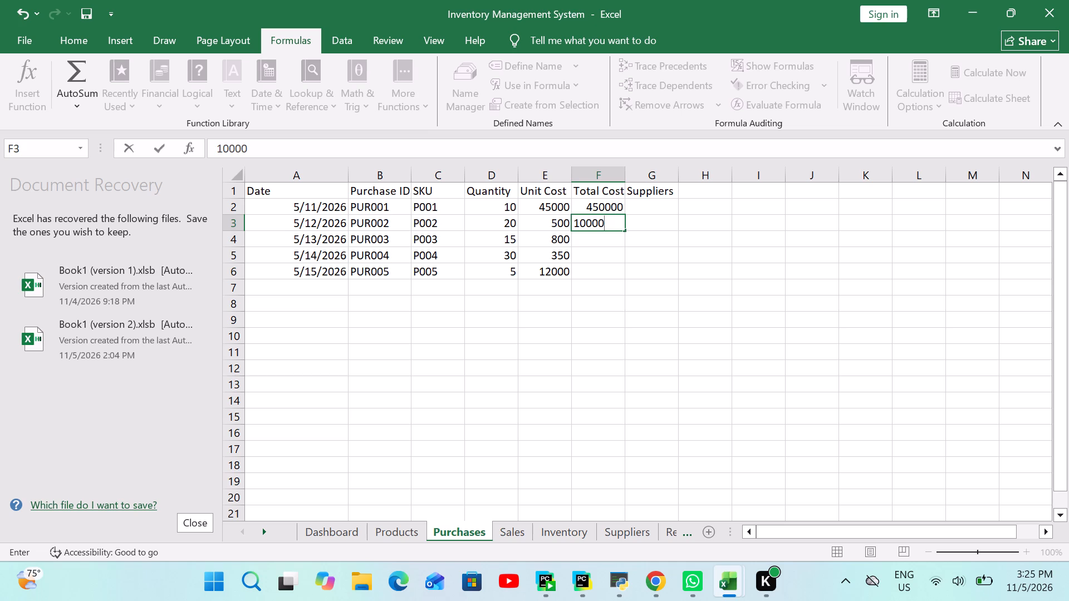
click(578, 245)
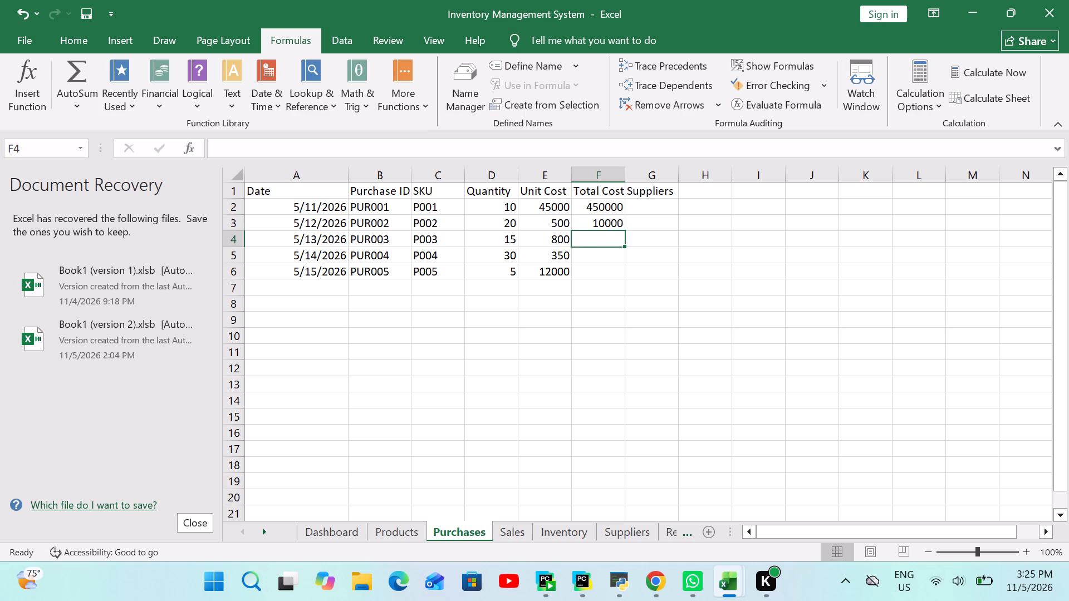
text(12000)
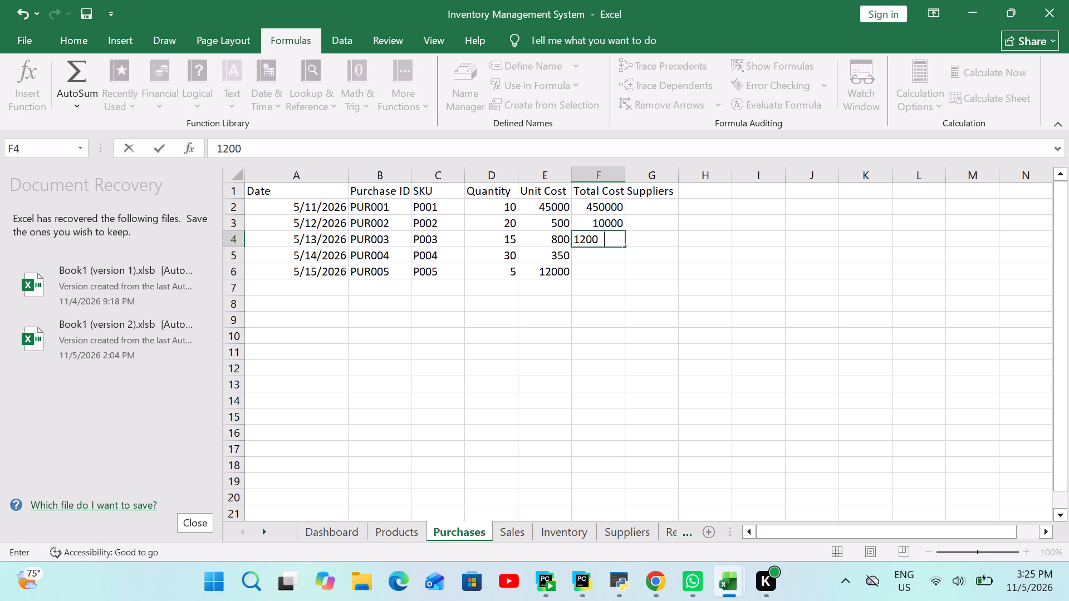
key(Return)
text(12)
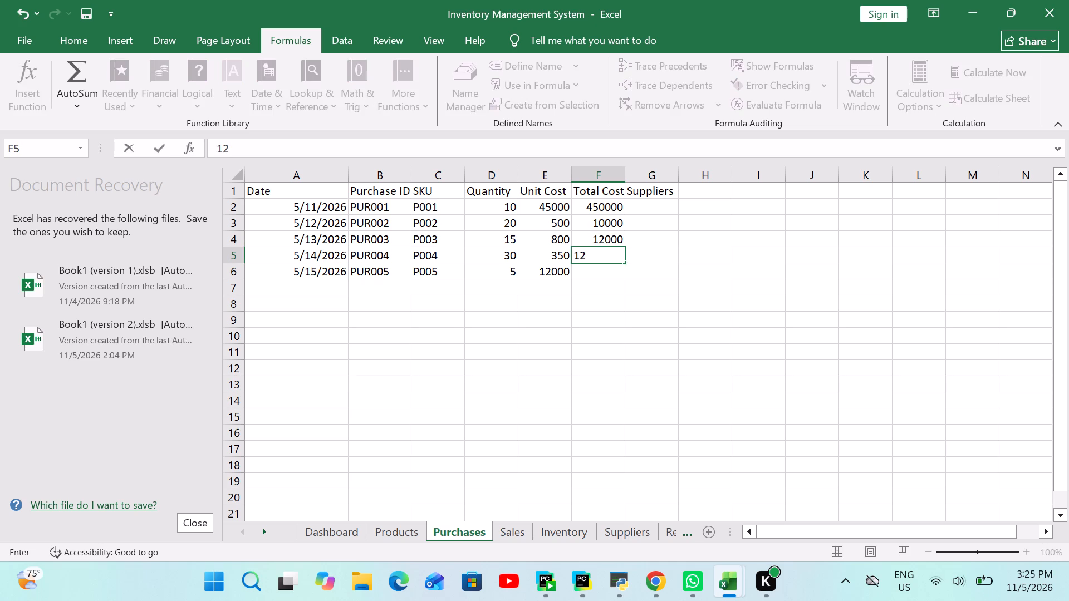
text(500)
click(587, 270)
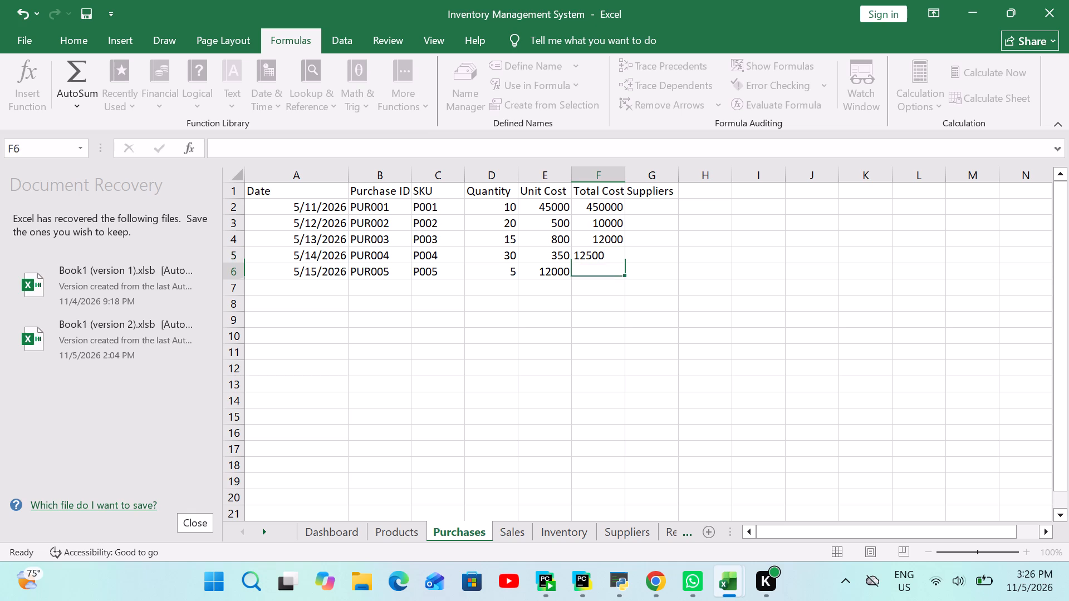
text(60000)
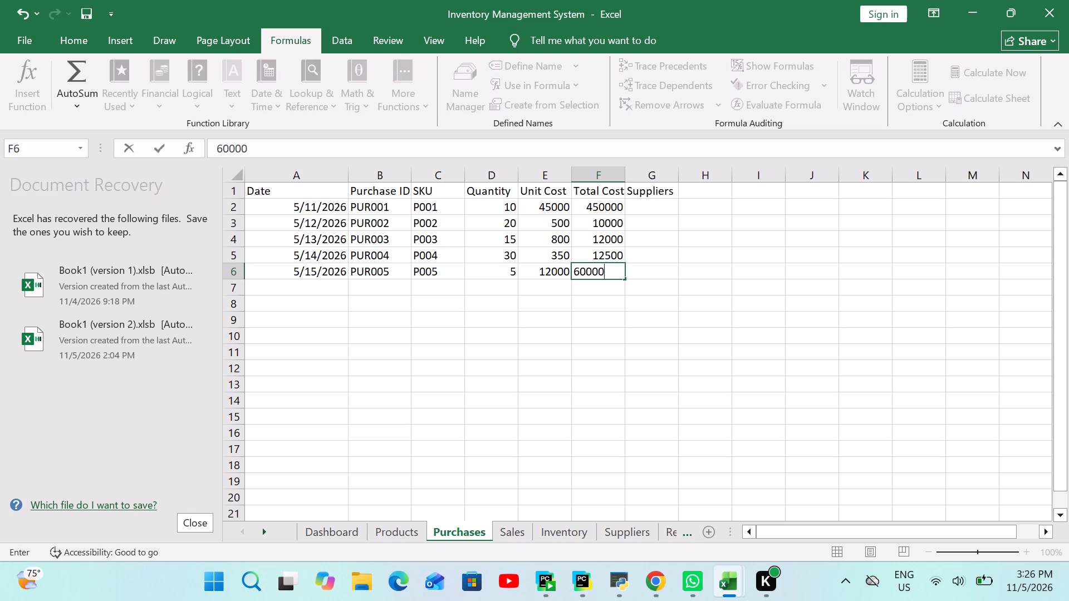
Change the total cost of purchase PUR004 in cell F5 to 10500.
click(606, 260)
click(606, 254)
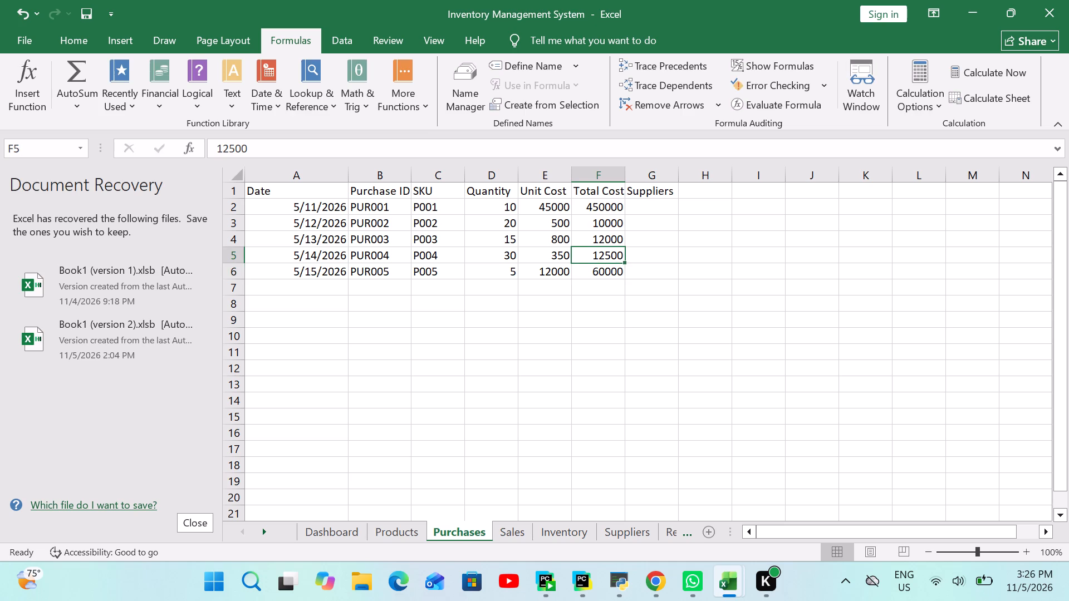
key(BackSpace)
text(10500)
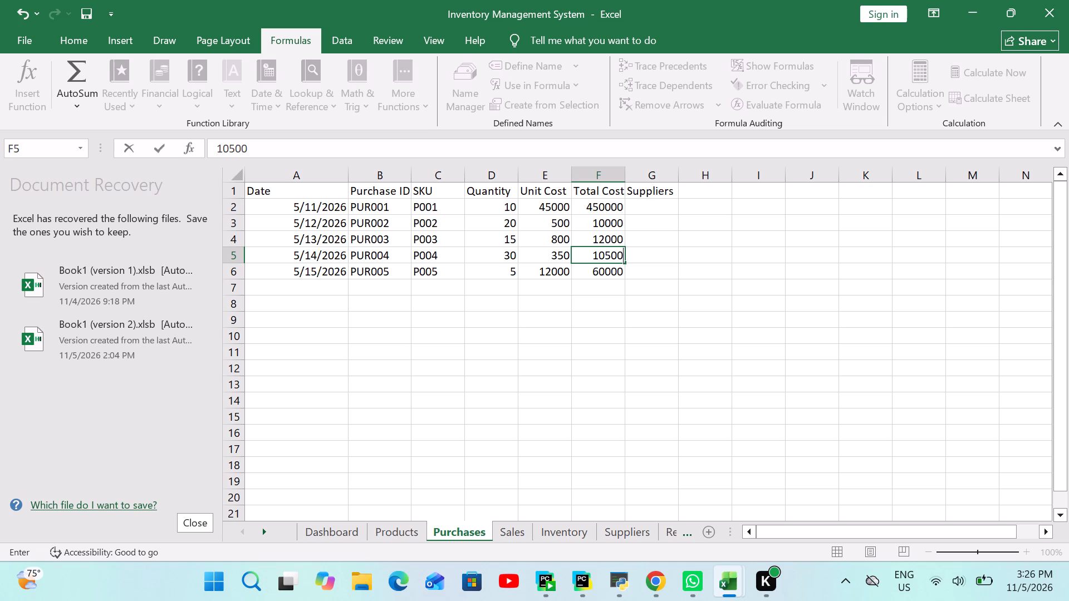
Enter the supplier name Tech Suppliers in cell G2 for purchase PUR001.
click(639, 214)
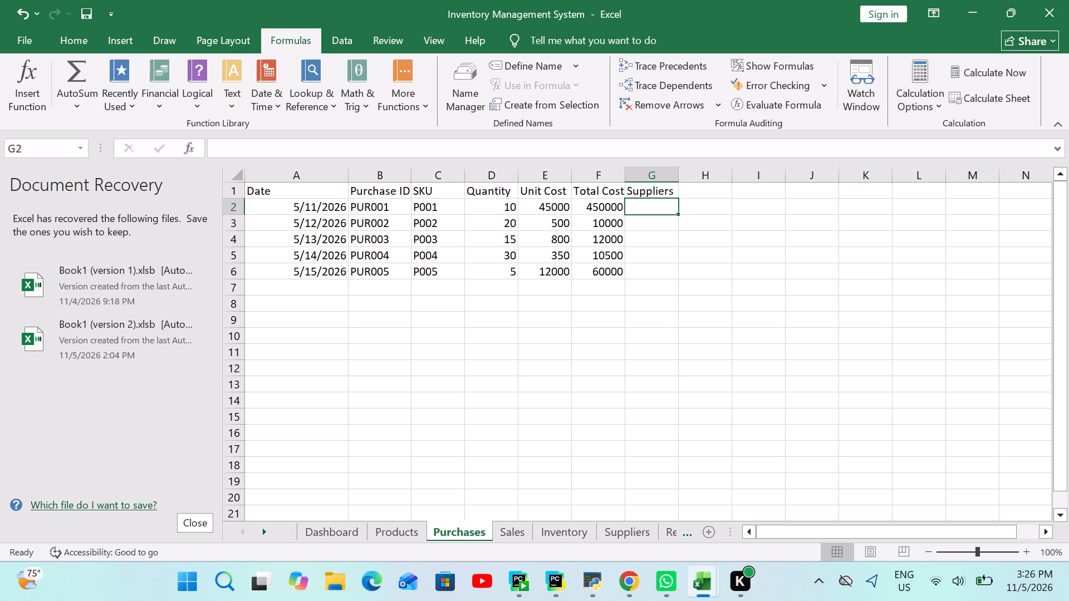
text(TE)
key(c)
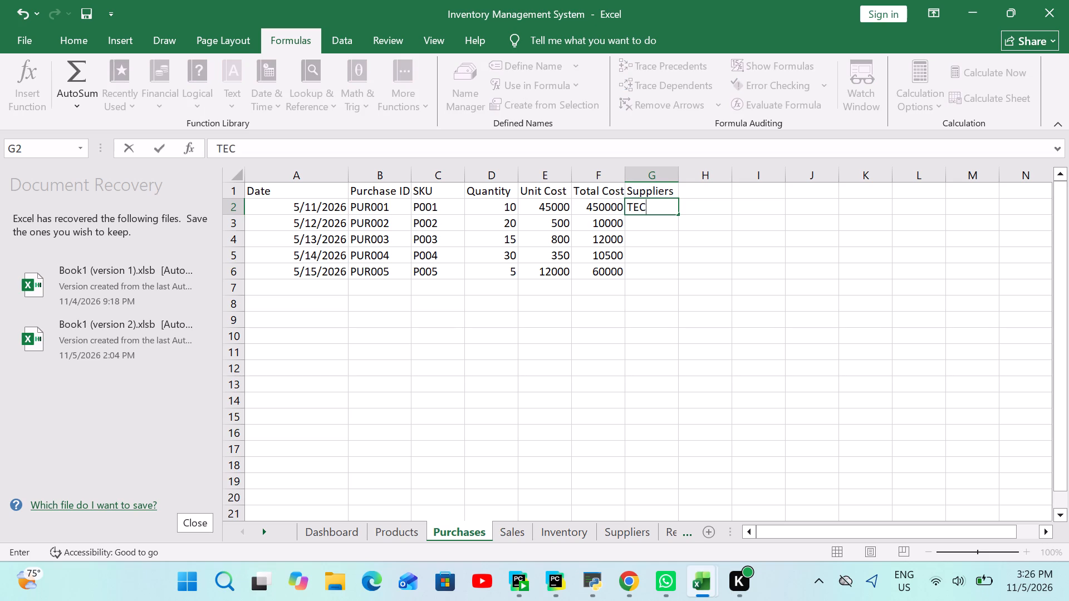
key(BackSpace)
key(BackSpace)
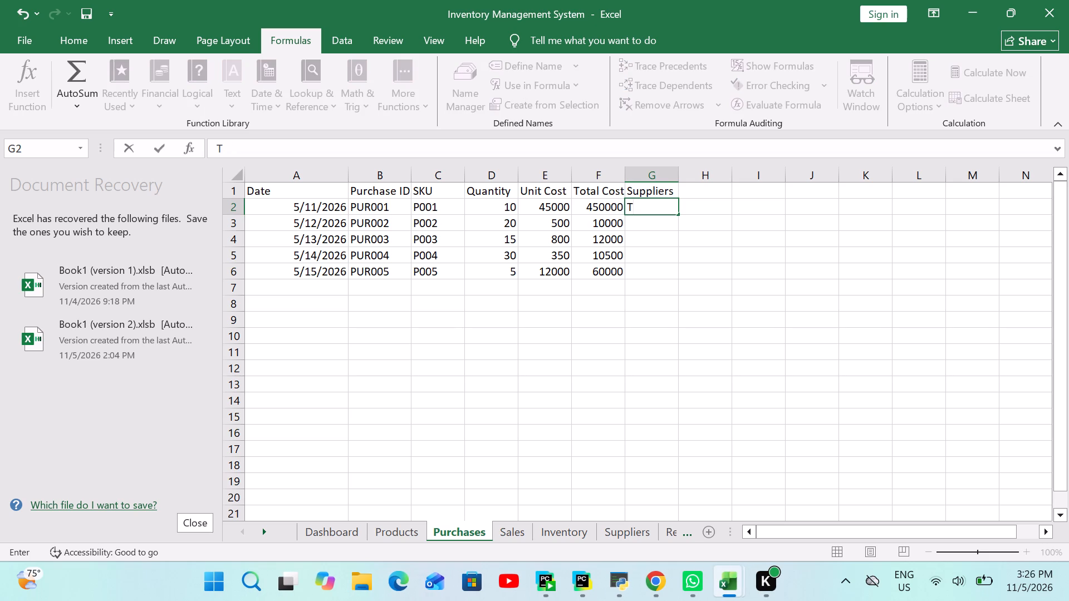
text(ech)
key(space)
key(s)
text(upliers)
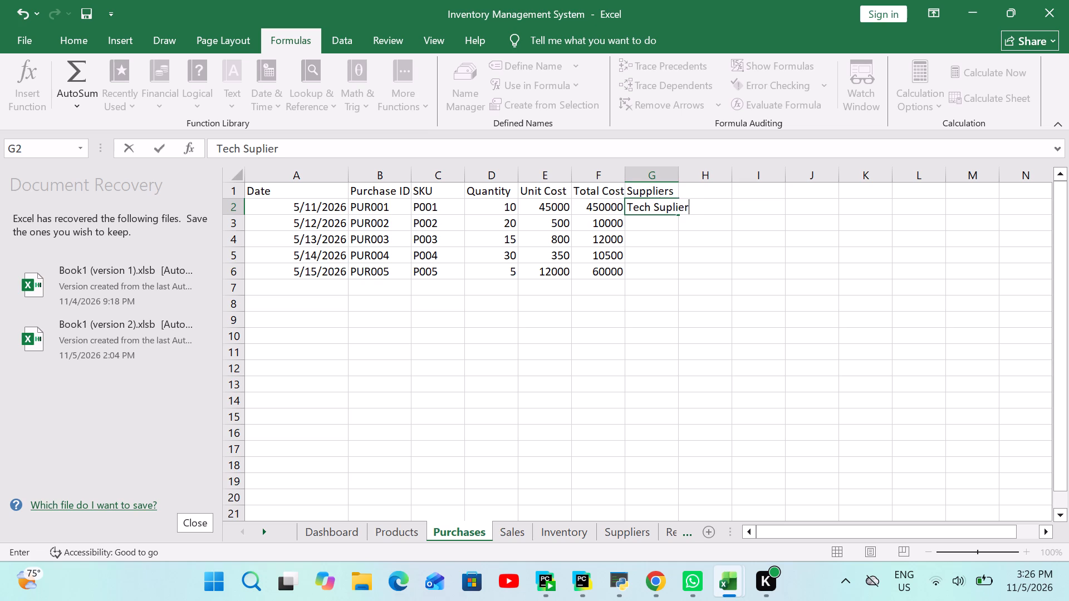
click(673, 209)
key(p)
Widen column G so that the supplier name in G2 fits inside it.
drag(678, 184, 686, 181)
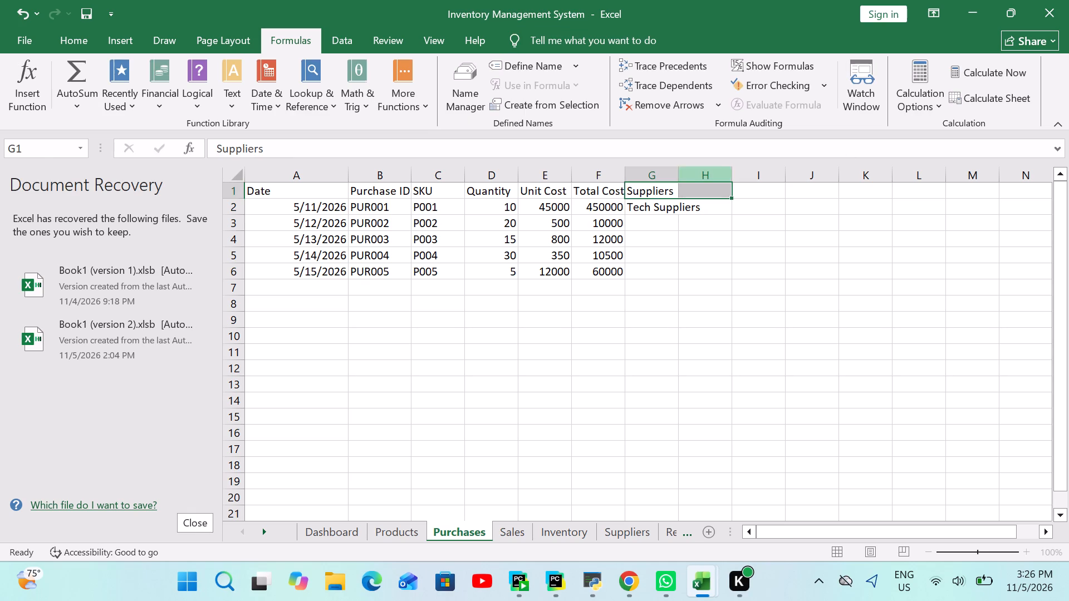
drag(678, 178, 694, 178)
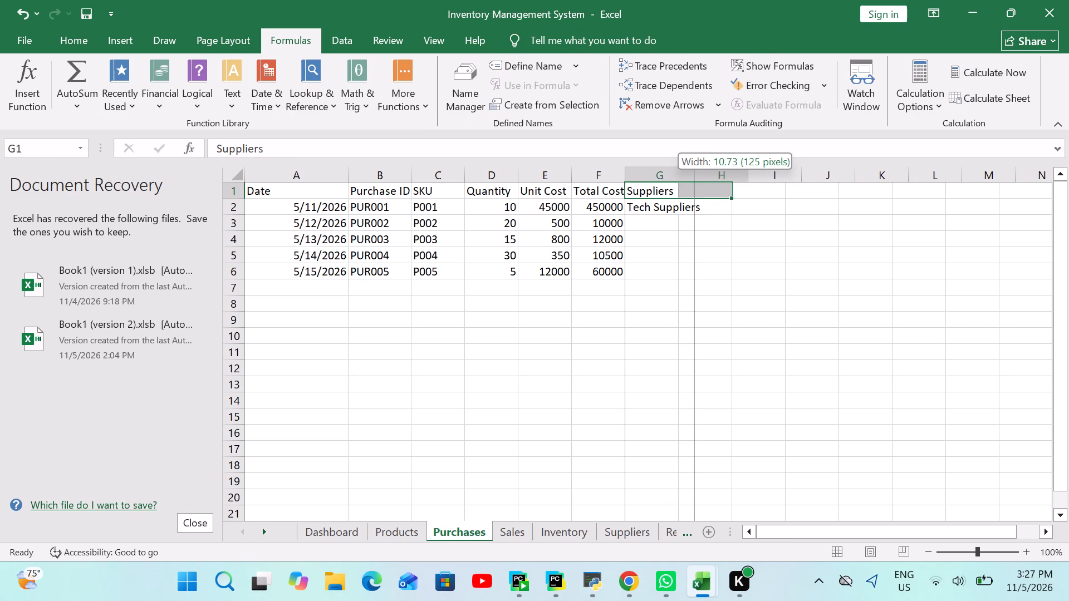
drag(694, 178, 700, 178)
Fill the supplier Tech Suppliers from G2 down to G3.
click(688, 207)
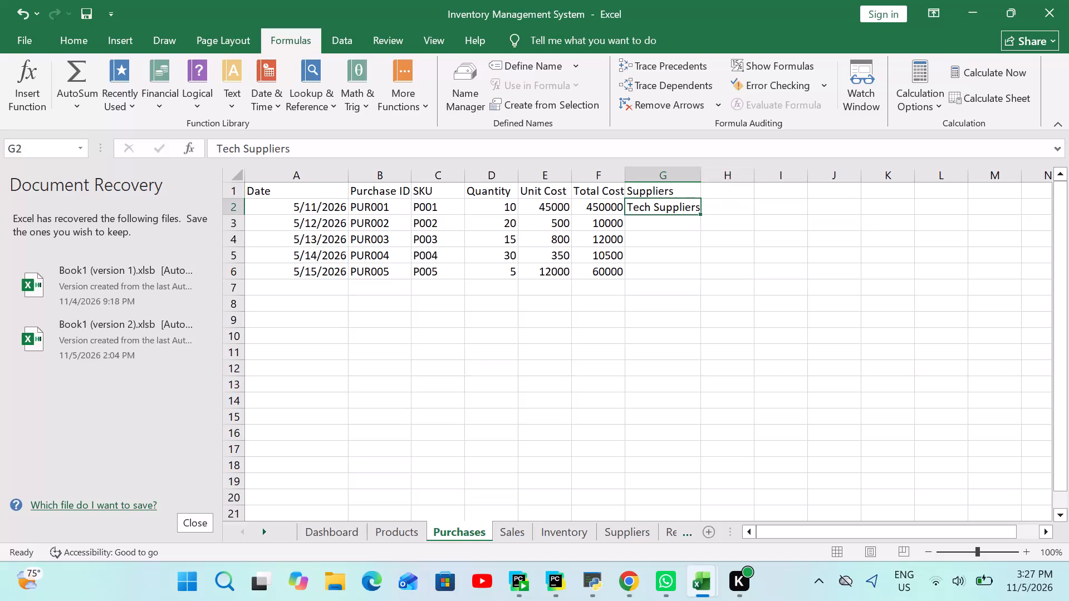
drag(699, 211, 701, 223)
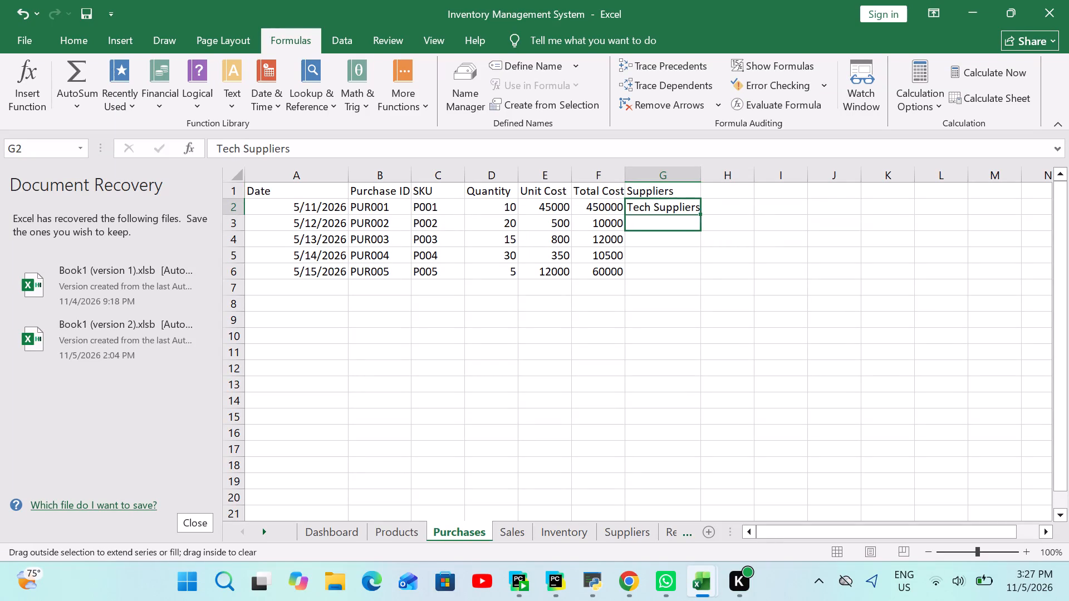
Enter the supplier name Digital Stores in cell G4 and fill it down through G6.
click(673, 243)
click(653, 243)
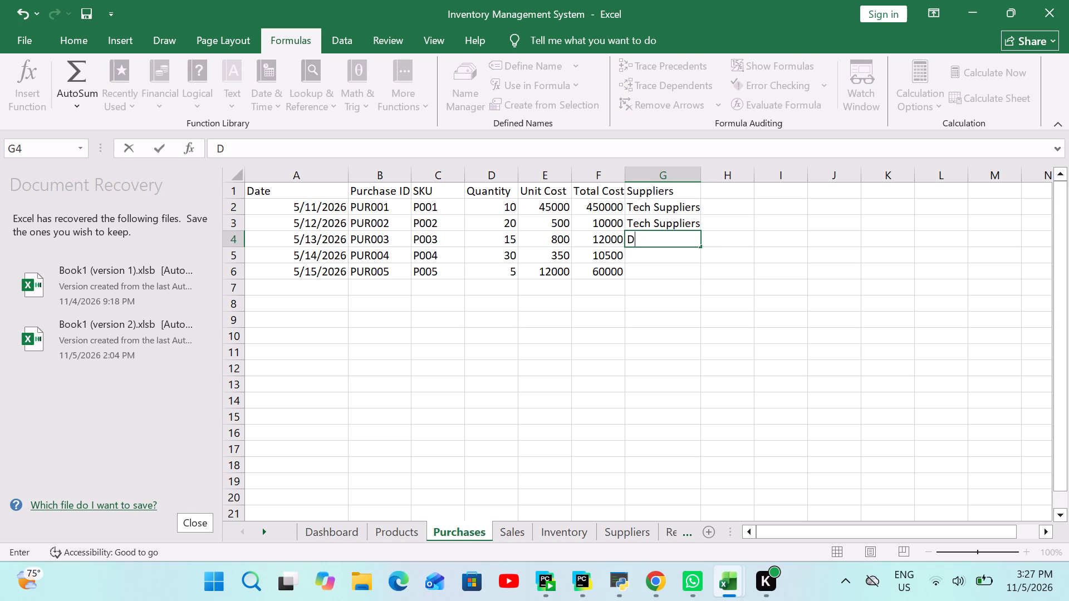
key(i)
text(gital)
key(space)
key(s)
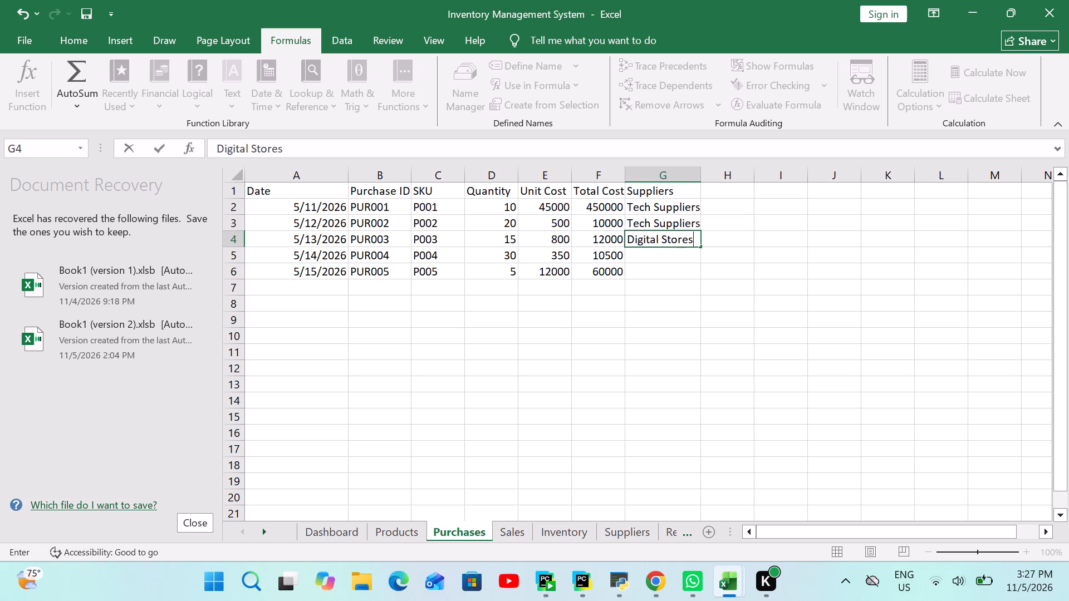
drag(700, 245, 700, 264)
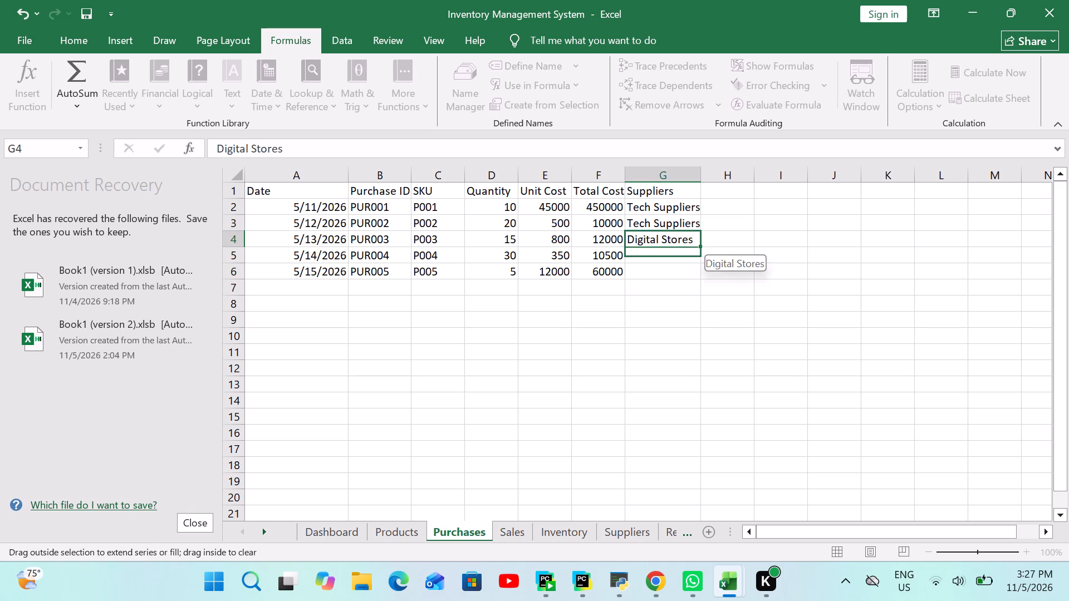
drag(700, 264, 697, 277)
Replace the supplier of purchase PUR005 in cell G6 with Tech Suppliers.
click(695, 274)
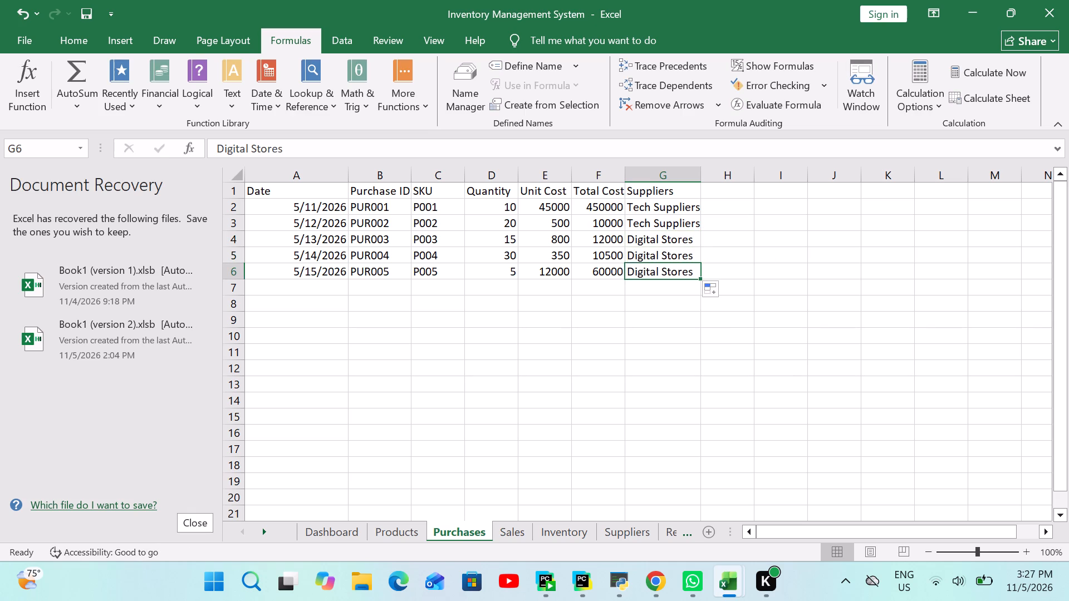
key(BackSpace)
key(t)
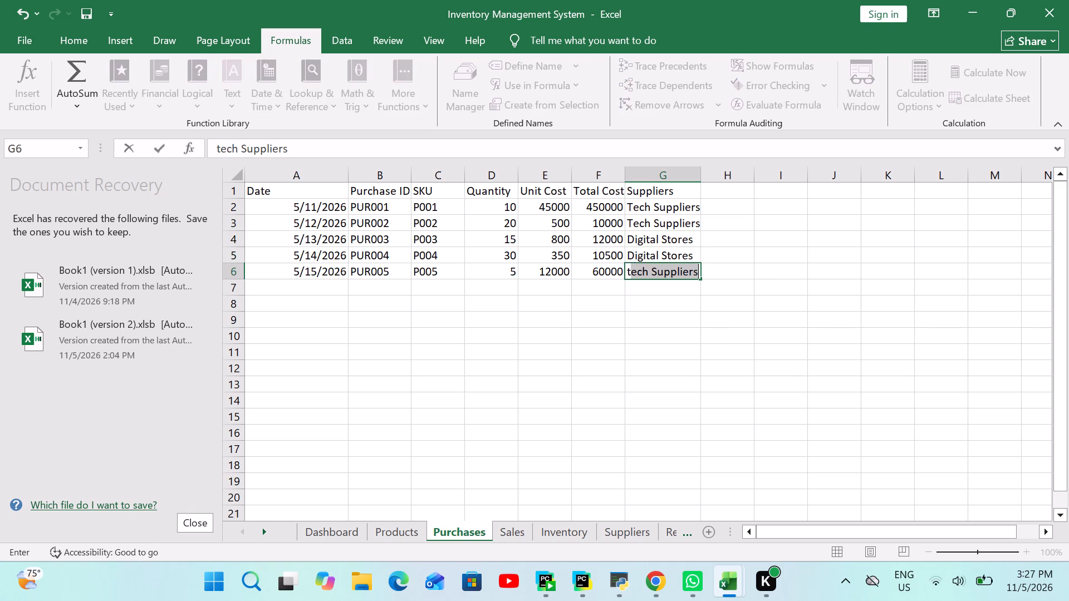
key(BackSpace)
key(BackSpace)
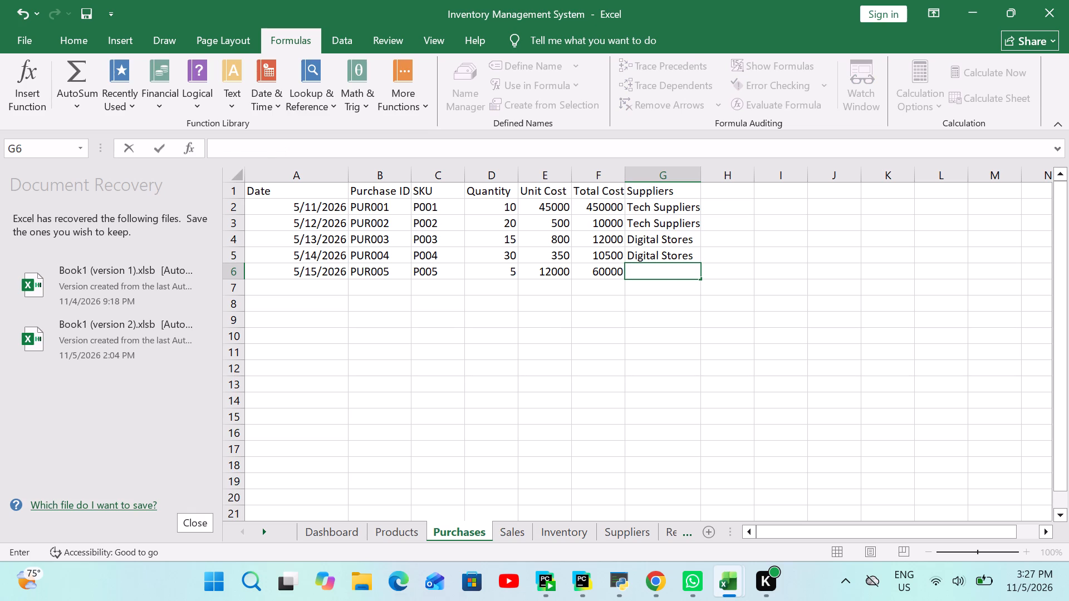
key(t)
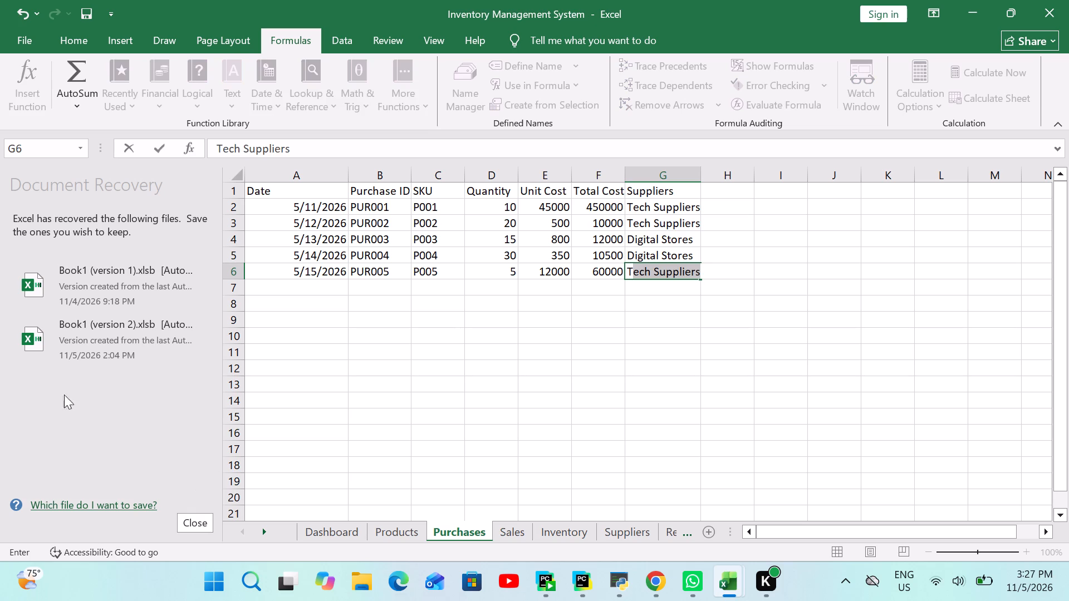
Save the Inventory Management System workbook.
click(37, 38)
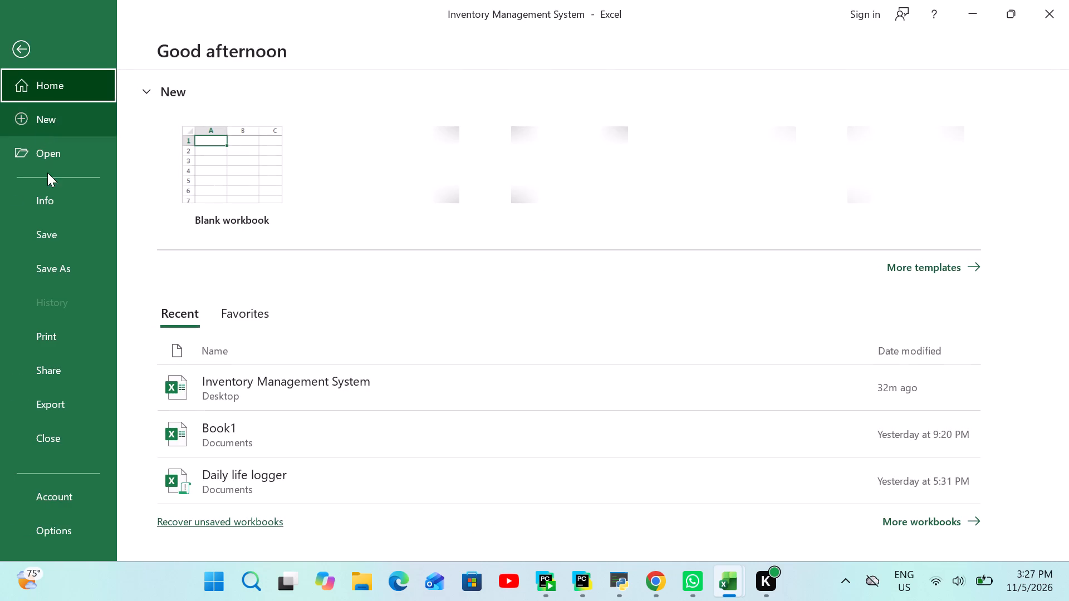
click(57, 242)
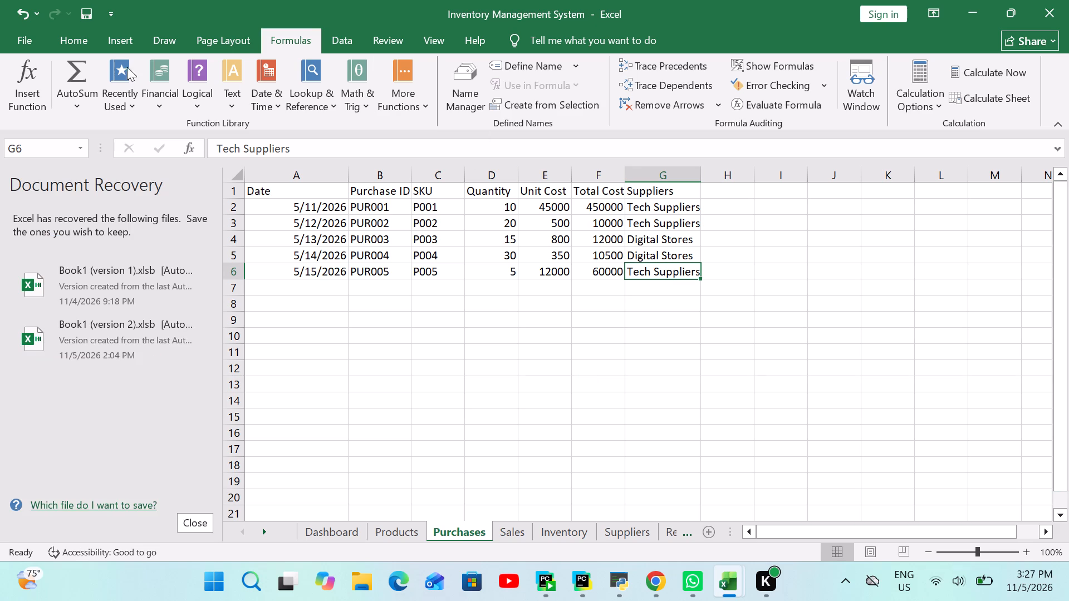
Insert a table for the purchase records on the Purchases sheet.
click(133, 38)
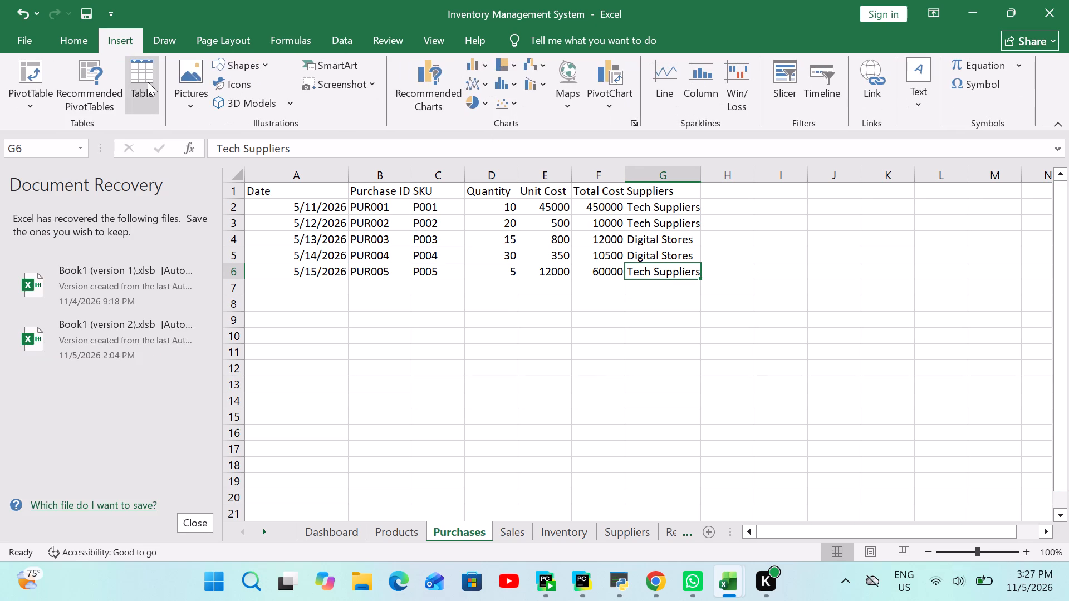
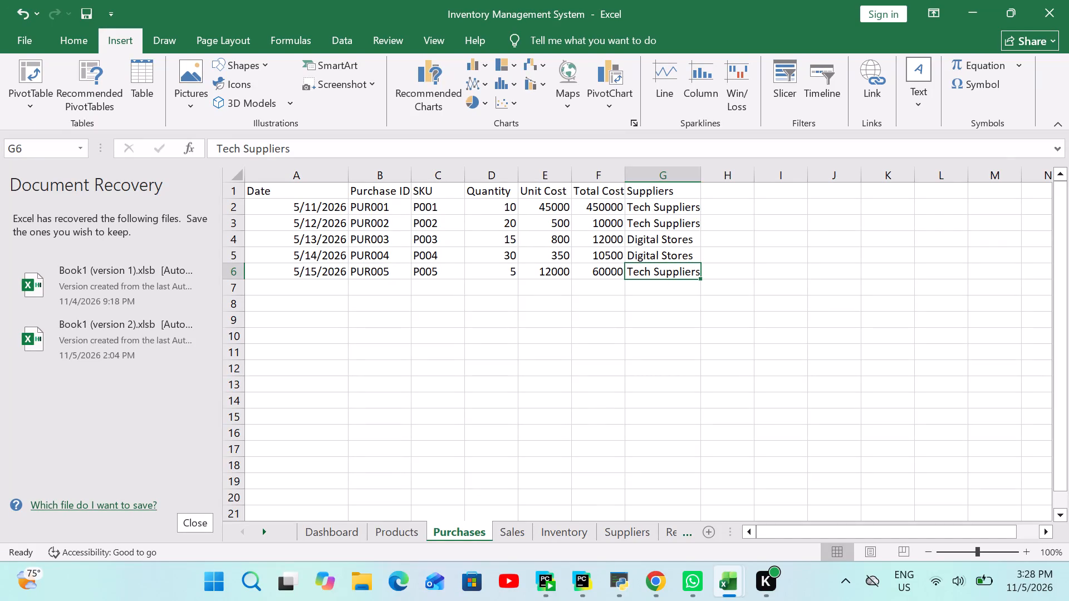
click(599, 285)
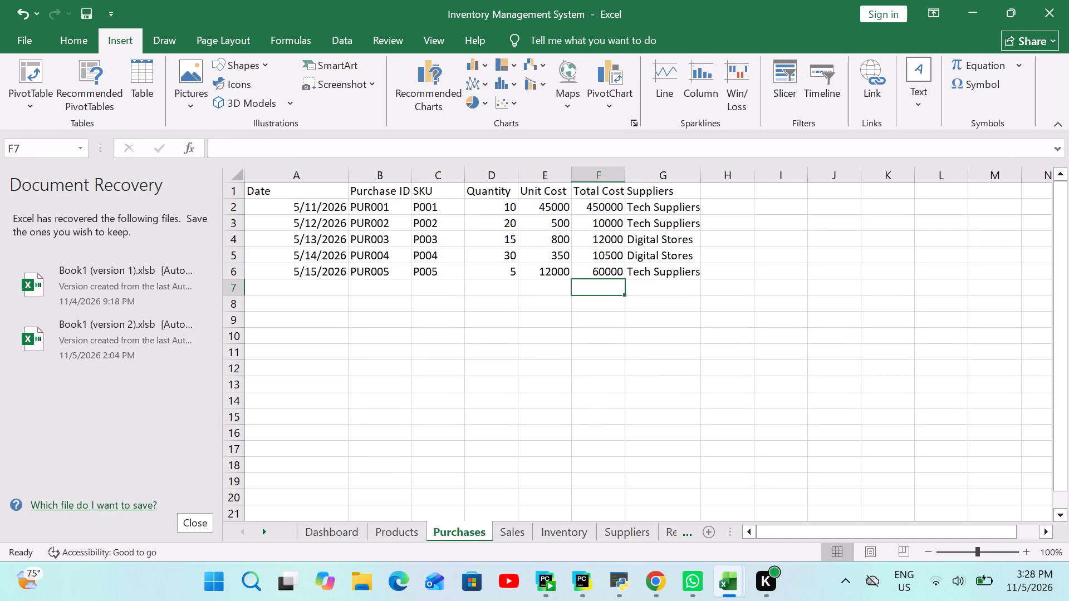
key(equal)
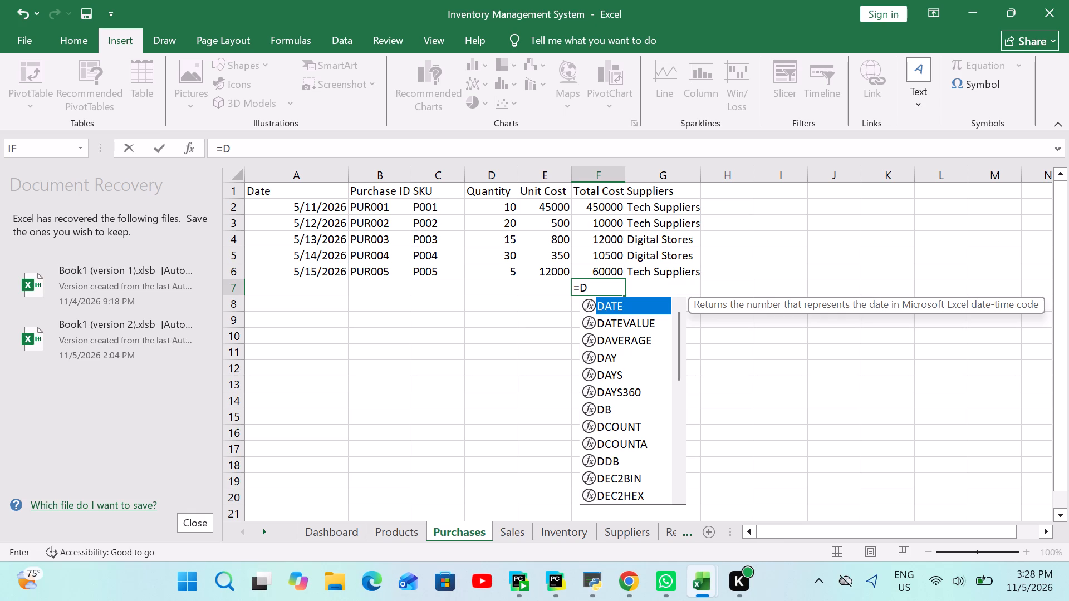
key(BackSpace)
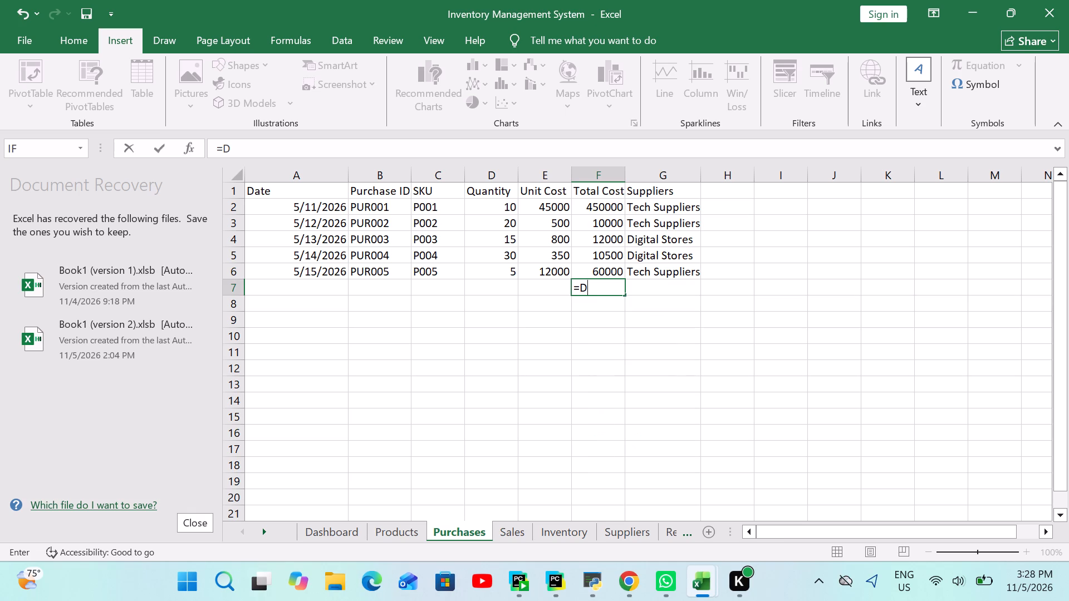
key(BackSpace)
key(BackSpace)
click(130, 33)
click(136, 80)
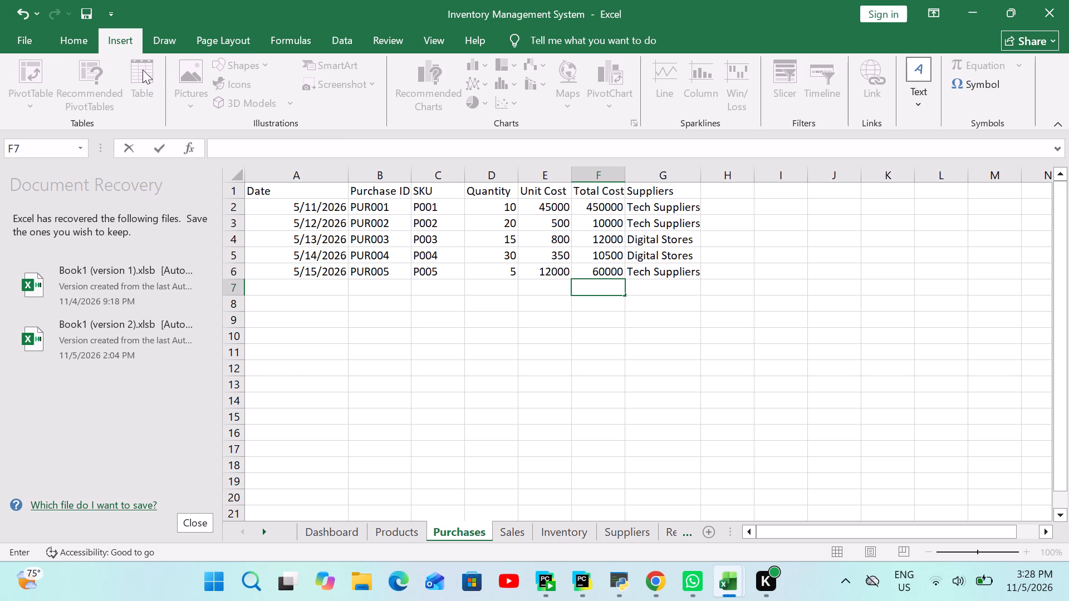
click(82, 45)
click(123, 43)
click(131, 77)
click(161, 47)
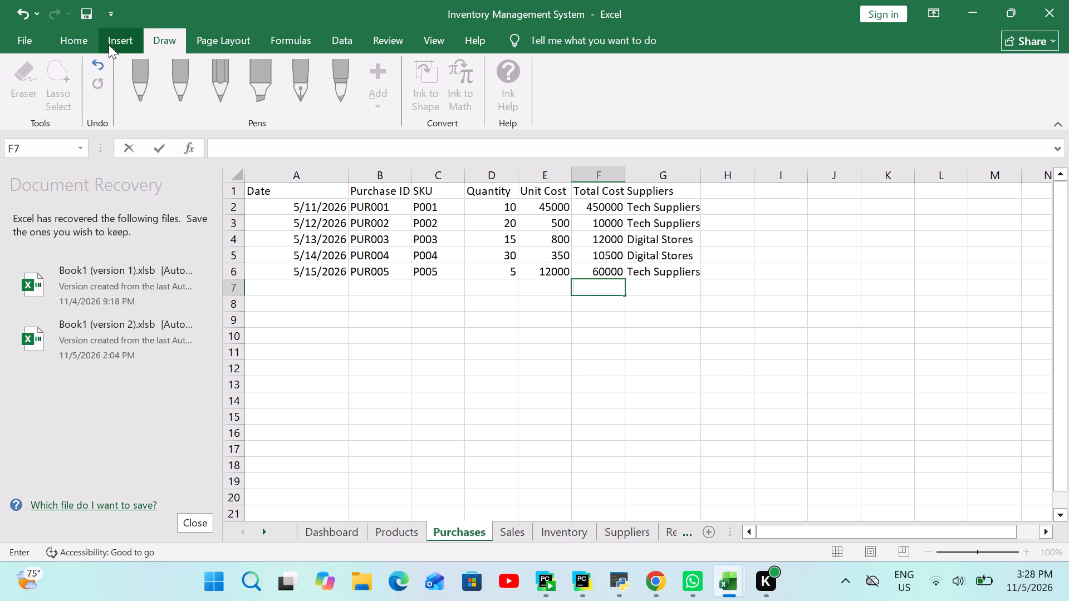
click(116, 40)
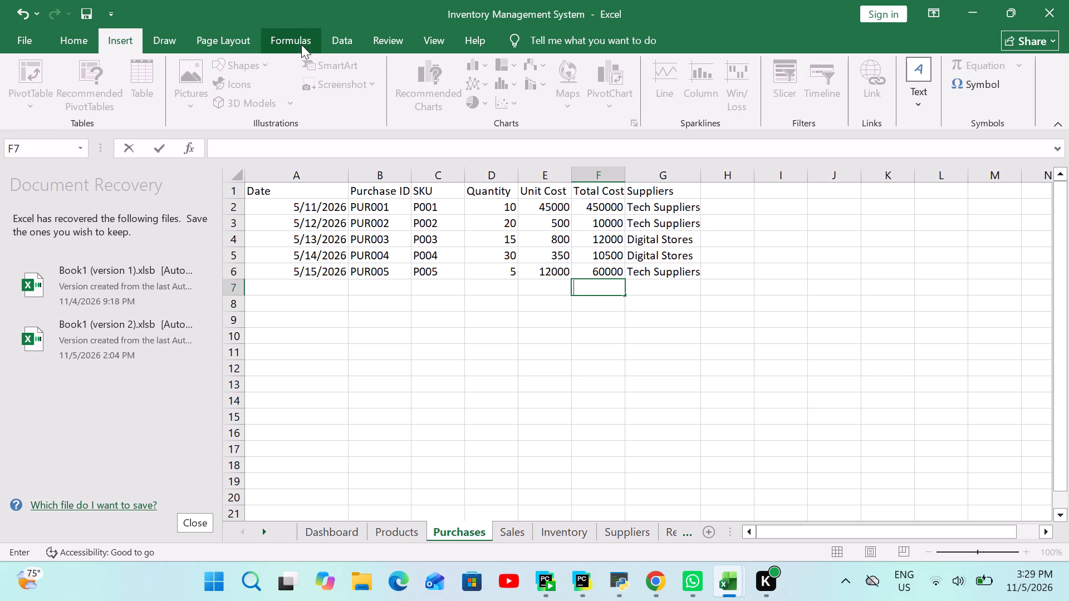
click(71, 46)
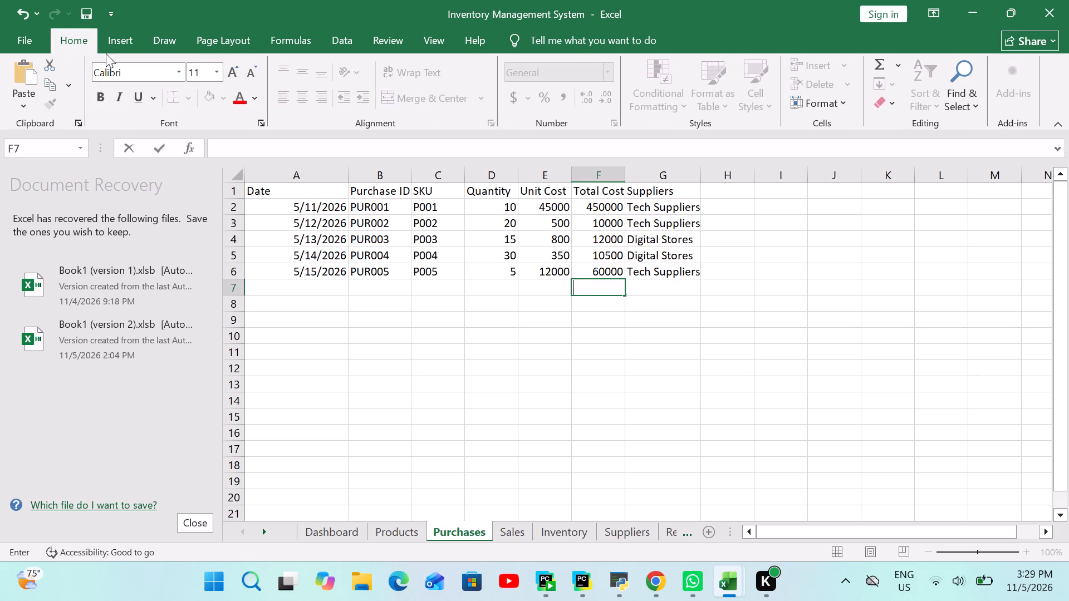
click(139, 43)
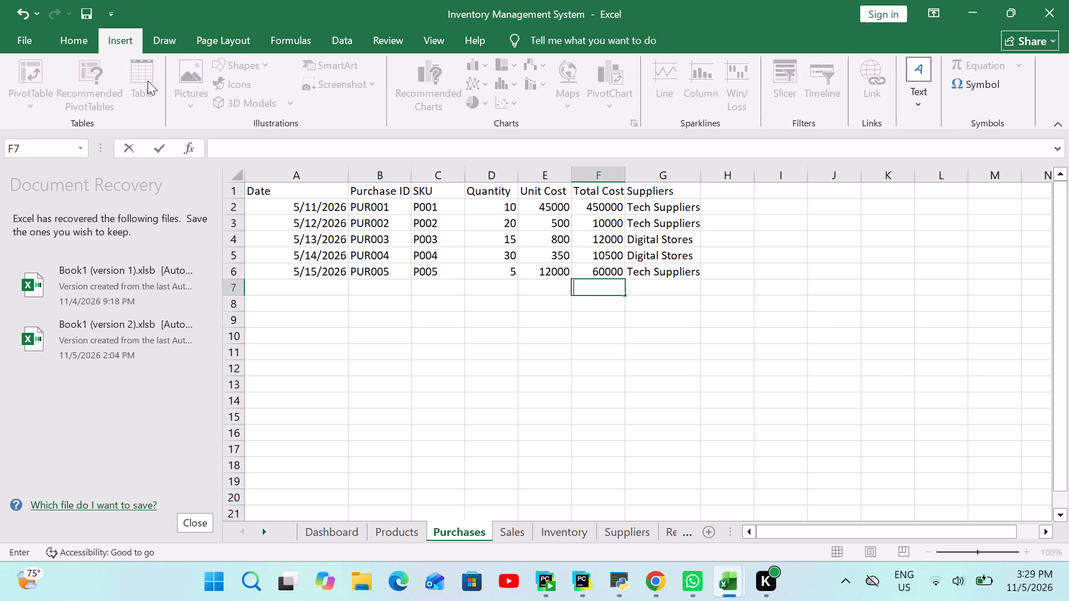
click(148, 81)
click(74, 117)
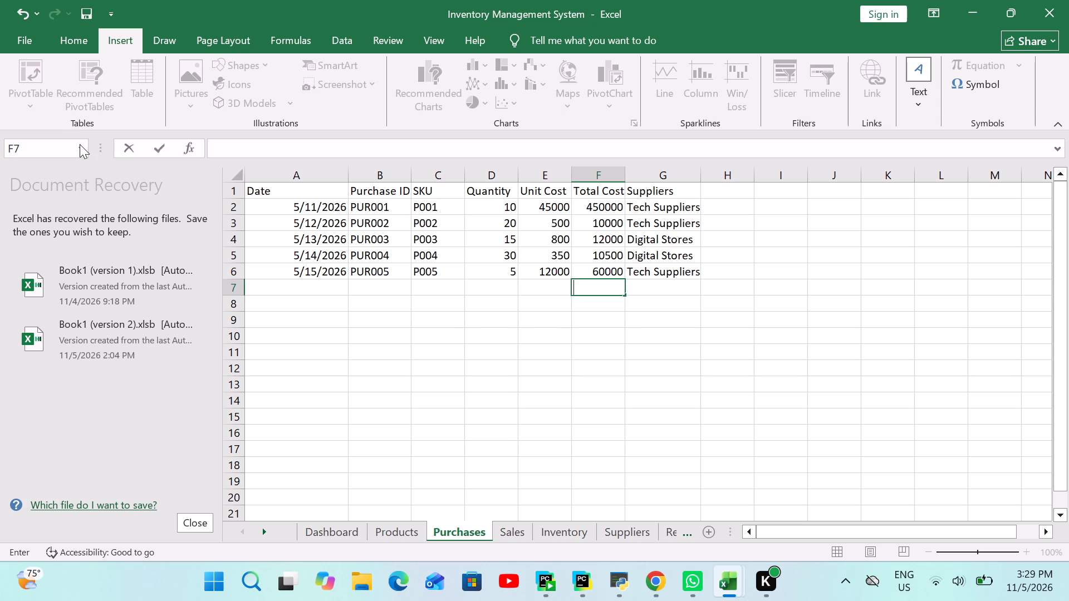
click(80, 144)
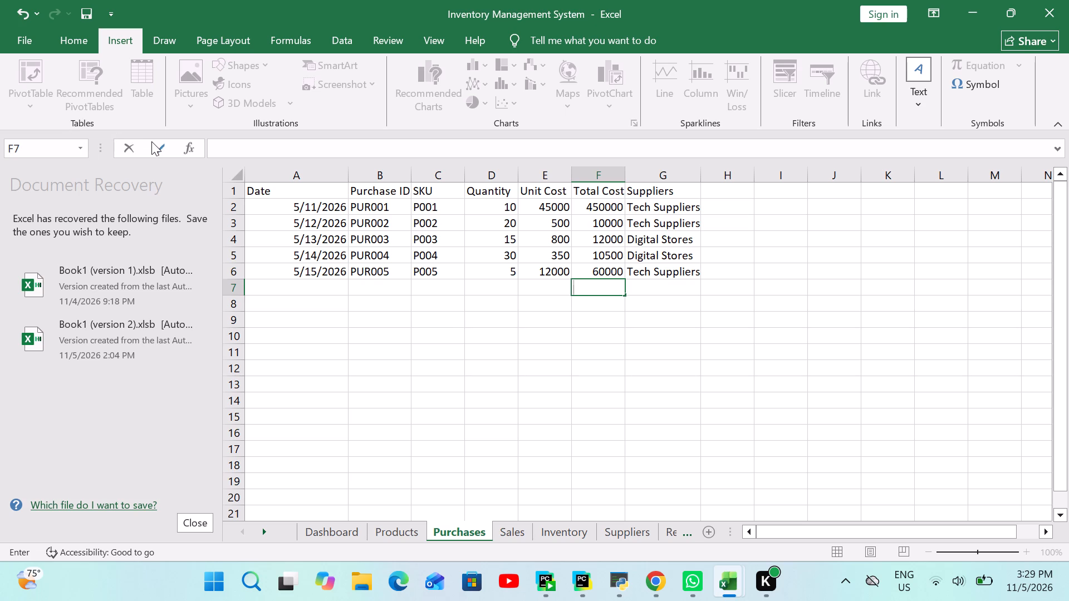
Create a table with headers from the purchase records in A1:G6 on the Purchases sheet.
click(151, 141)
click(155, 83)
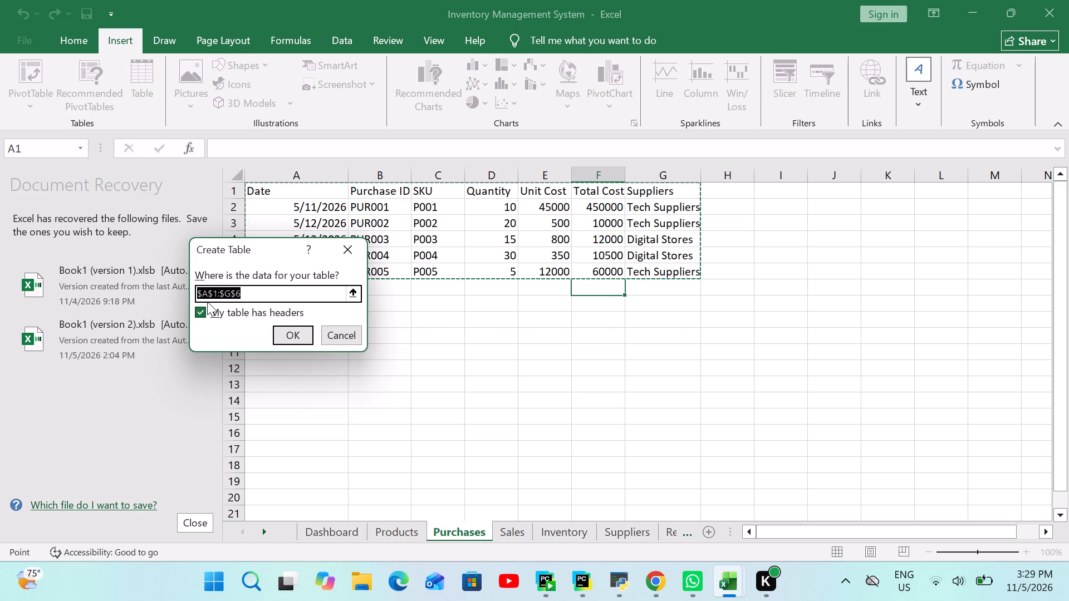
click(282, 330)
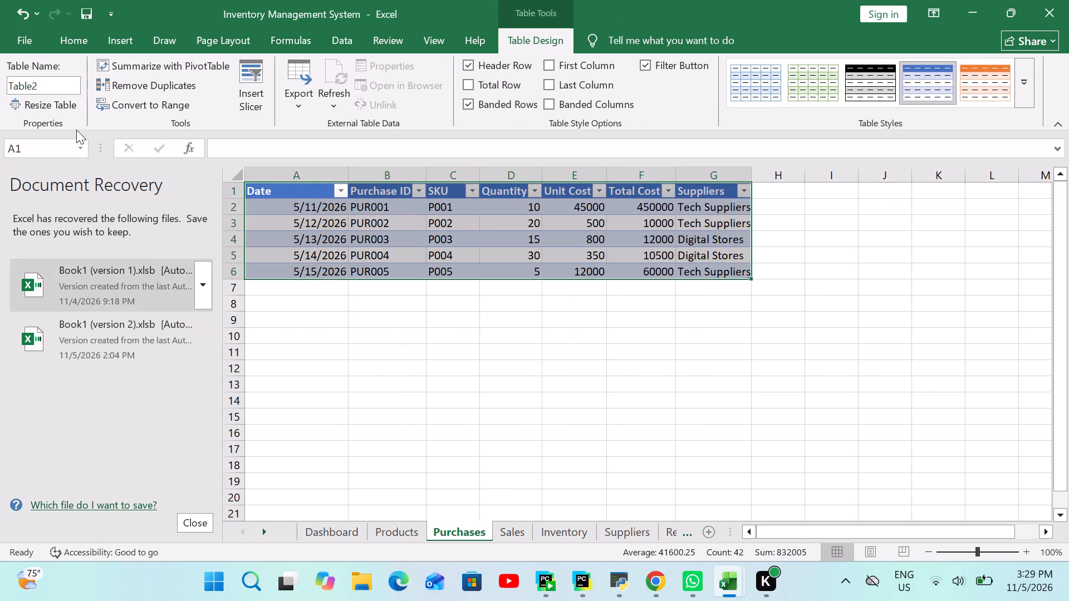
Rename the purchase records table as Tblpurchases.
click(37, 87)
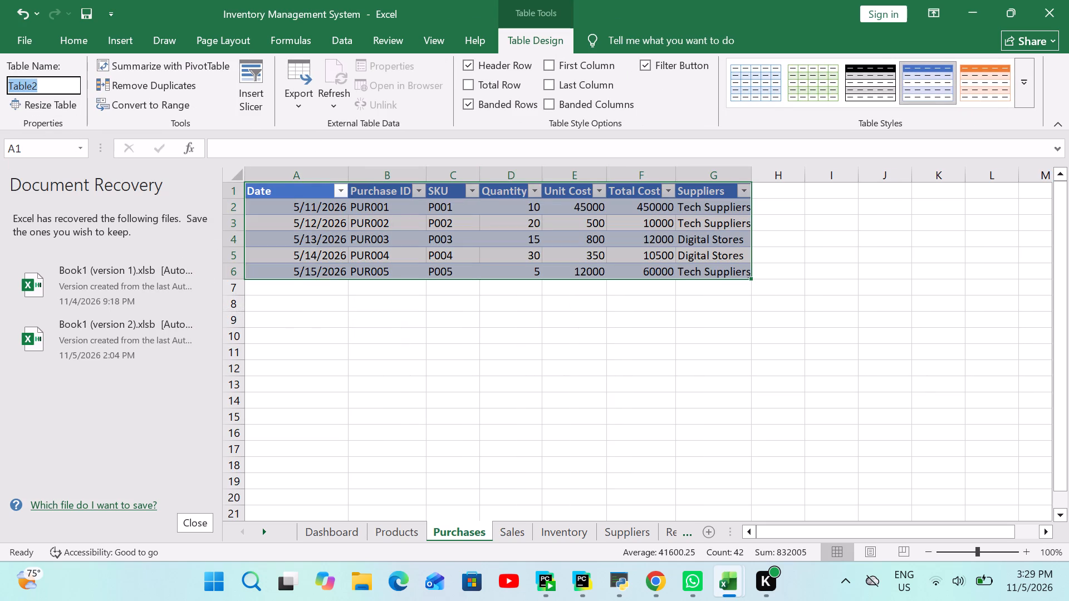
key(BackSpace)
key(BackSpace)
key(t)
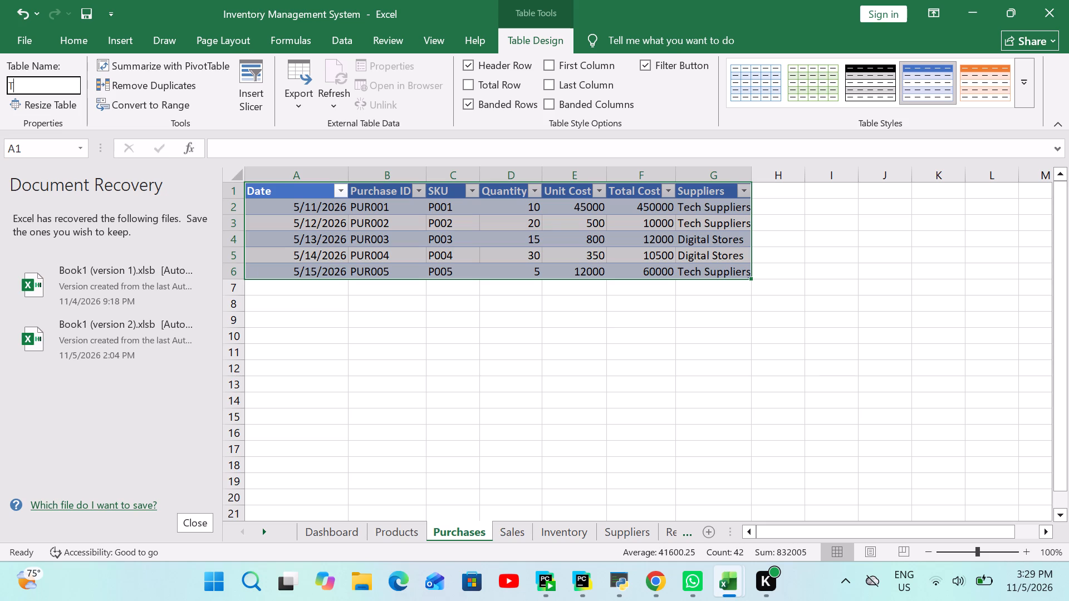
text(bl)
text(pu)
key(r)
text(chases)
Save the Inventory Management System workbook with the named purchases table.
click(29, 36)
click(32, 245)
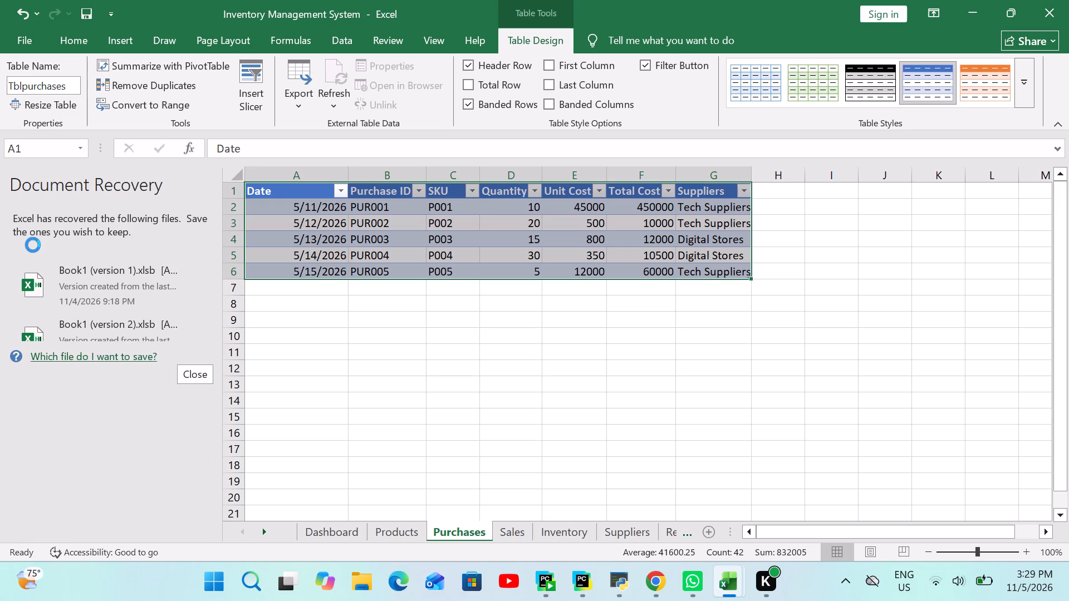
Look over the Dashboard, Products and Purchases sheets to review what has been filled in so far.
scroll(523, 386, down, 3)
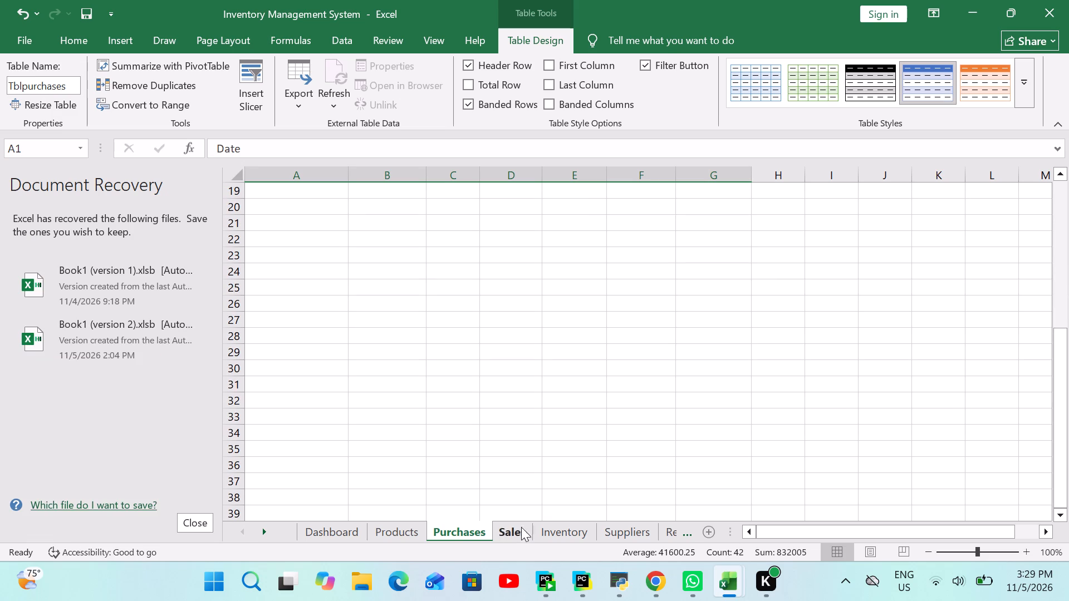
scroll(586, 338, up, 4)
scroll(532, 504, down, 1)
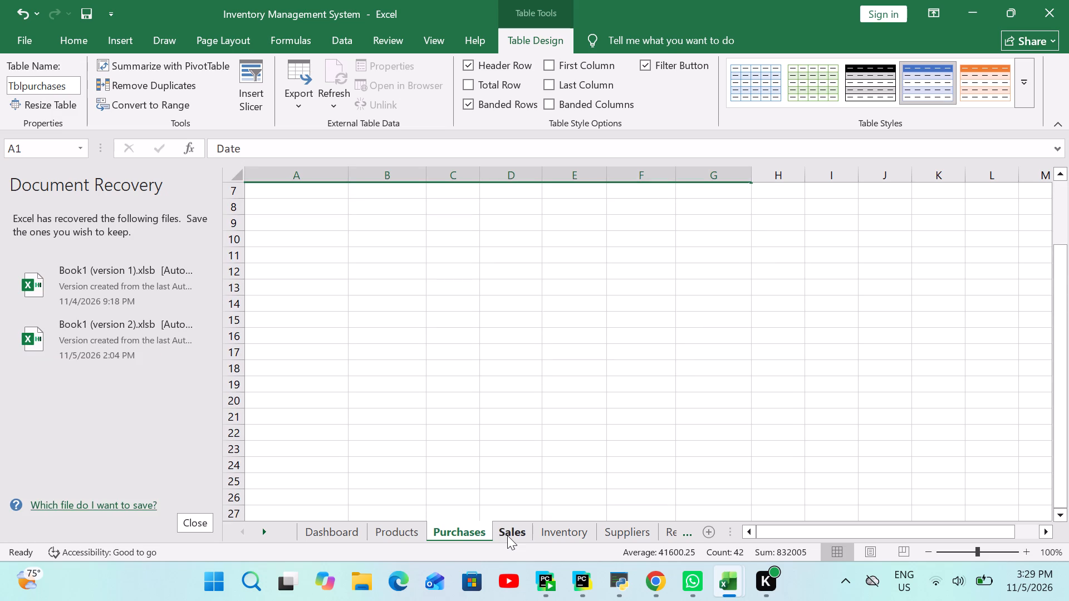
click(306, 536)
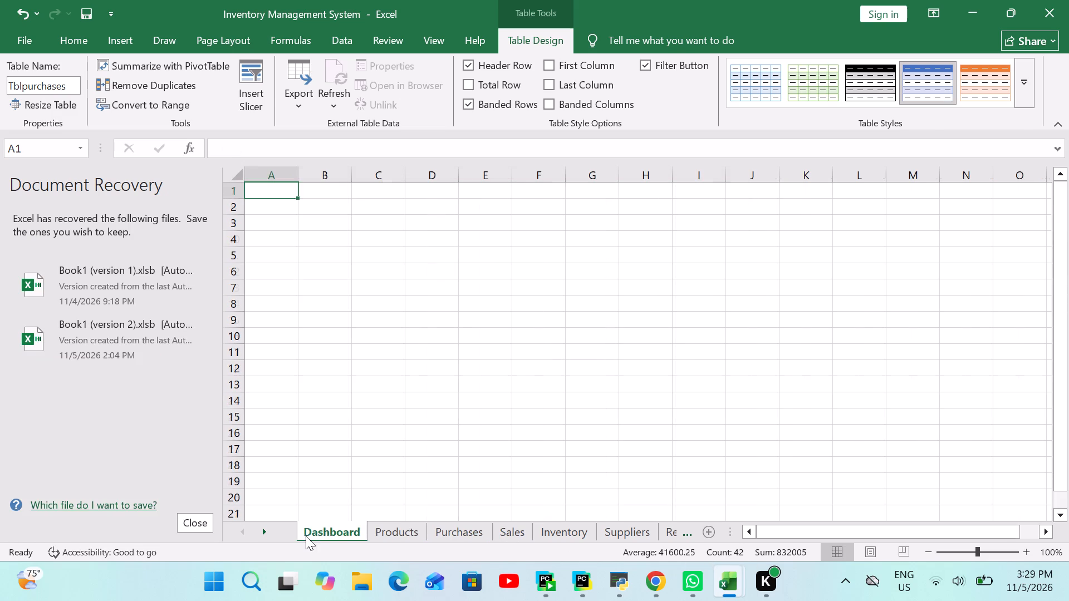
click(392, 529)
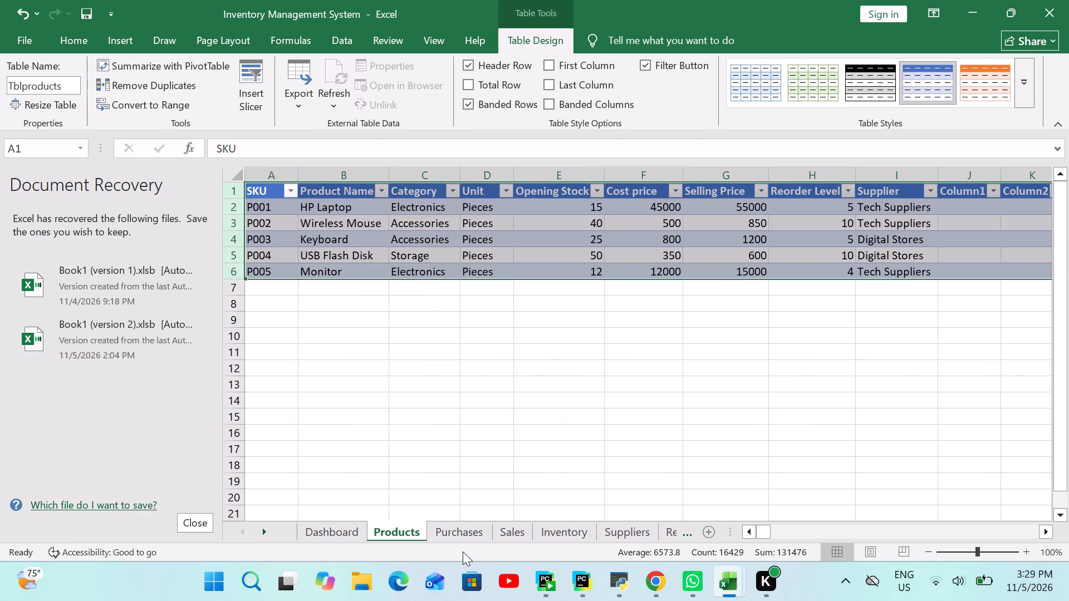
click(468, 538)
scroll(501, 495, up, 2)
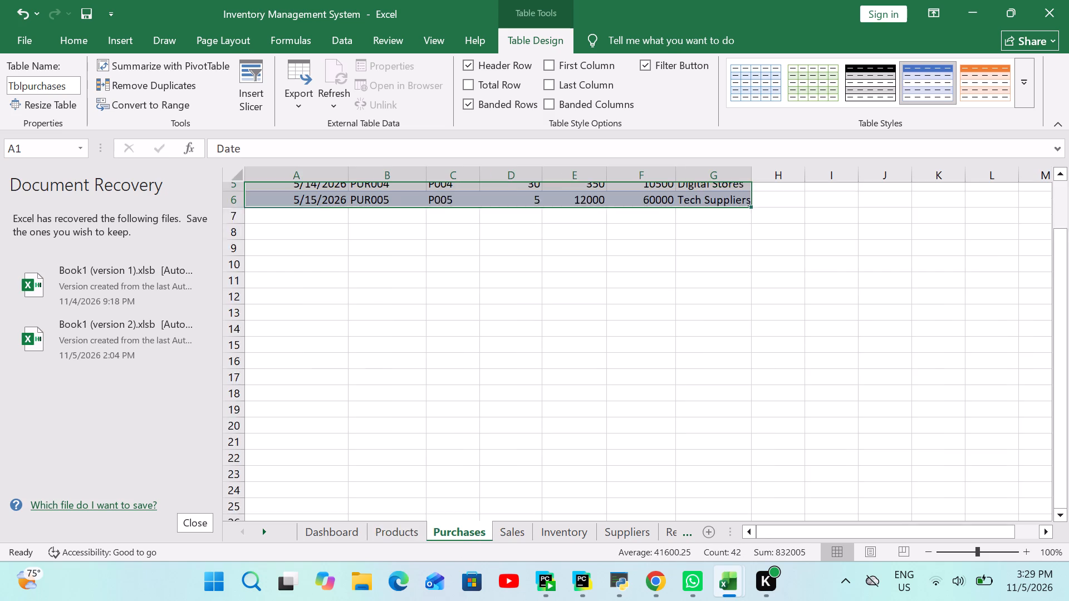
scroll(504, 494, up, 8)
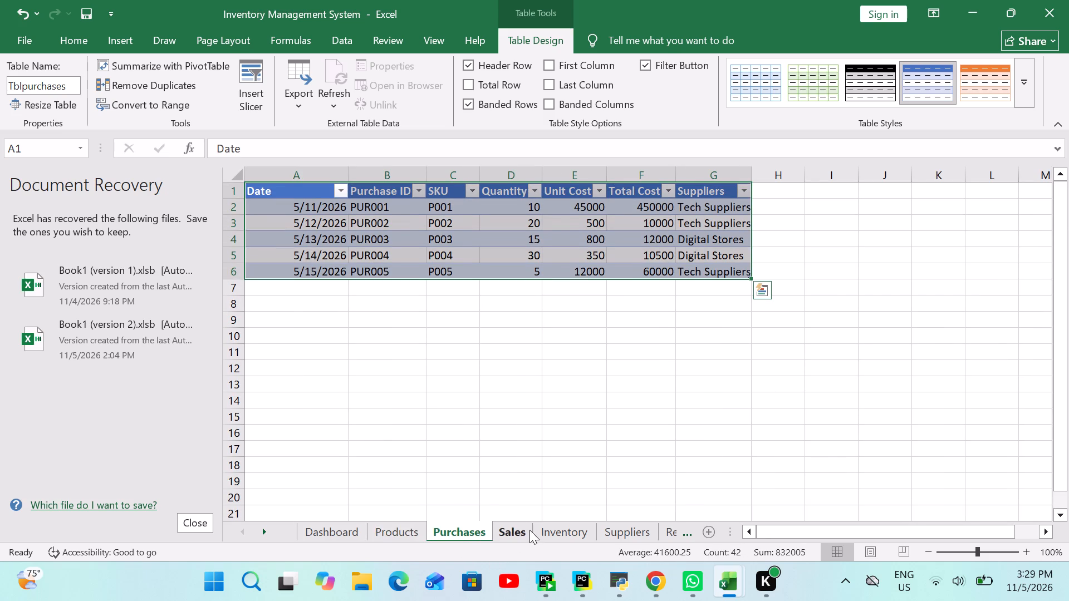
Open the Sales sheet.
click(531, 530)
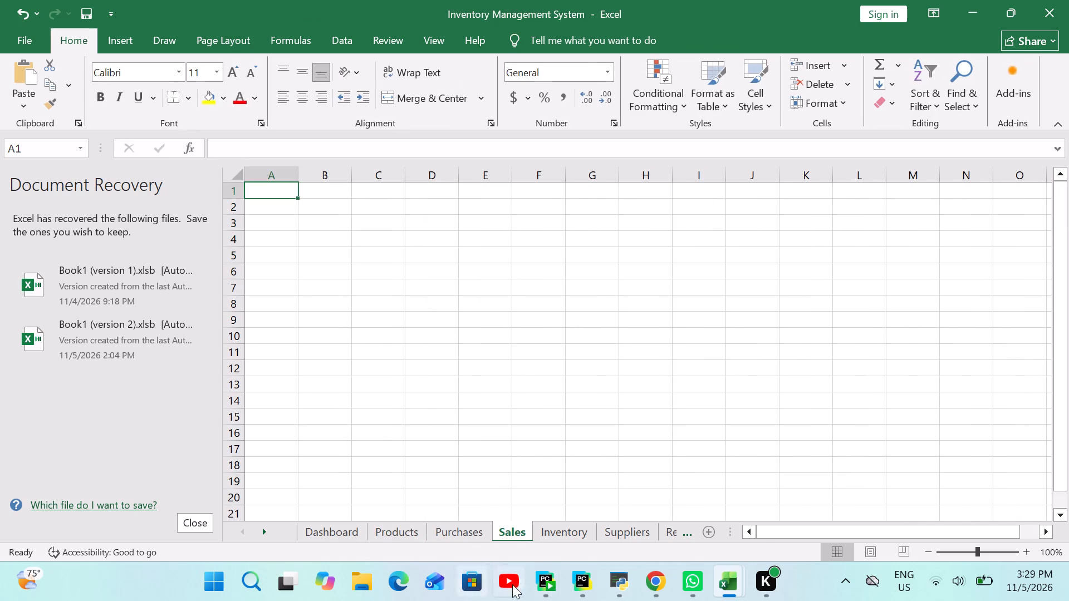
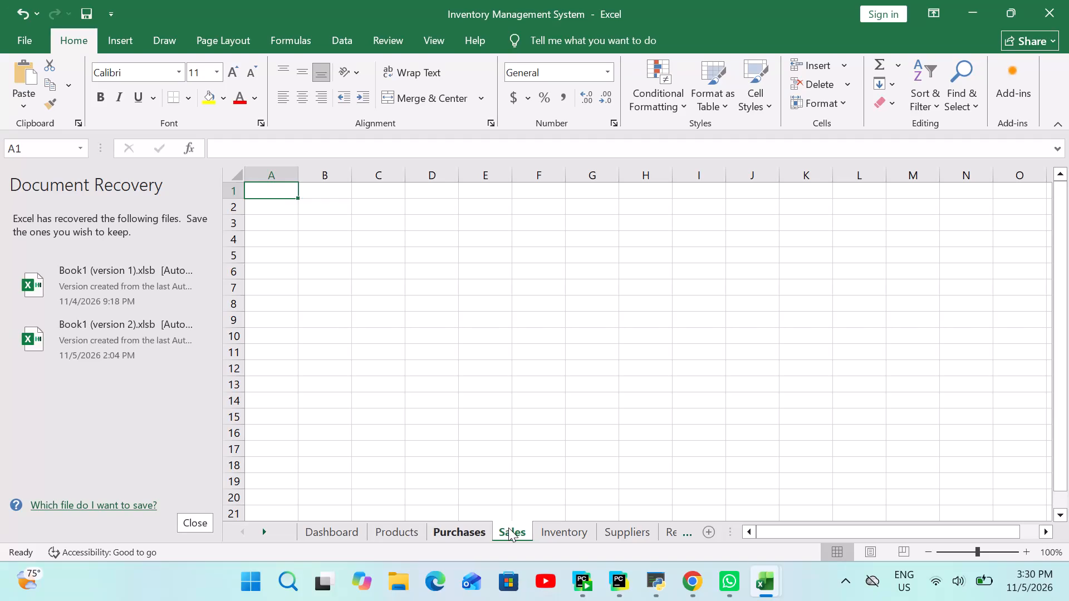
Check the Purchases sheet once more and return to the empty Sales sheet.
click(476, 530)
click(508, 534)
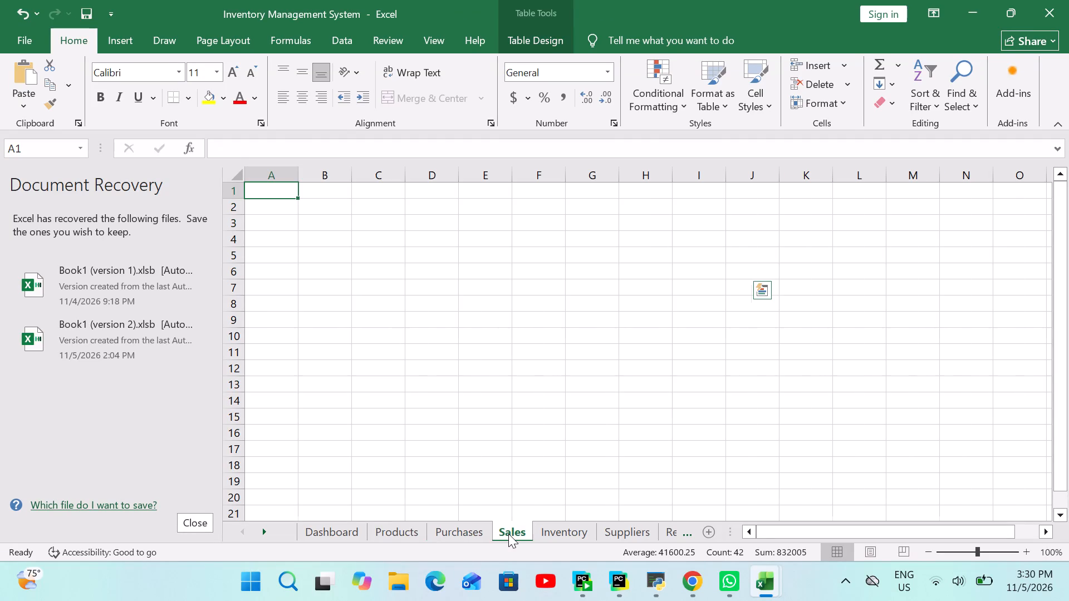
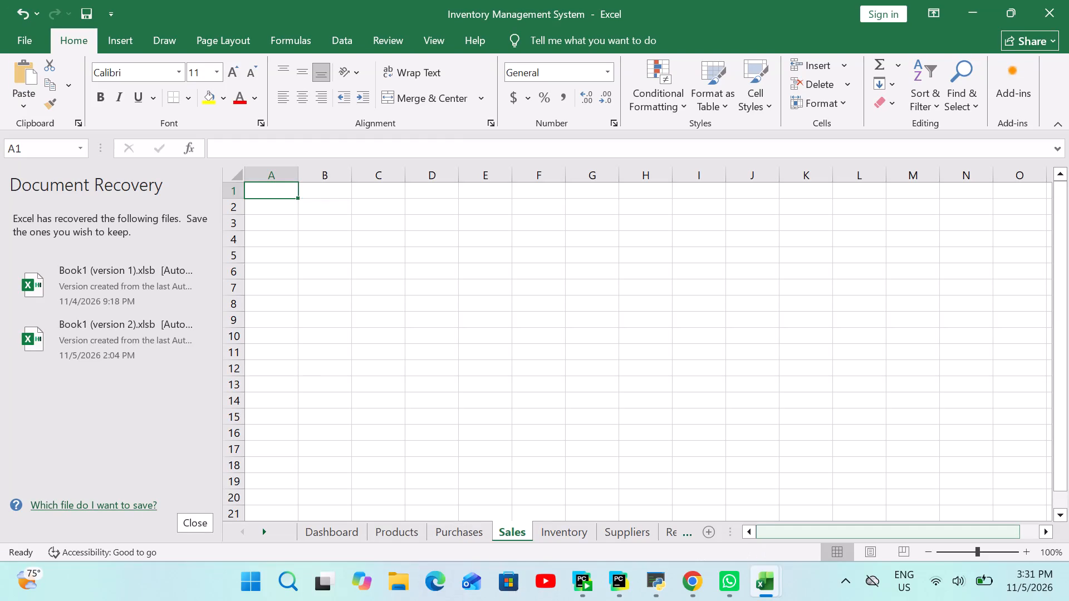
Minimize the workbook window and launch the Kuro application from its desktop shortcut.
click(979, 13)
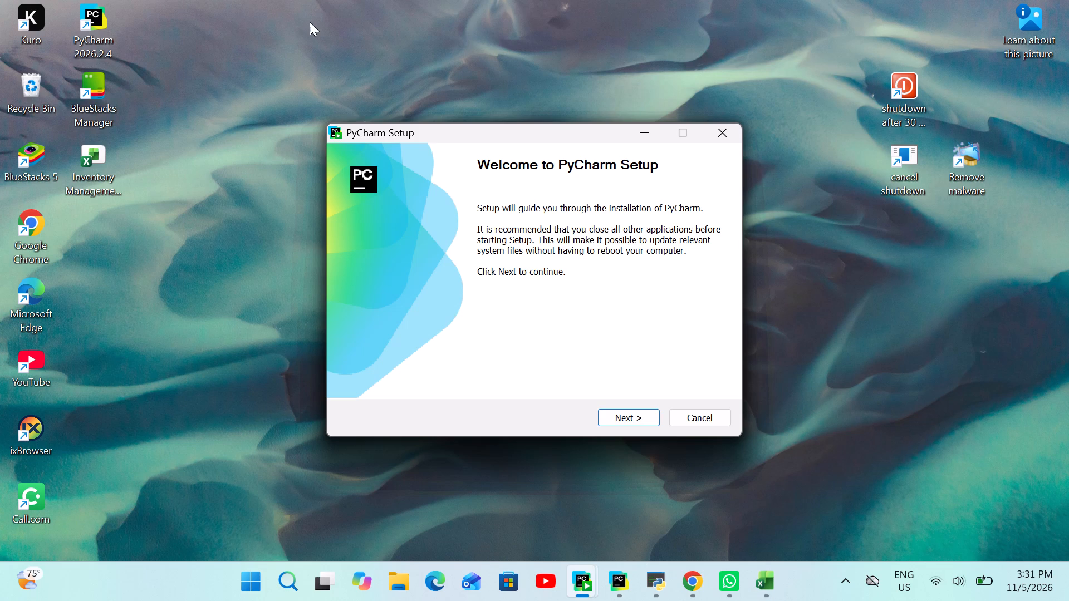
click(29, 2)
double_click(28, 8)
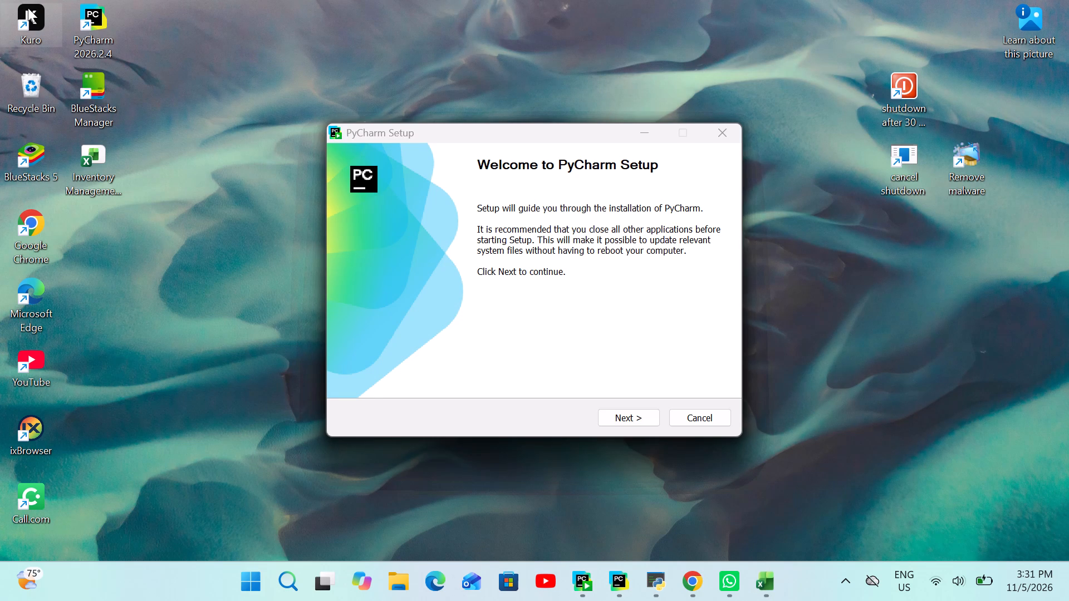
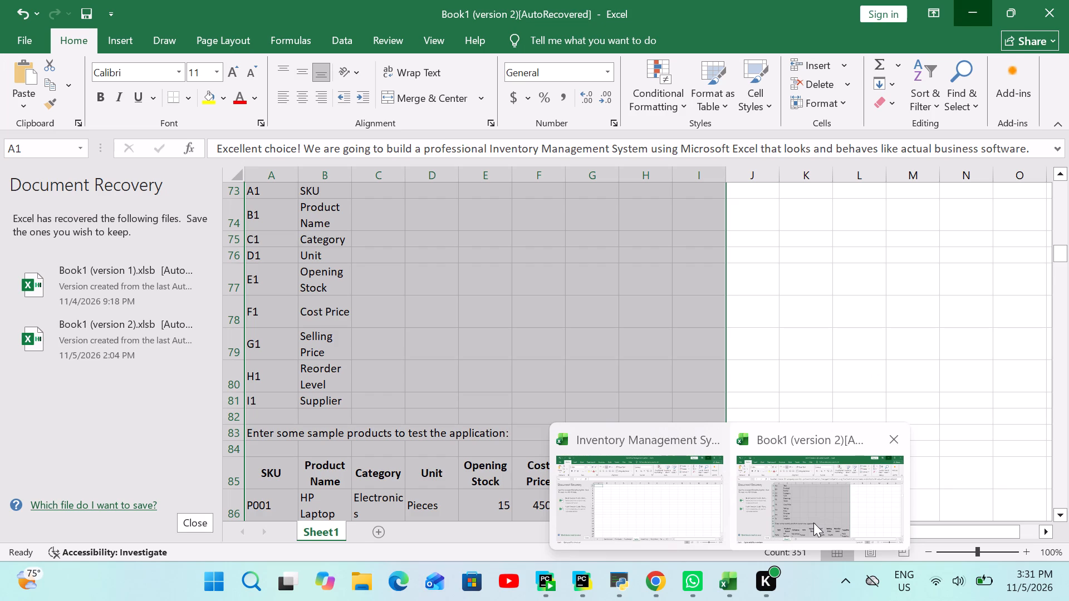
Switch to the Book1 (version 2) workbook and look through the instructions for converting product data into an Excel Table.
click(813, 523)
scroll(534, 456, down, 3)
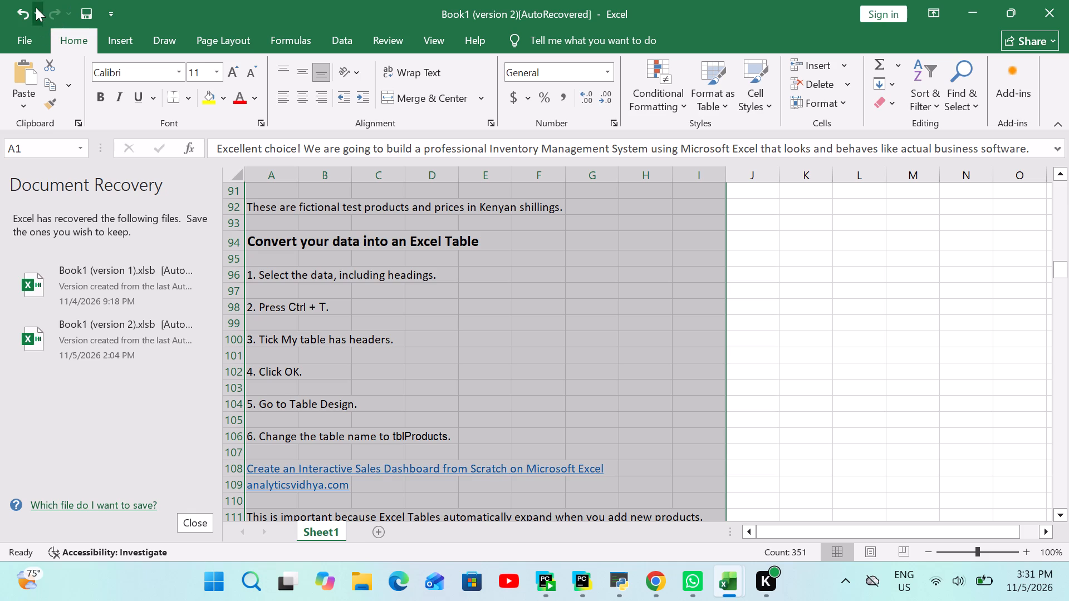
Undo the last action, made on the Purchases sheet of the Inventory Management System workbook.
click(24, 18)
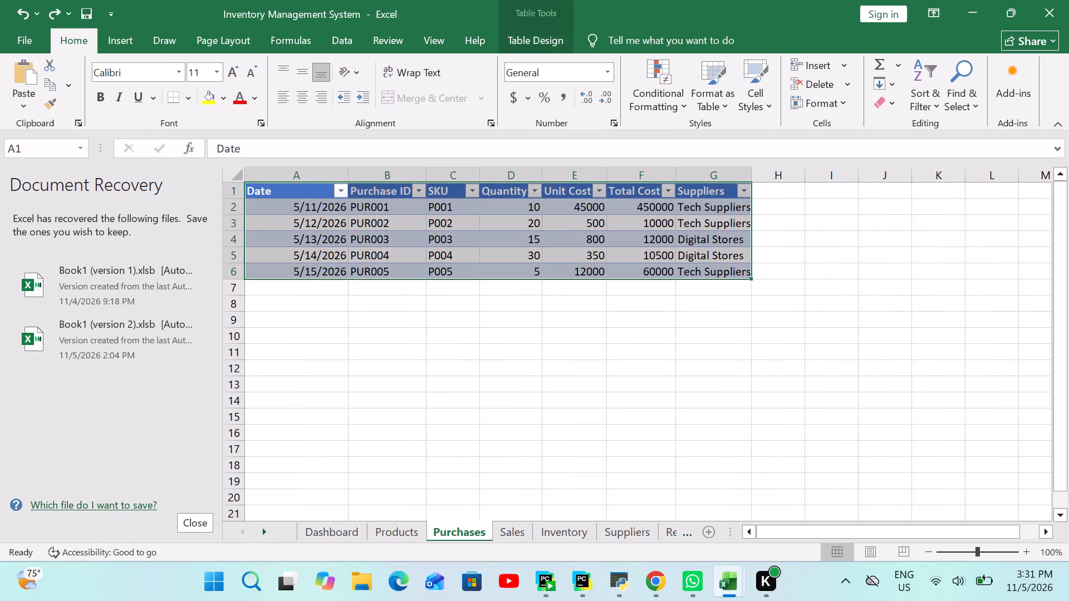
Open the Sales sheet of the Inventory Management System workbook.
click(498, 525)
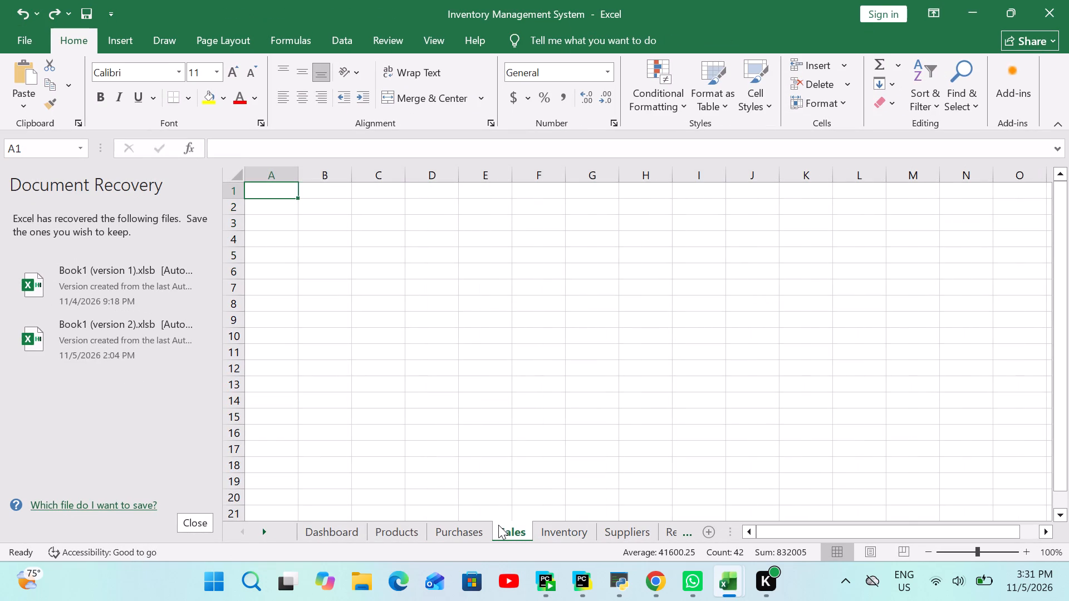
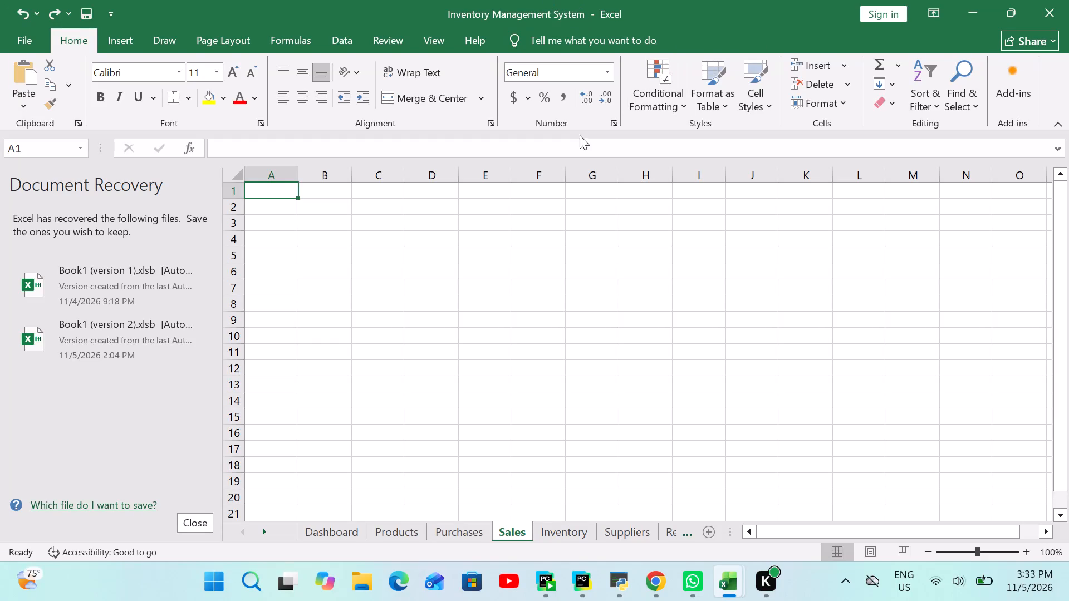
On the Sales sheet, enter the column headers Date in A1 and Sales ID in B1.
scroll(565, 178, up, 2)
scroll(536, 356, up, 4)
click(462, 524)
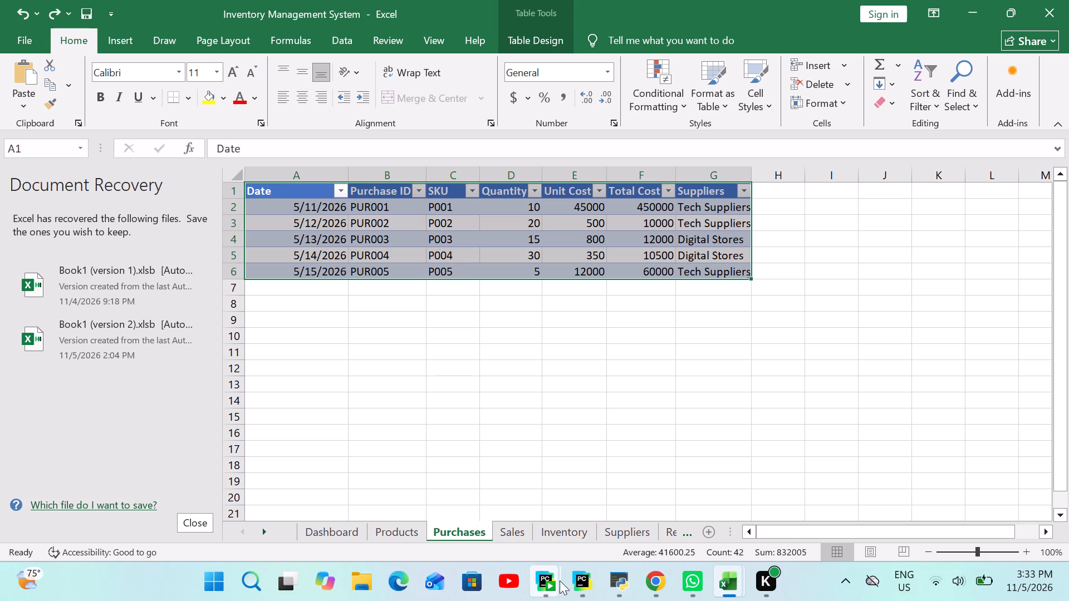
click(523, 524)
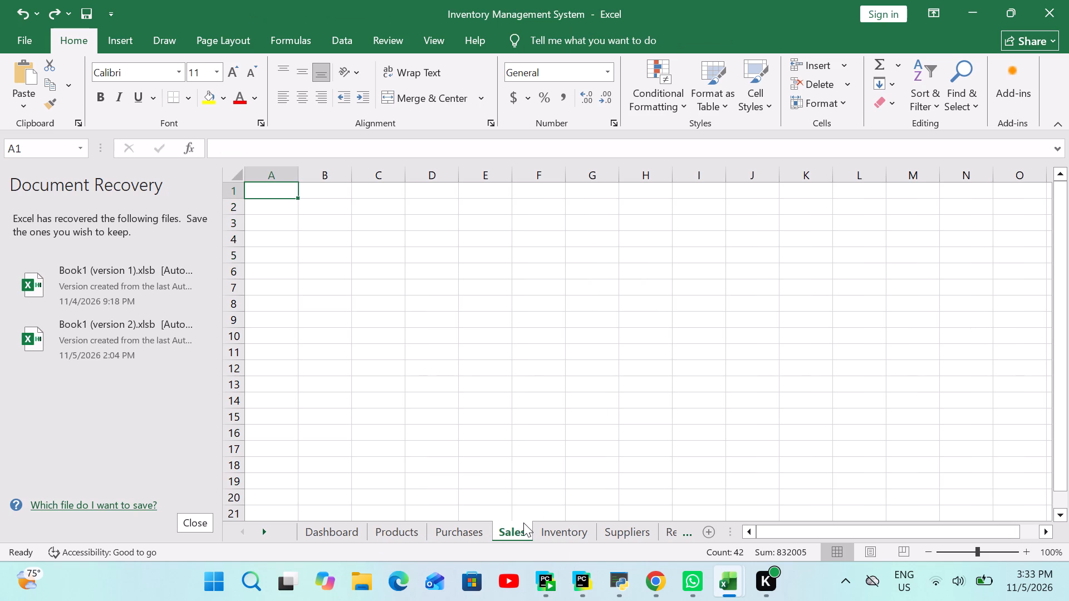
click(283, 194)
text(DA)
key(BackSpace)
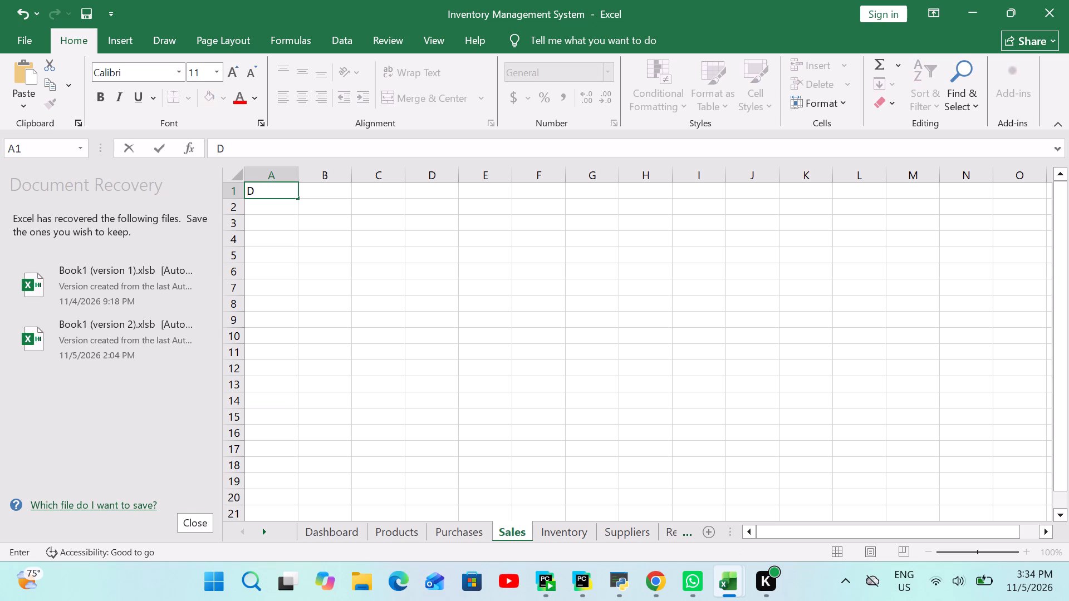
text(ate)
click(313, 194)
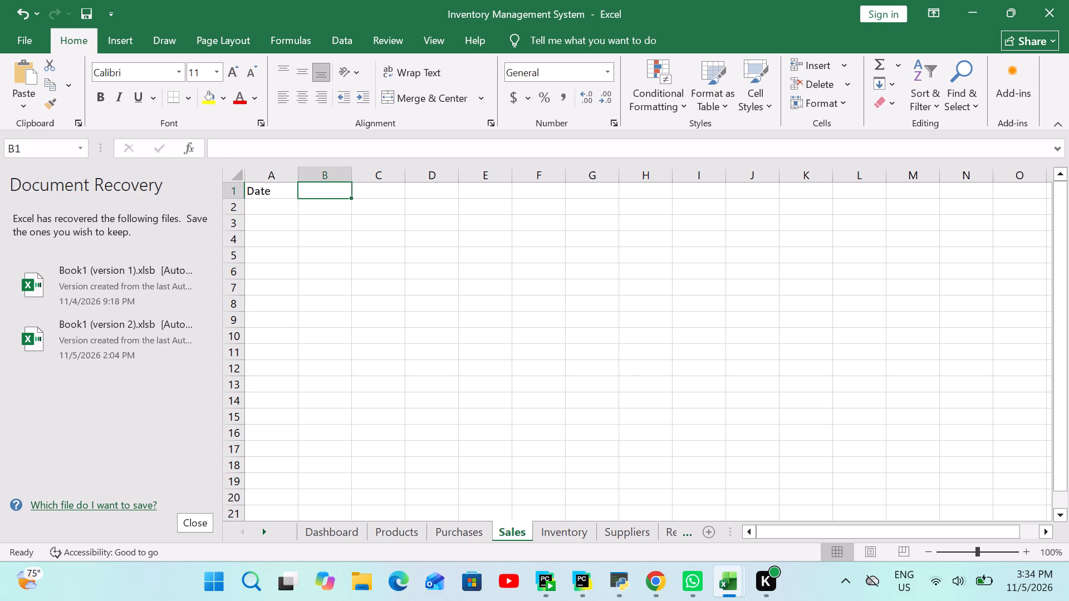
key(s)
text(ales)
key(space)
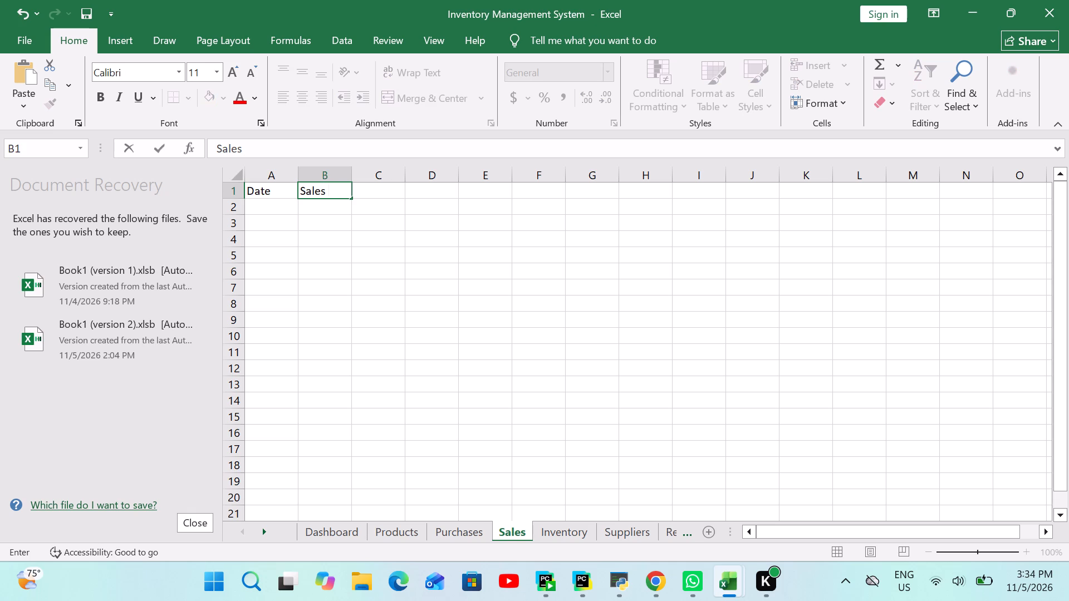
text(ID)
Enter the column headers SKU in C1 and Quantity in D1 of the Sales sheet.
click(371, 193)
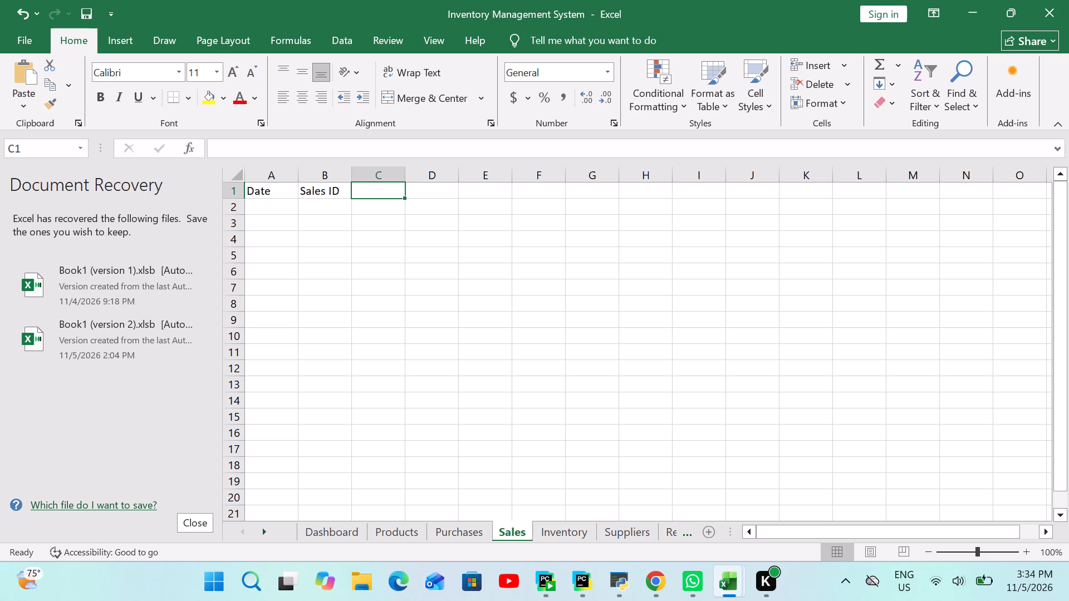
key(s)
text(KU)
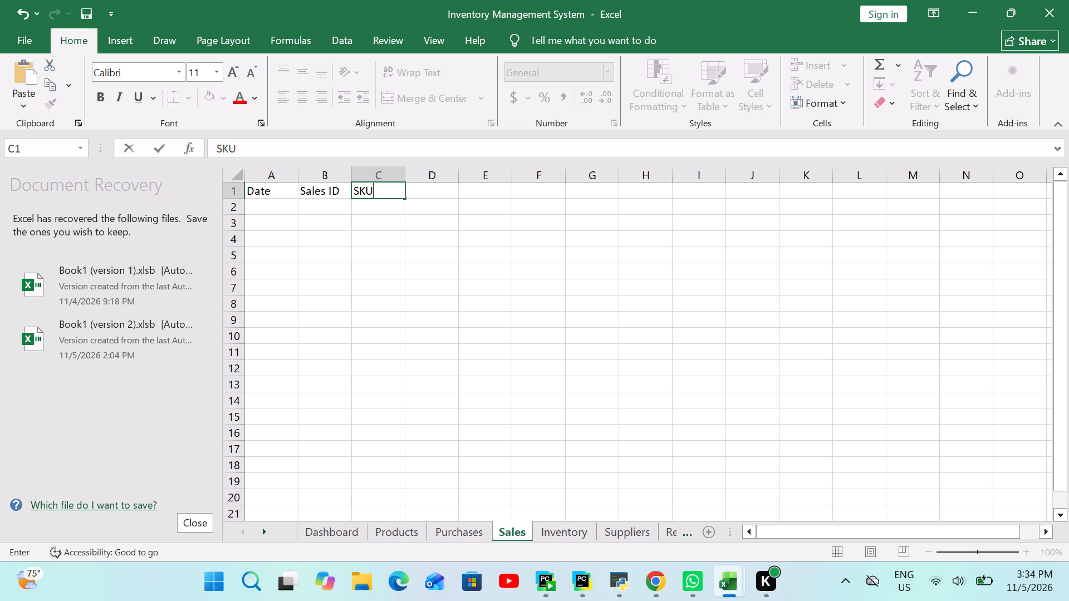
click(431, 193)
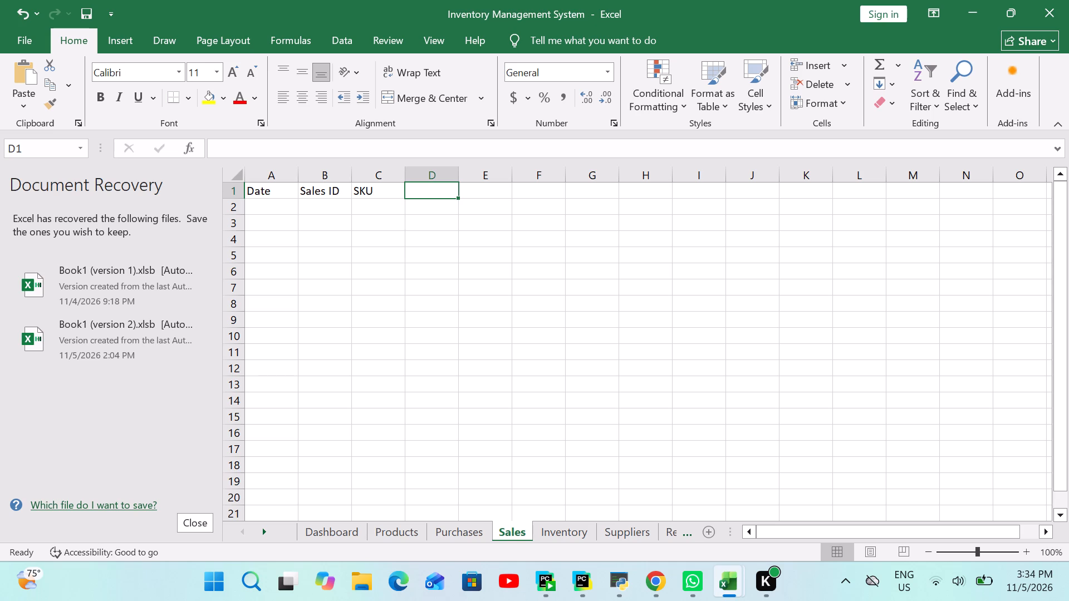
key(q)
text(uantity)
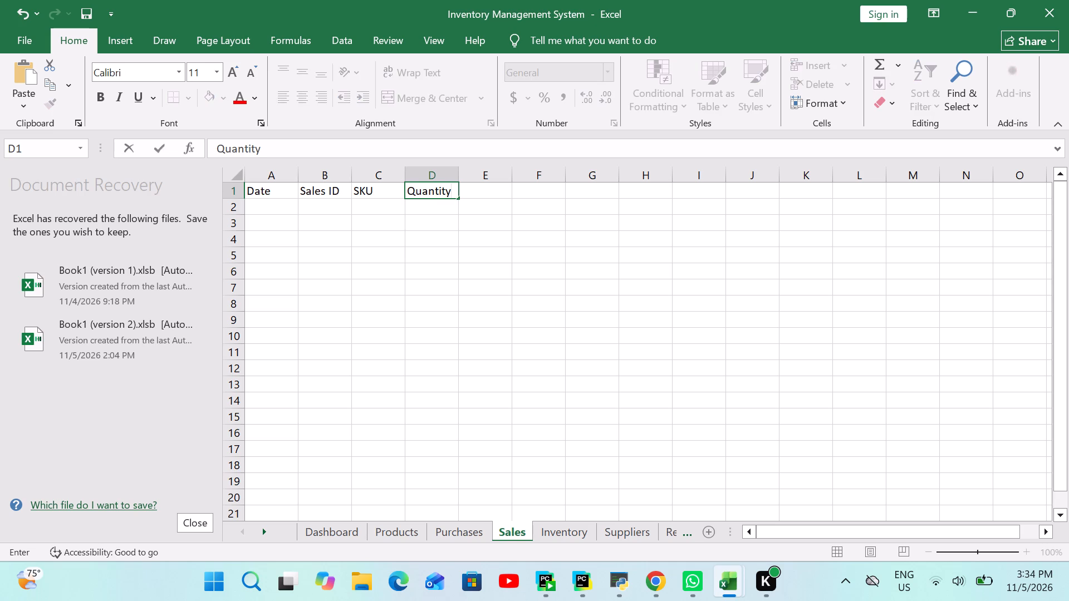
Enter the column header Unit Price in cell E1 of the Sales sheet.
click(503, 198)
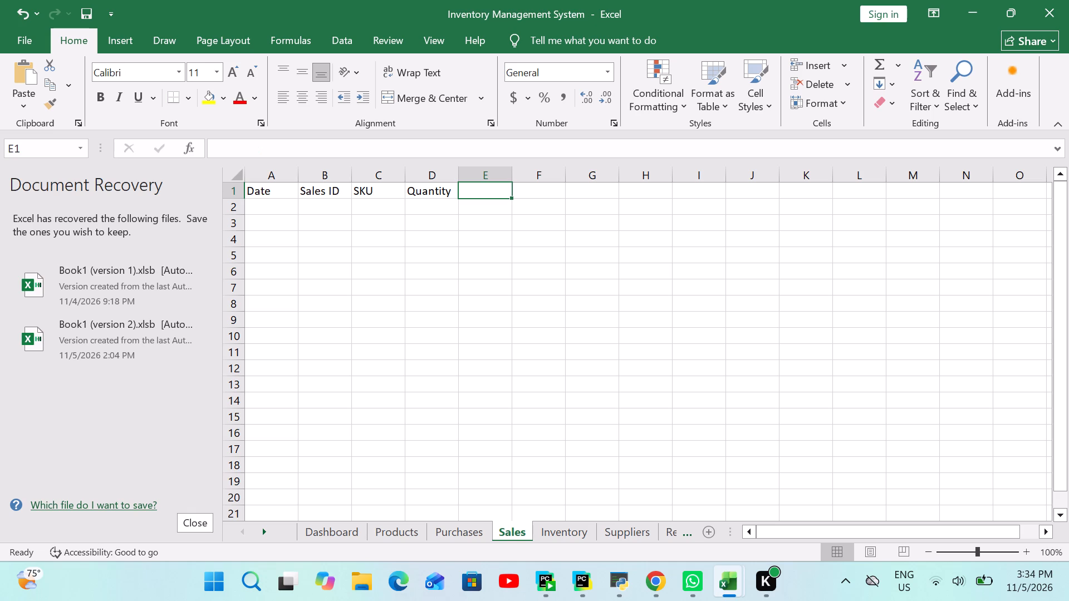
key(u)
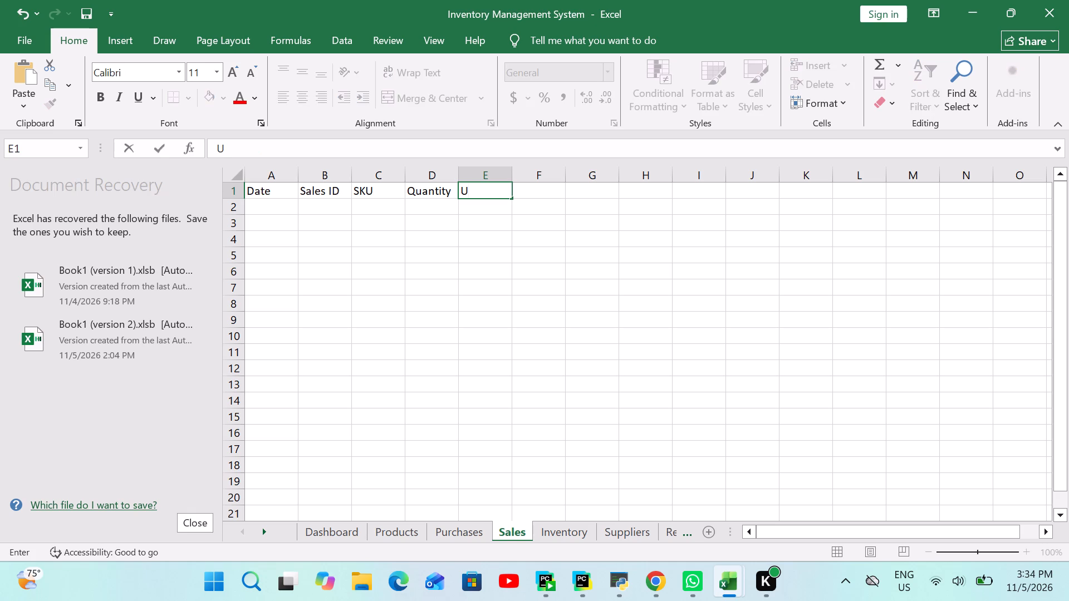
text(nit)
key(space)
text(PR)
key(BackSpace)
text(ice)
key(BackSpace)
key(BackSpace)
key(BackSpace)
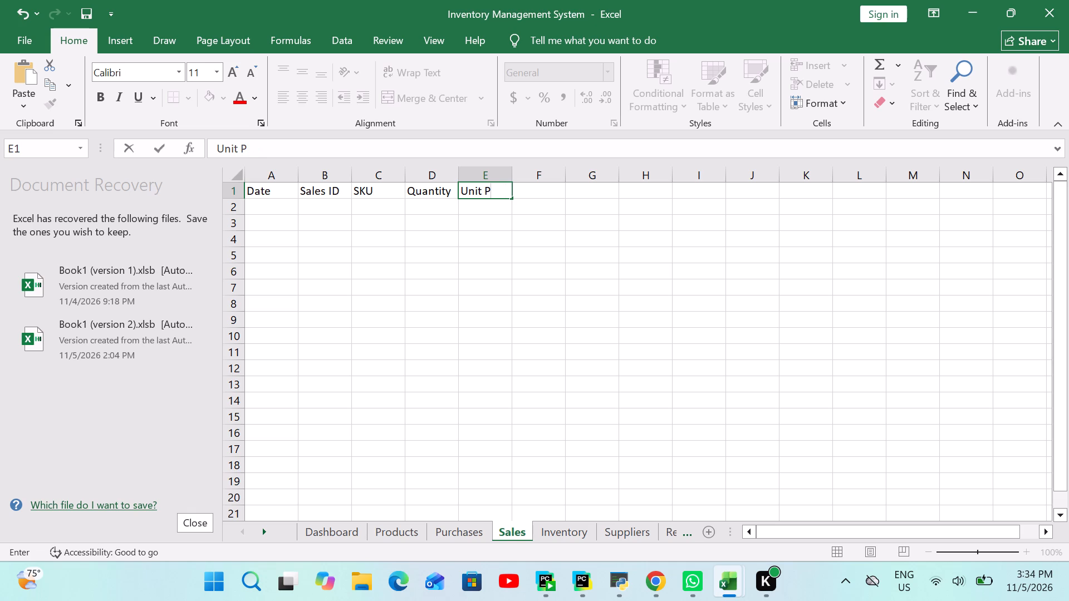
text(ri)
text(ce)
Enter the column header Total Sales in cell F1 of the Sales sheet.
click(531, 200)
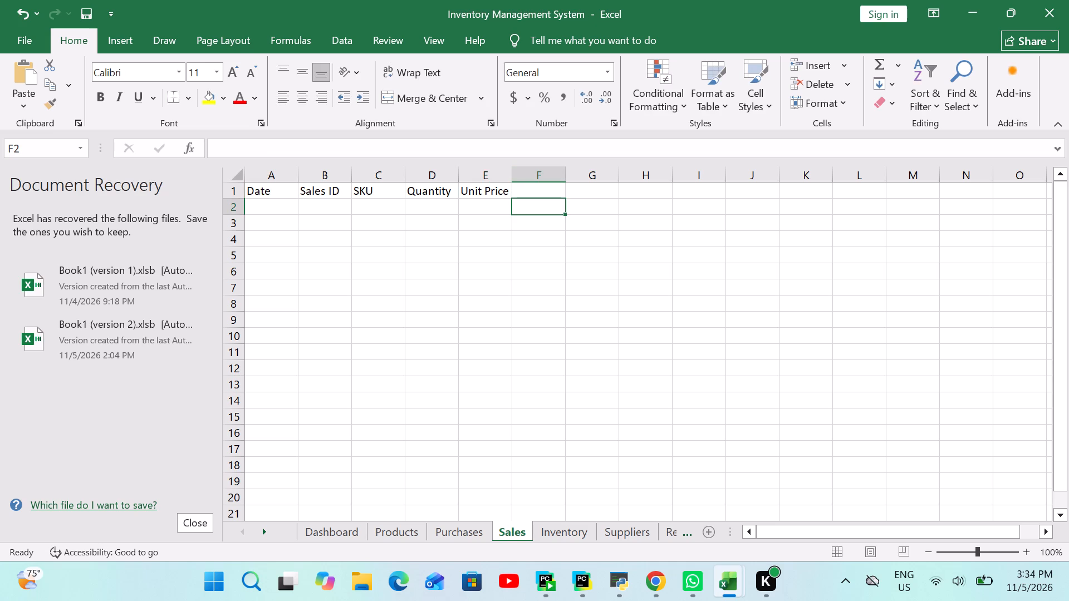
click(543, 187)
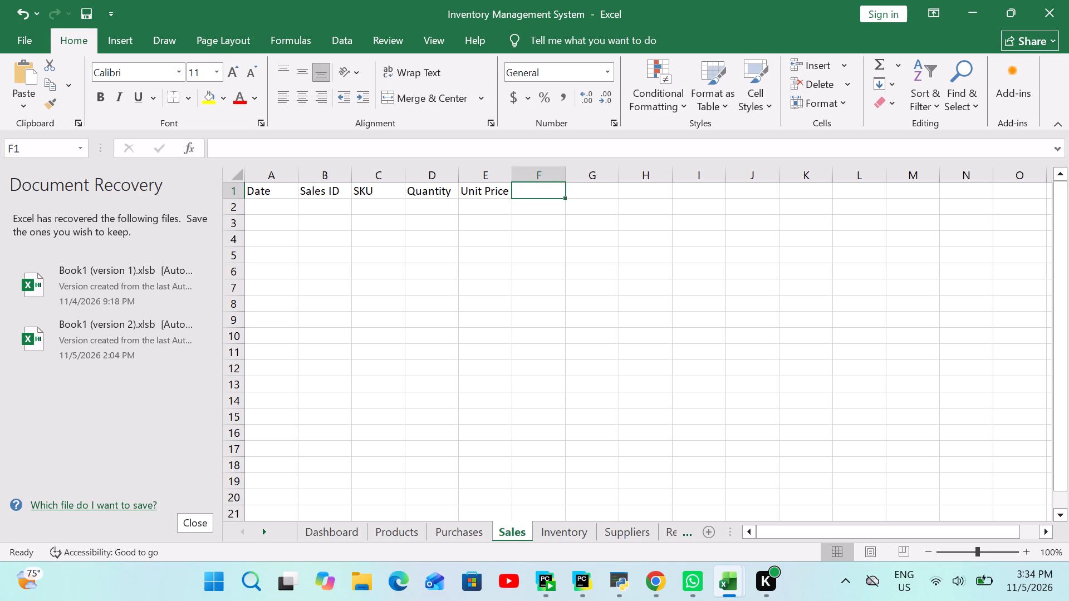
key(t)
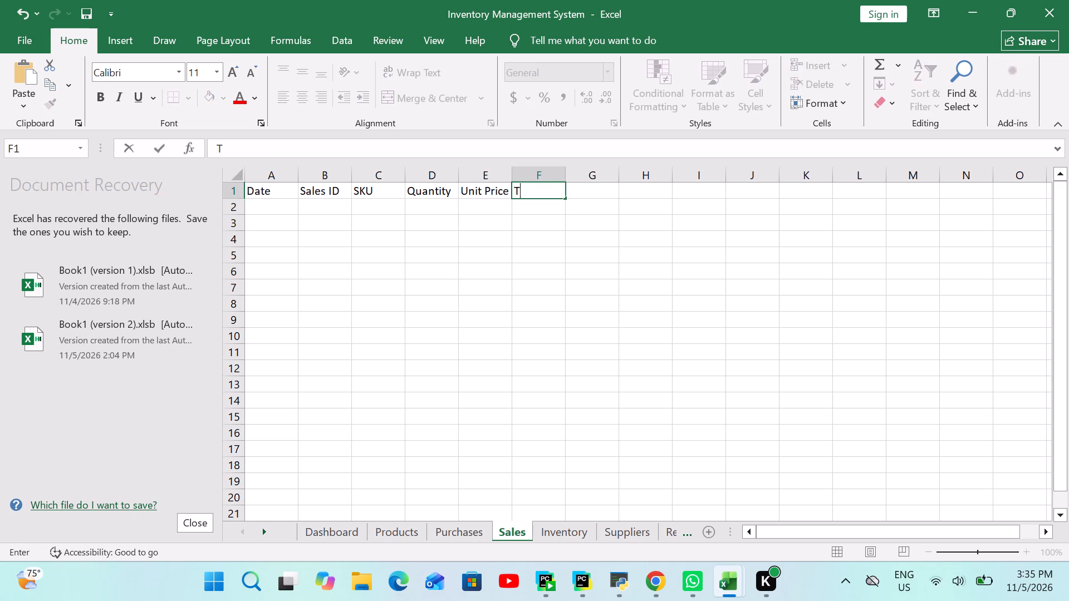
text(otal)
key(space)
key(s)
text(ales)
click(584, 191)
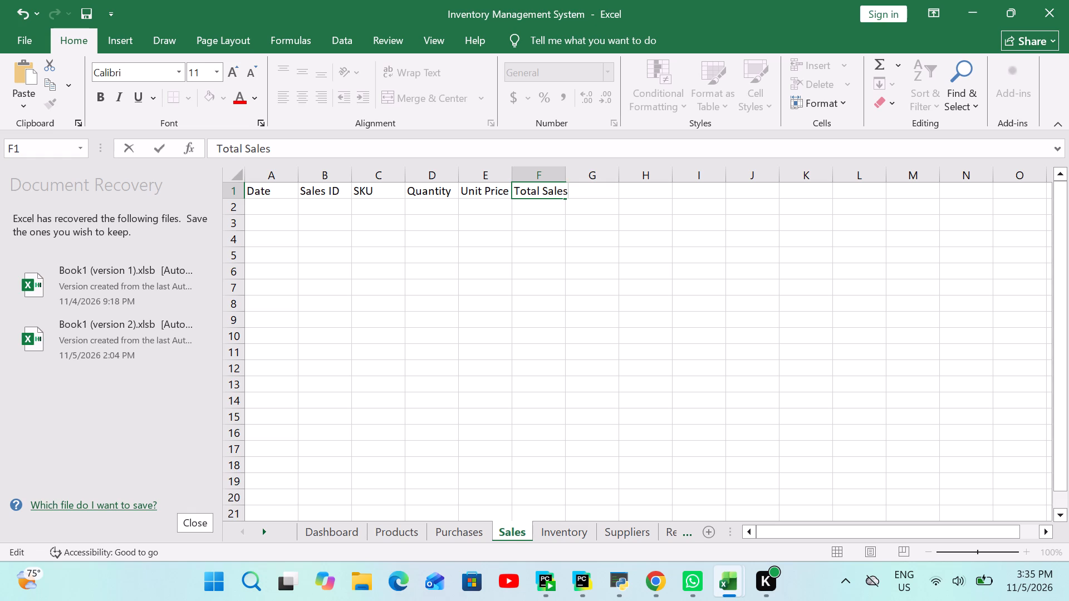
click(600, 194)
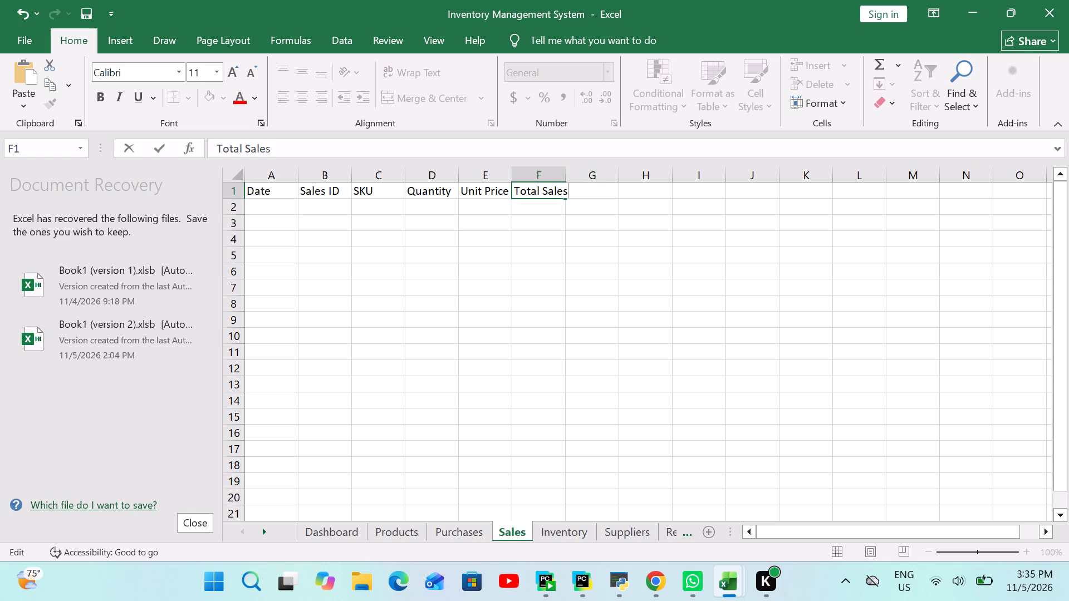
double_click(611, 190)
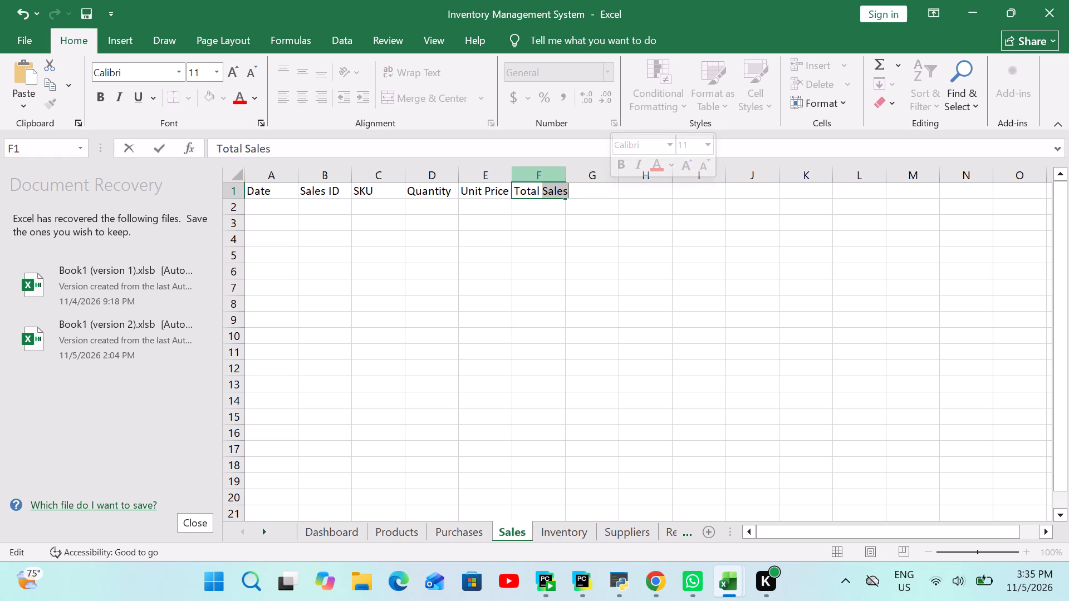
Widen column F slightly so the Total Sales header fits inside its cell.
click(568, 180)
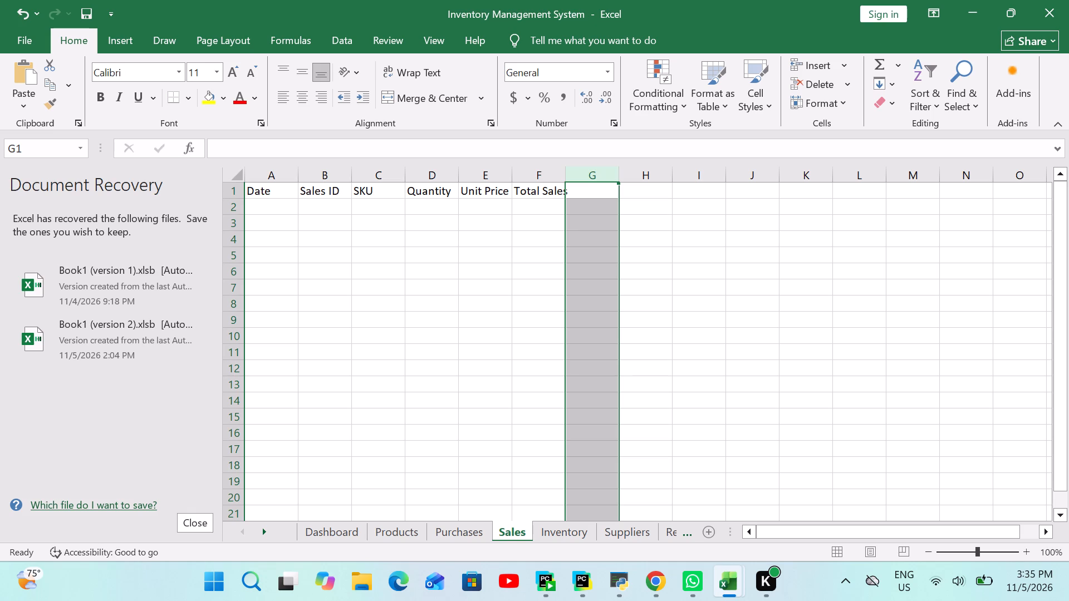
click(572, 180)
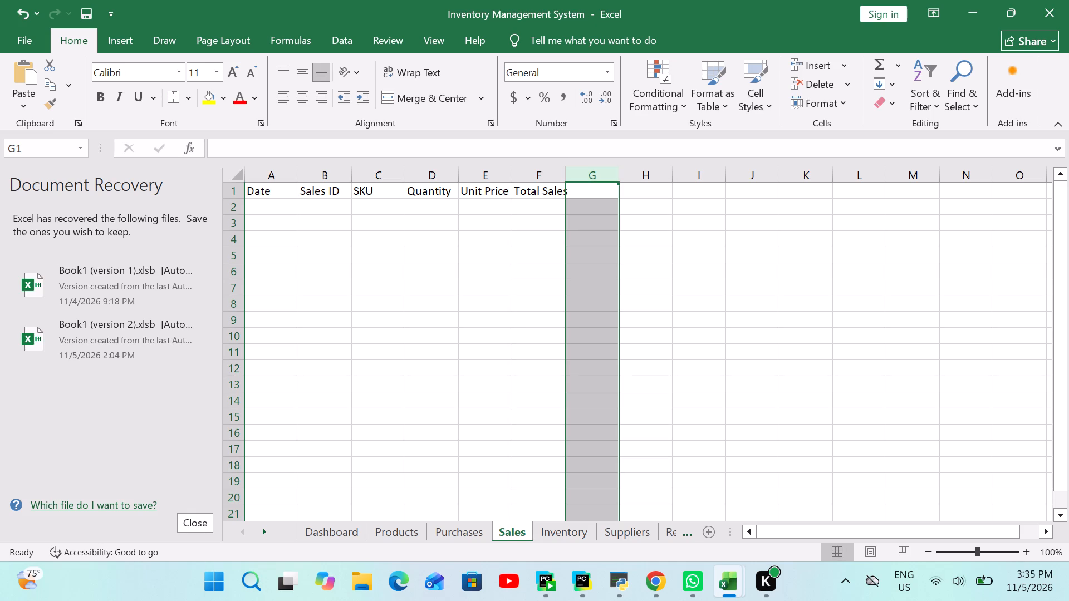
drag(567, 178, 576, 179)
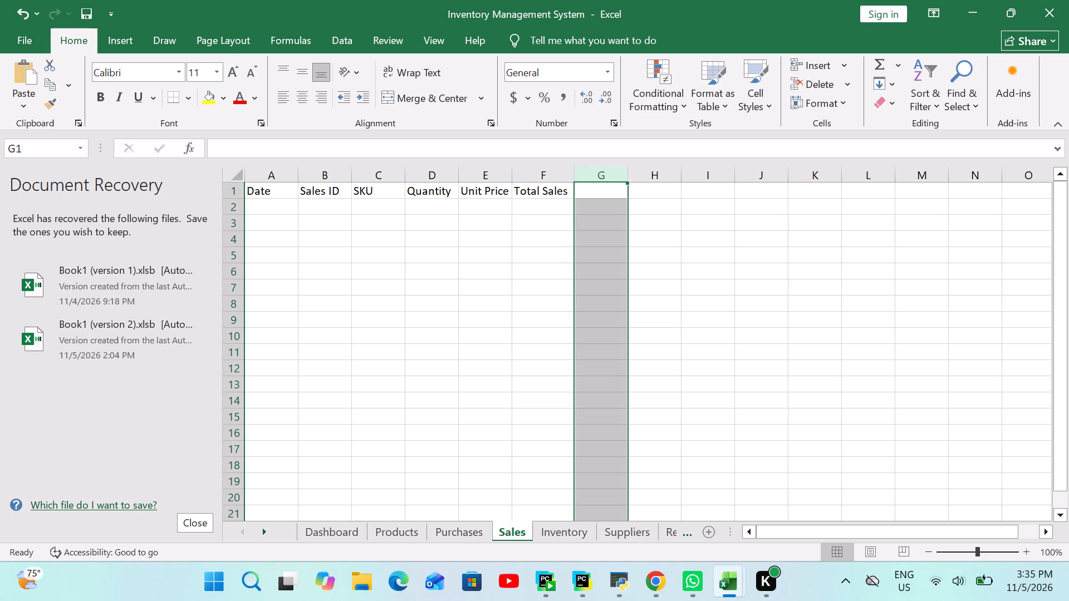
Enter the column header Customer in cell G1 of the Sales sheet.
click(585, 188)
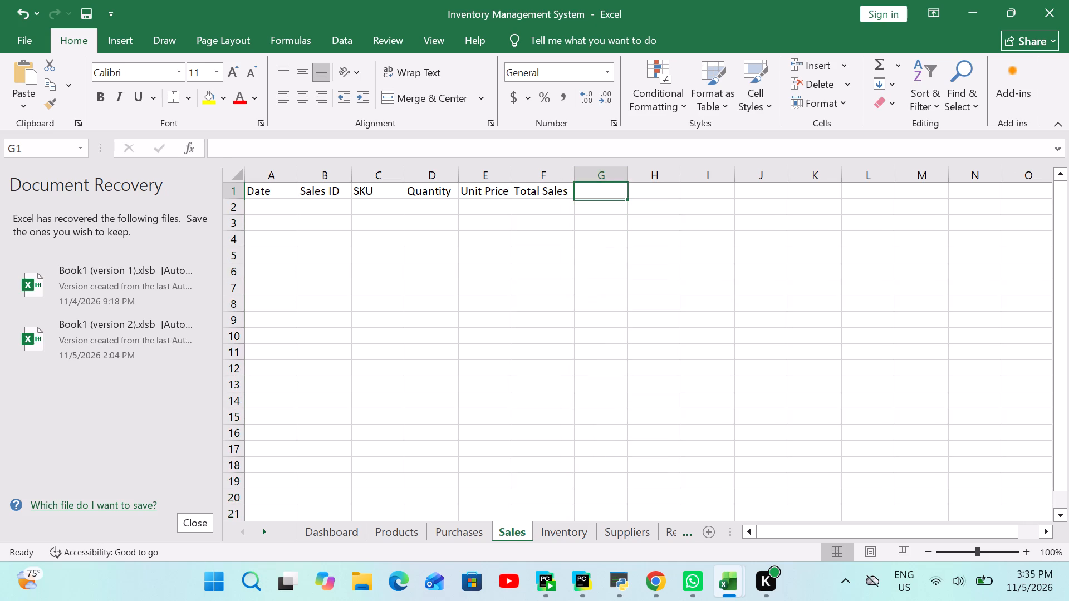
key(c)
text(ustomer)
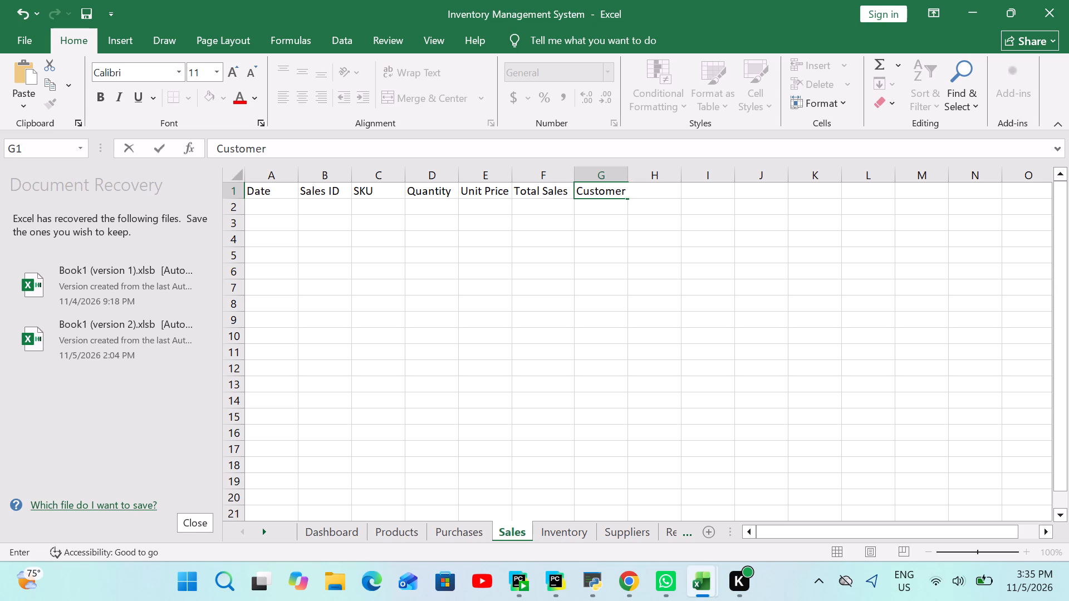
Widen column G of the Sales sheet slightly so the Customer header fits inside its cell.
click(627, 183)
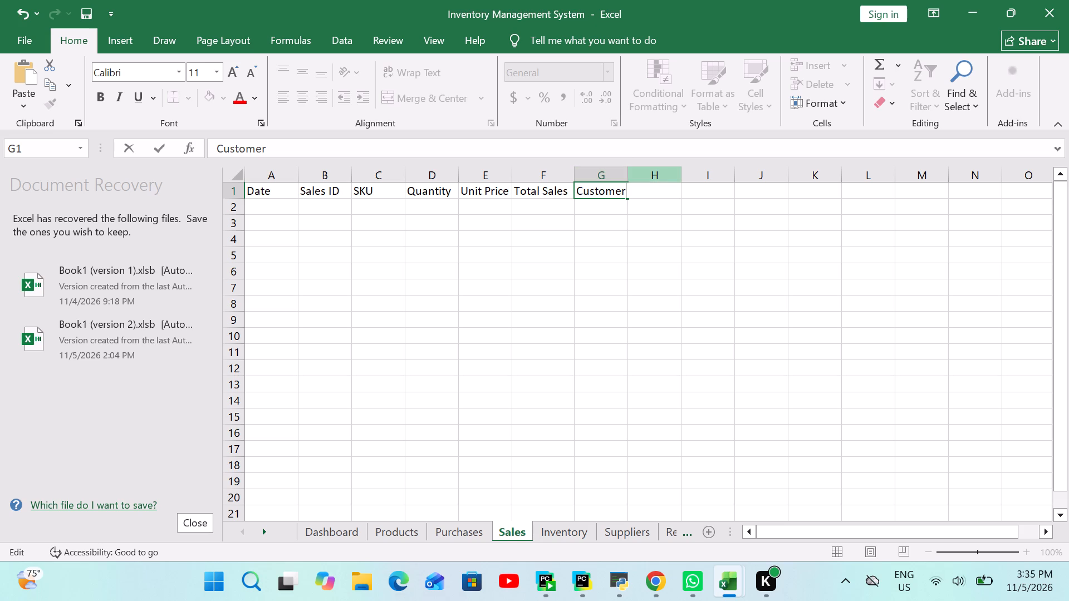
click(629, 178)
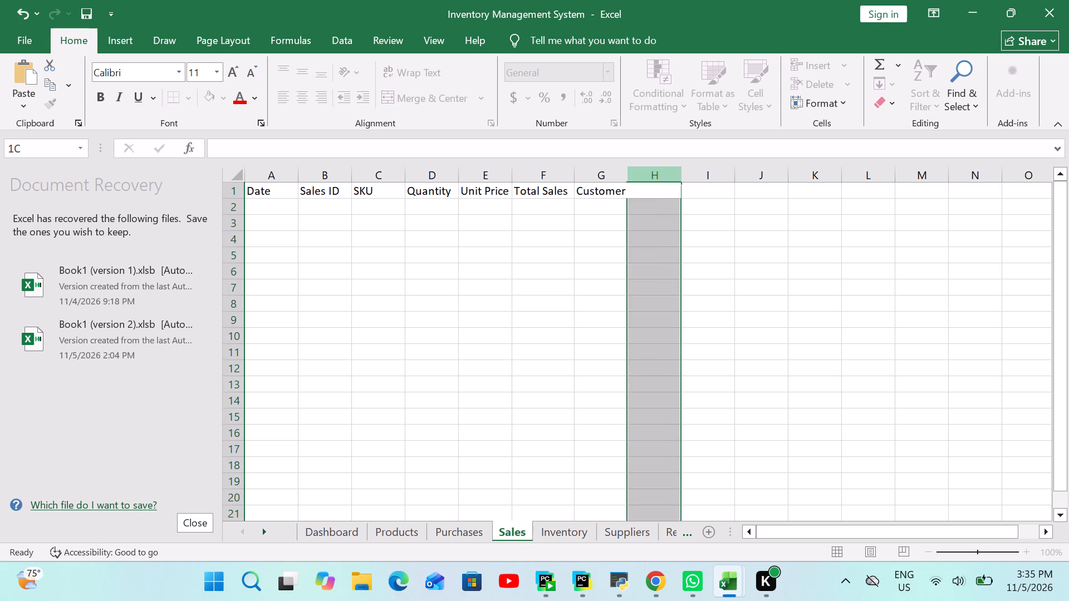
drag(629, 178, 629, 178)
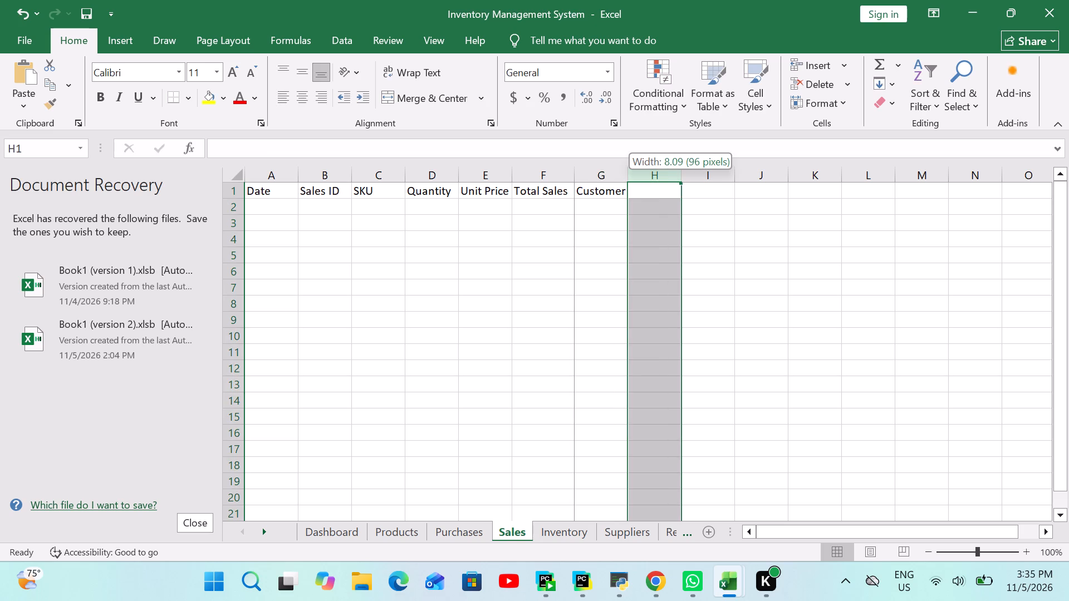
drag(629, 178, 636, 178)
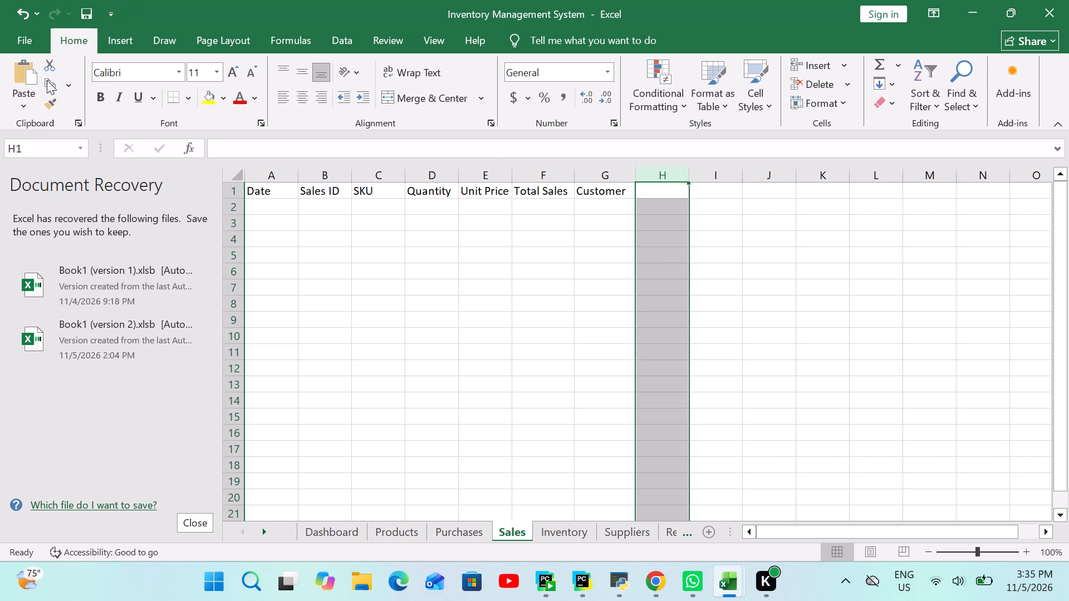
Save the Inventory Management System workbook.
click(29, 43)
click(51, 224)
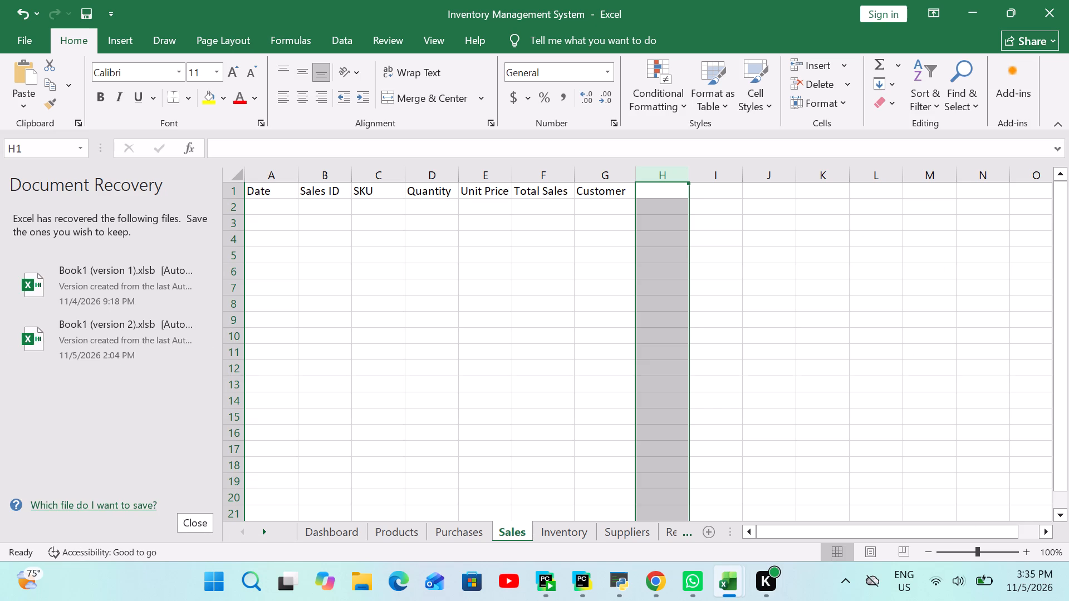
Switch to the Inventory sheet and enter the column header SKU in cell A1.
click(568, 529)
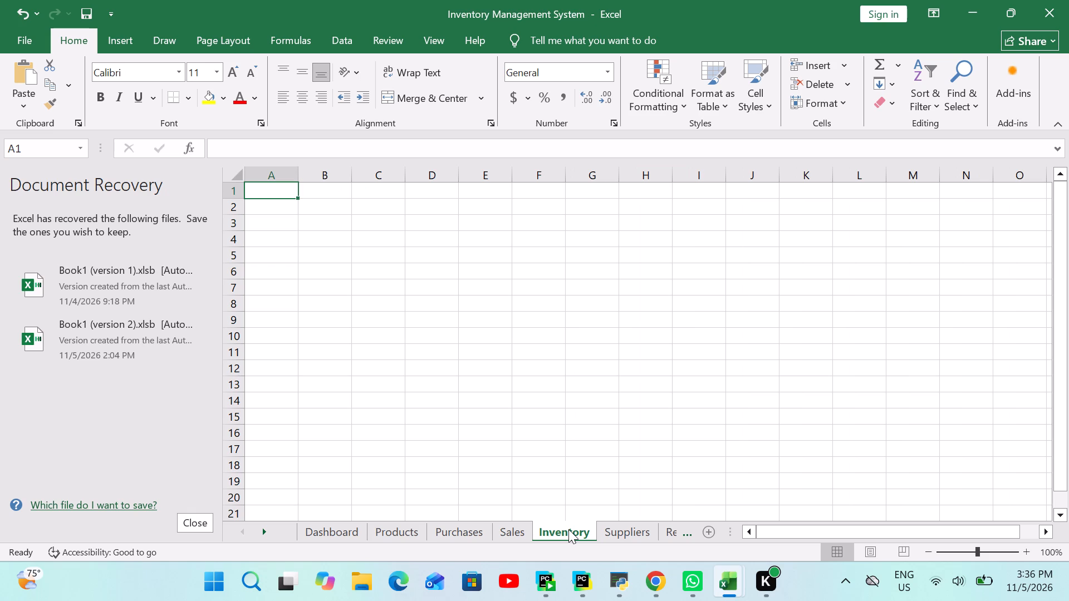
key(s)
text(KU)
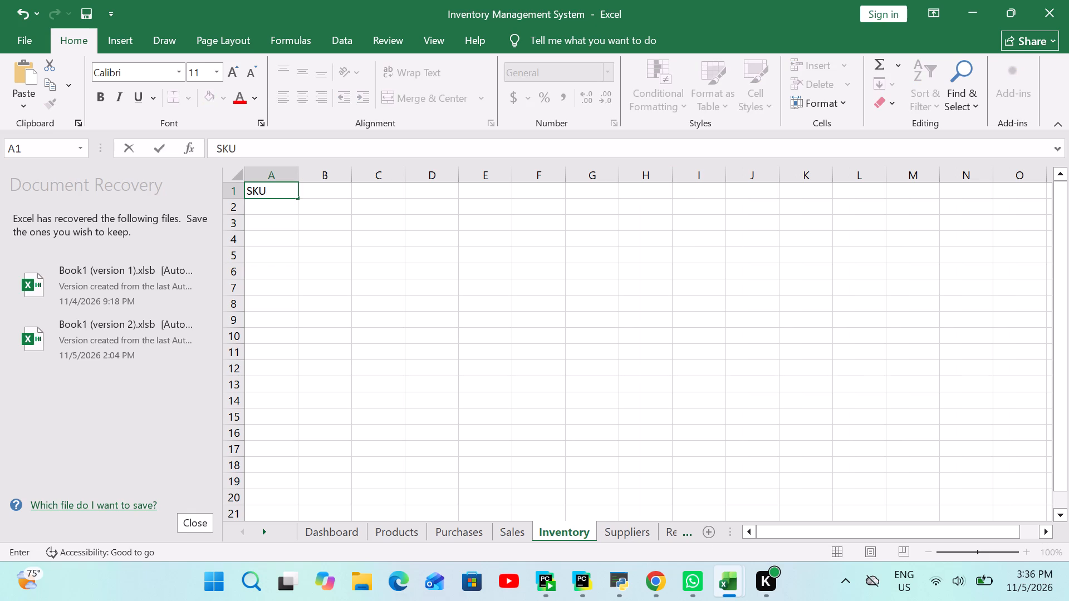
Enter the column header Product Name in cell B1 of the Inventory sheet.
click(320, 193)
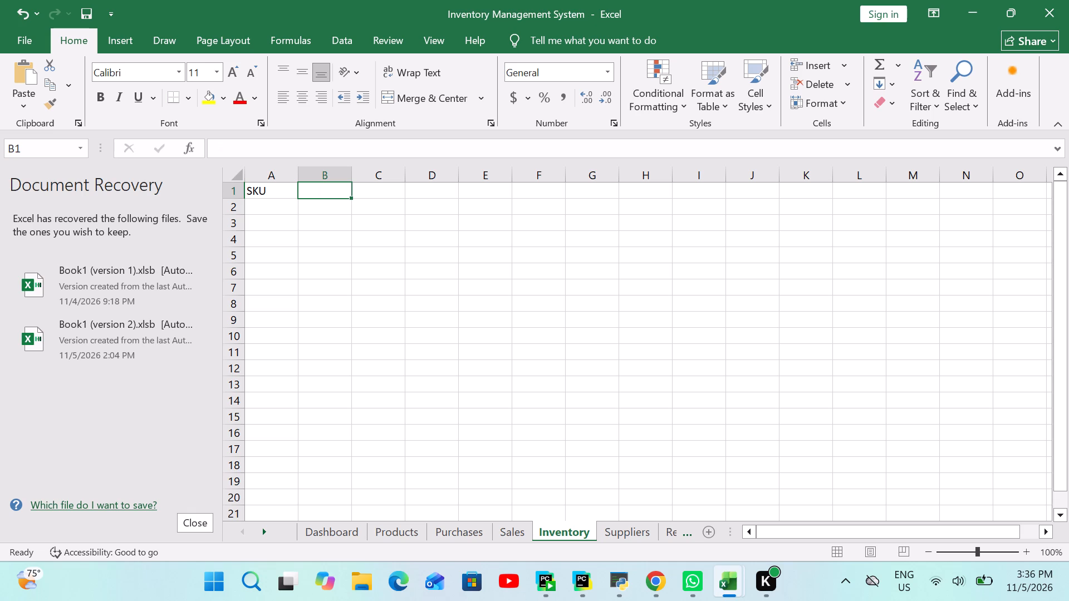
key(p)
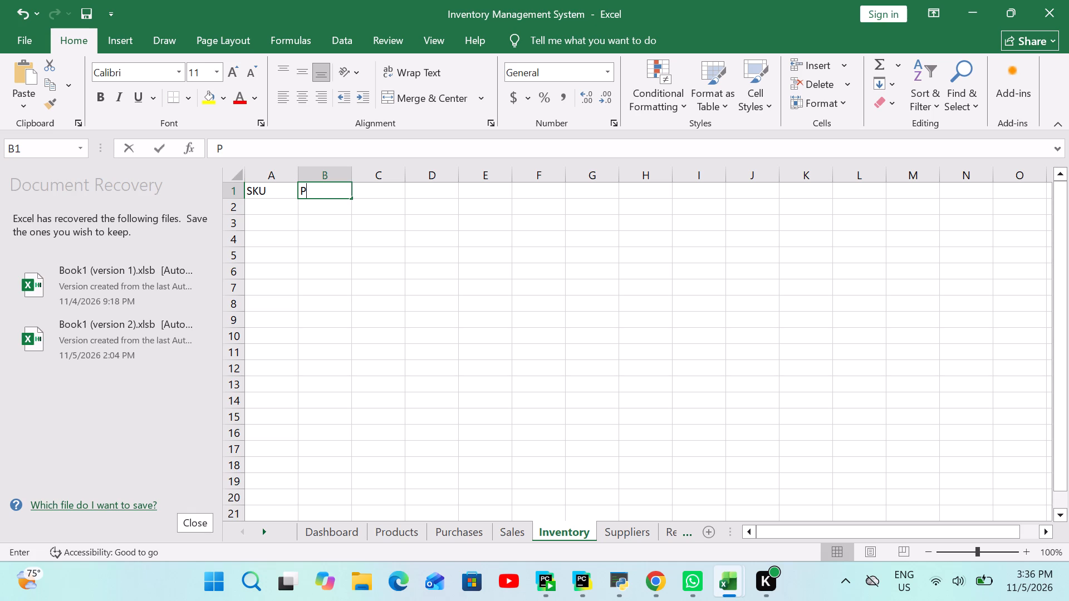
text(roduct)
key(space)
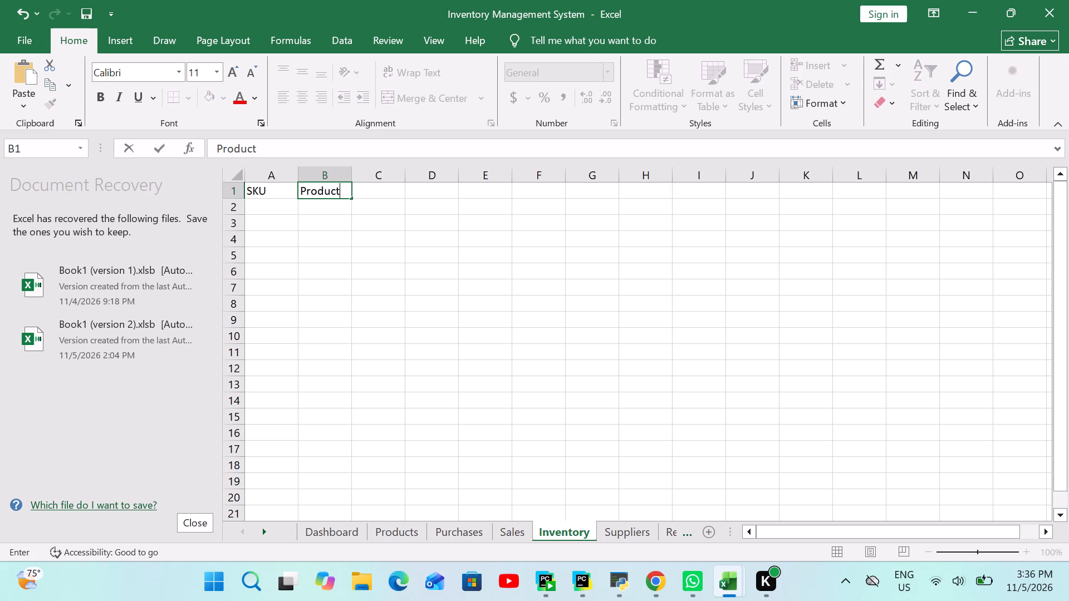
key(n)
key(space)
text(a)
key(BackSpace)
key(BackSpace)
text(ame)
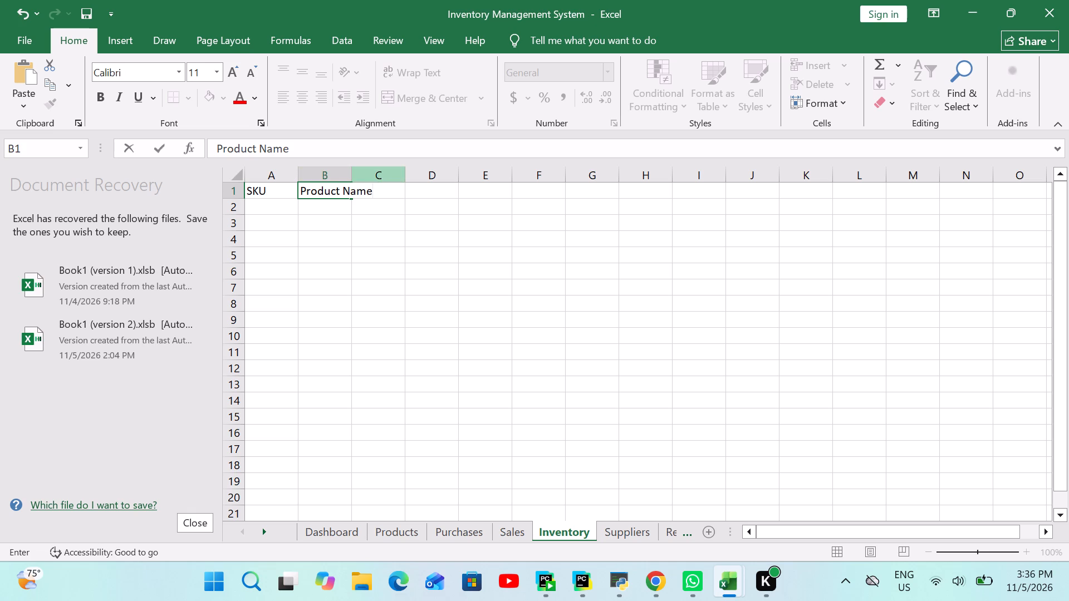
Widen column B of the Inventory sheet so the Product Name header fits inside its cell.
drag(352, 175, 347, 172)
drag(349, 174, 412, 195)
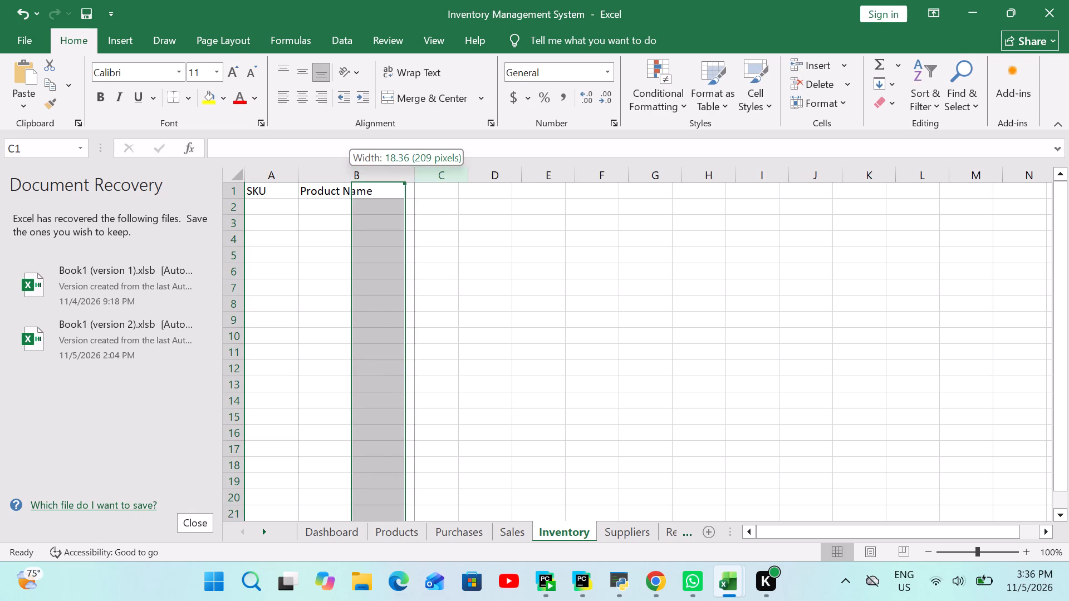
drag(412, 195, 376, 183)
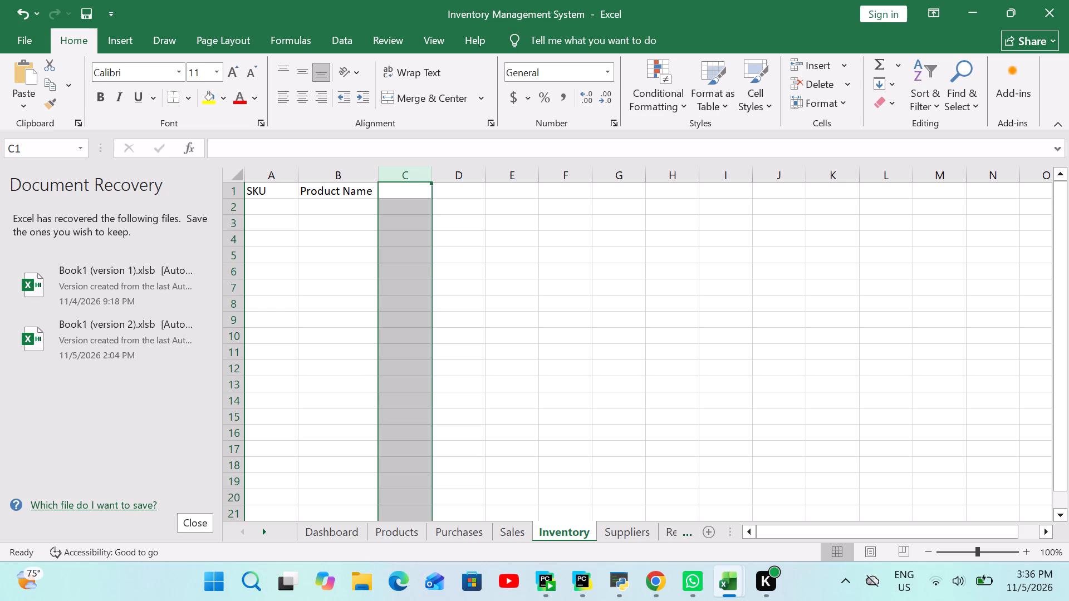
Widen column C of the Inventory sheet slightly and enter the column header Opening Stock in cell C1.
drag(430, 180, 444, 180)
click(405, 191)
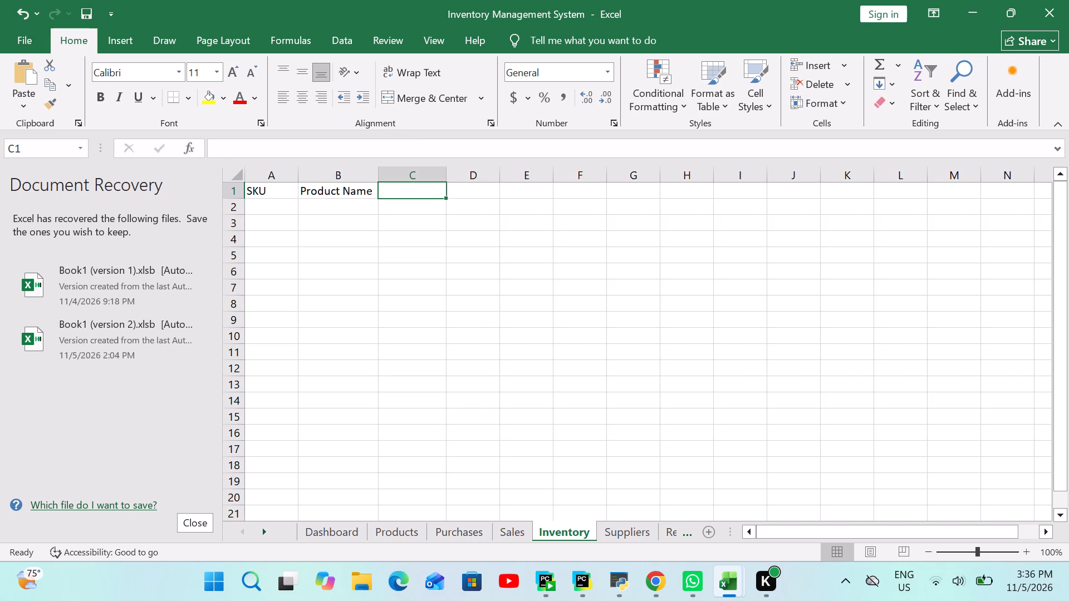
key(o)
text(pening)
key(space)
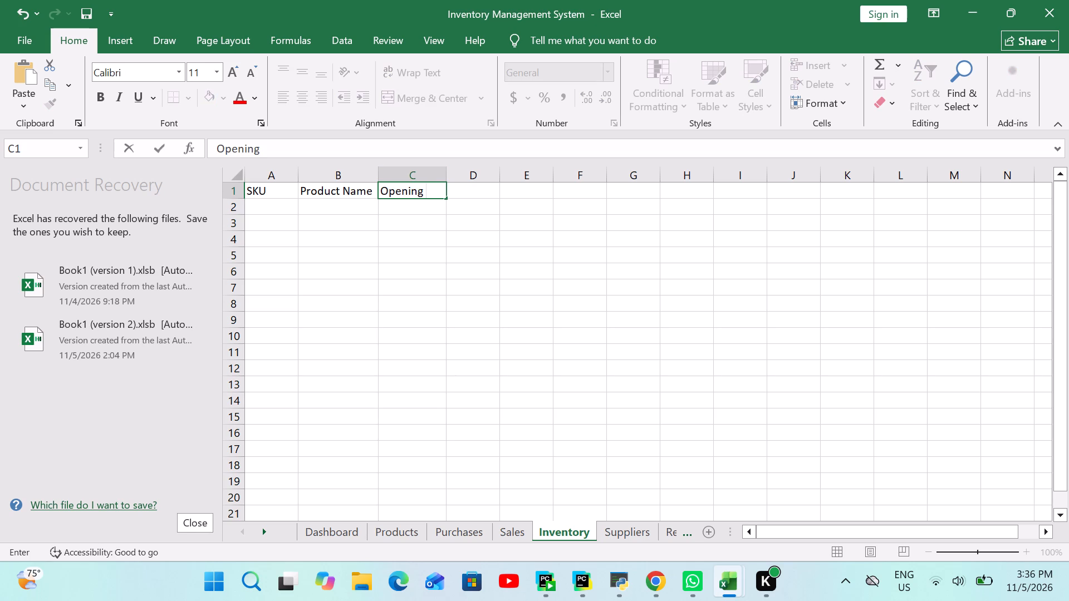
key(s)
text(tock)
Widen column C a little more so the Opening Stock header fits inside its cell.
click(447, 179)
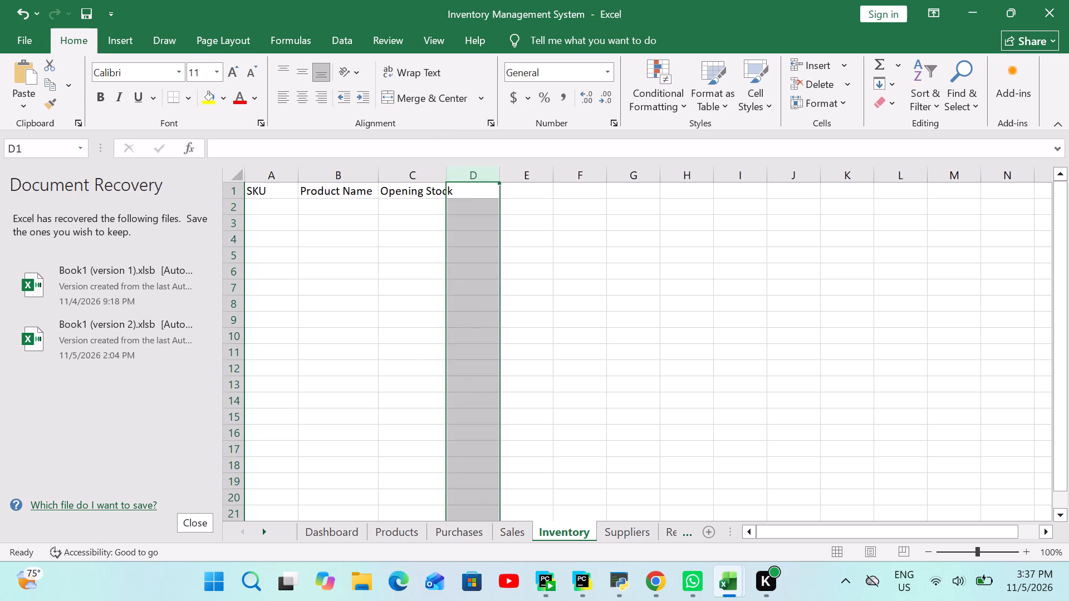
drag(447, 179, 456, 182)
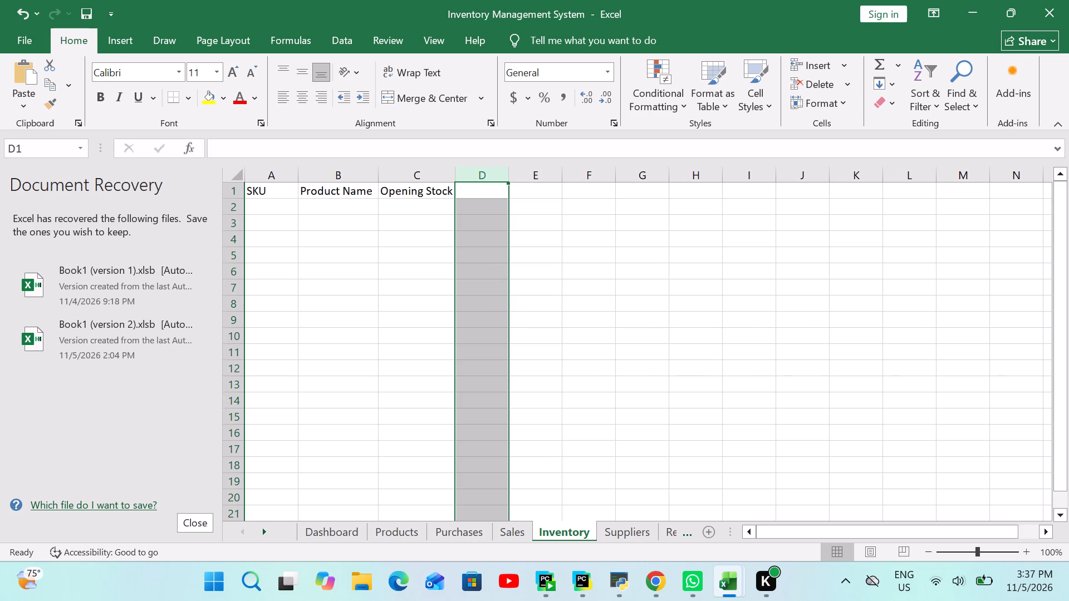
Widen column D of the Inventory sheet and enter the column header Stock In in cell D1.
drag(508, 178, 536, 183)
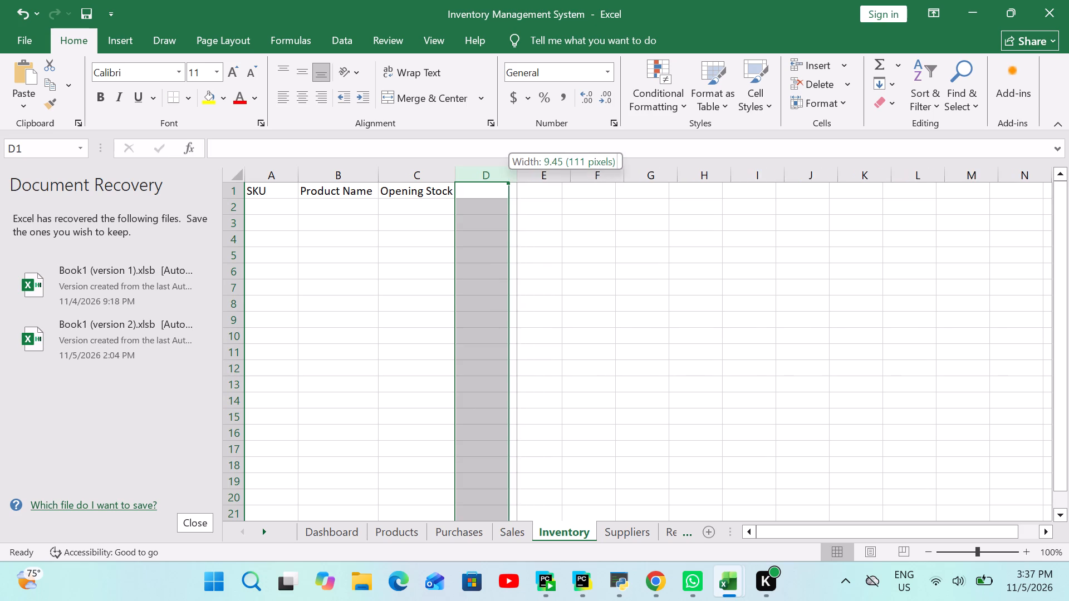
drag(536, 183, 529, 187)
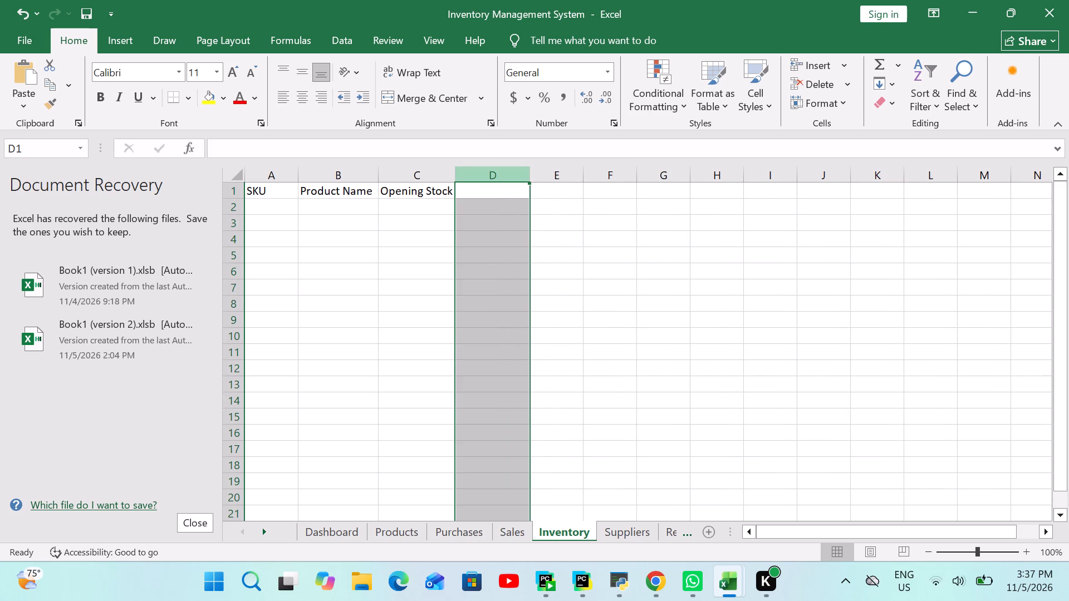
click(480, 191)
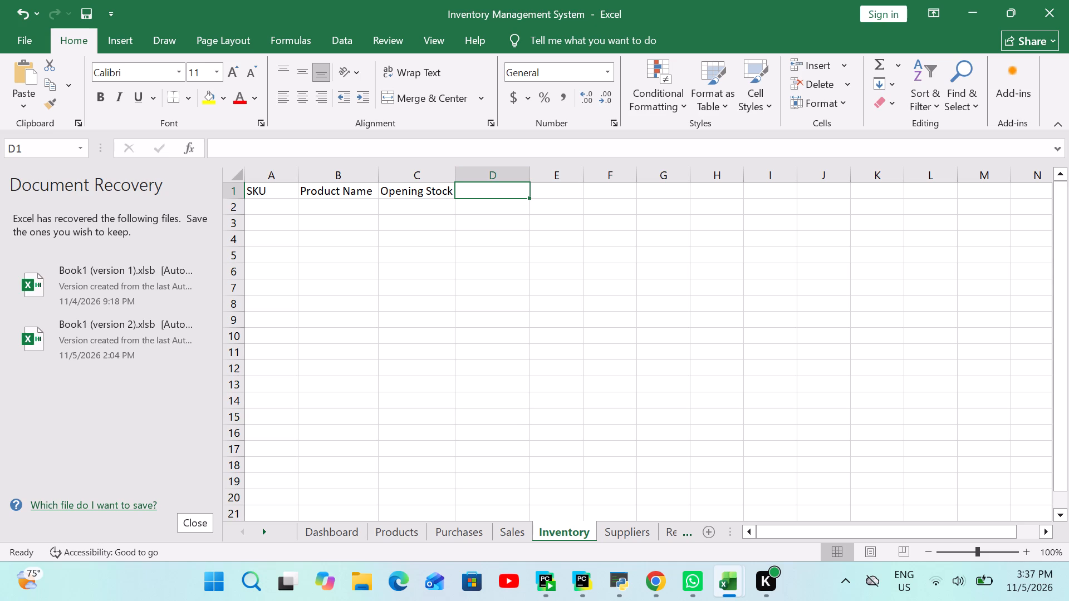
key(s)
text(tock)
key(space)
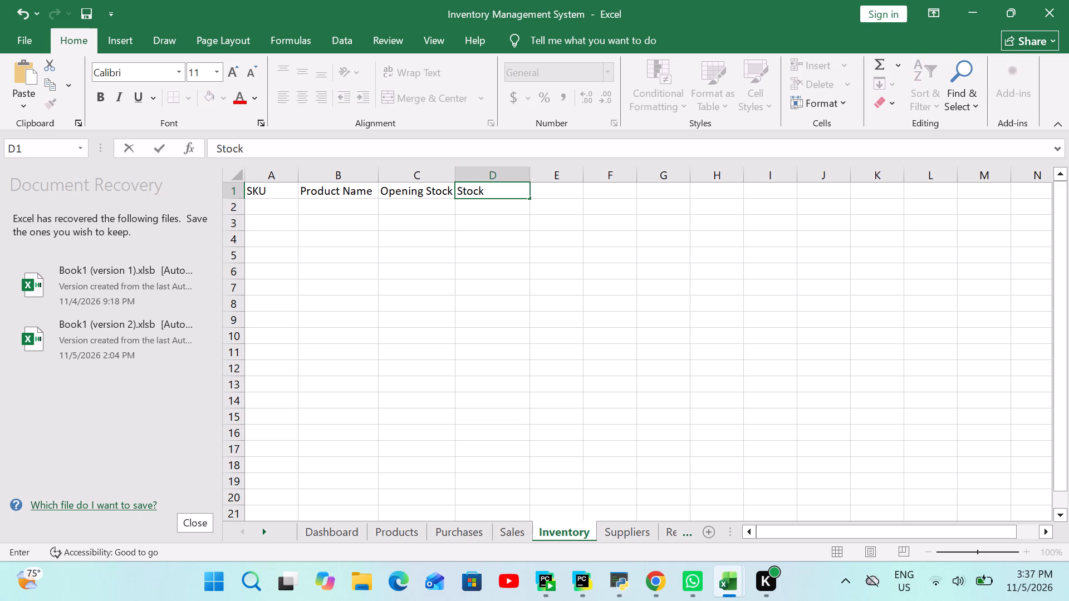
text(IN)
key(BackSpace)
key(n)
Narrow column D of the Inventory sheet to fit the Stock In header more closely.
drag(532, 183, 519, 183)
drag(532, 182, 509, 182)
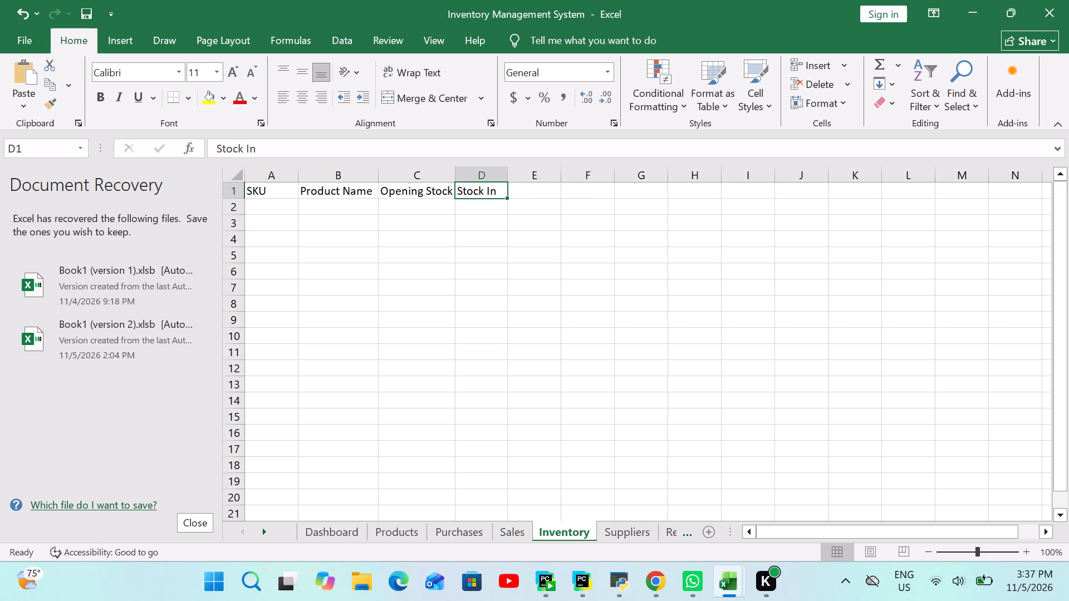
Widen column E of the Inventory sheet slightly and enter the column header Stock Out in cell E1.
click(563, 183)
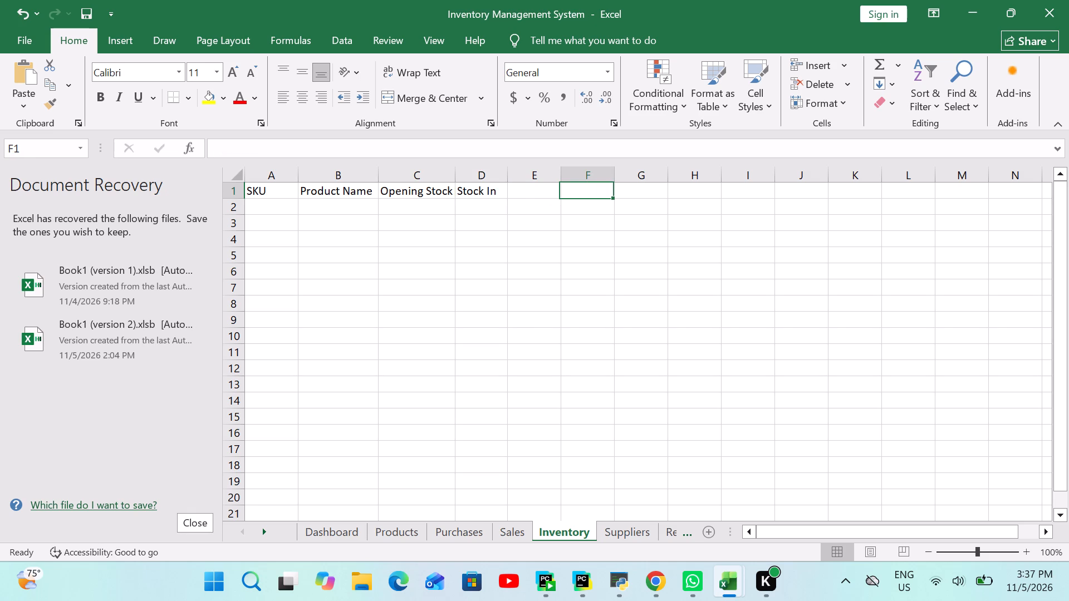
drag(561, 176, 562, 176)
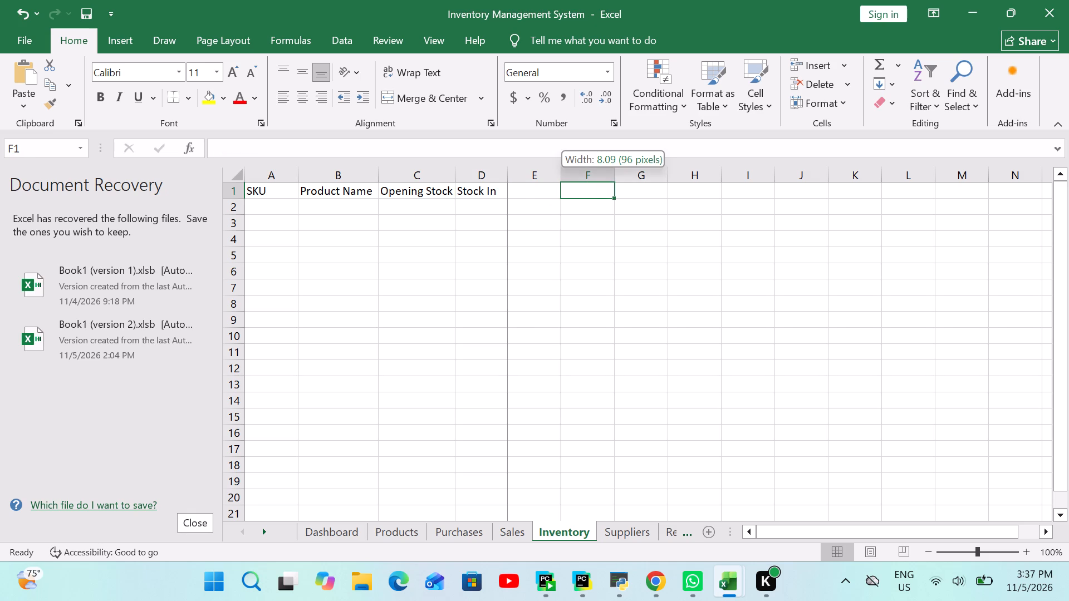
drag(562, 176, 572, 176)
click(533, 194)
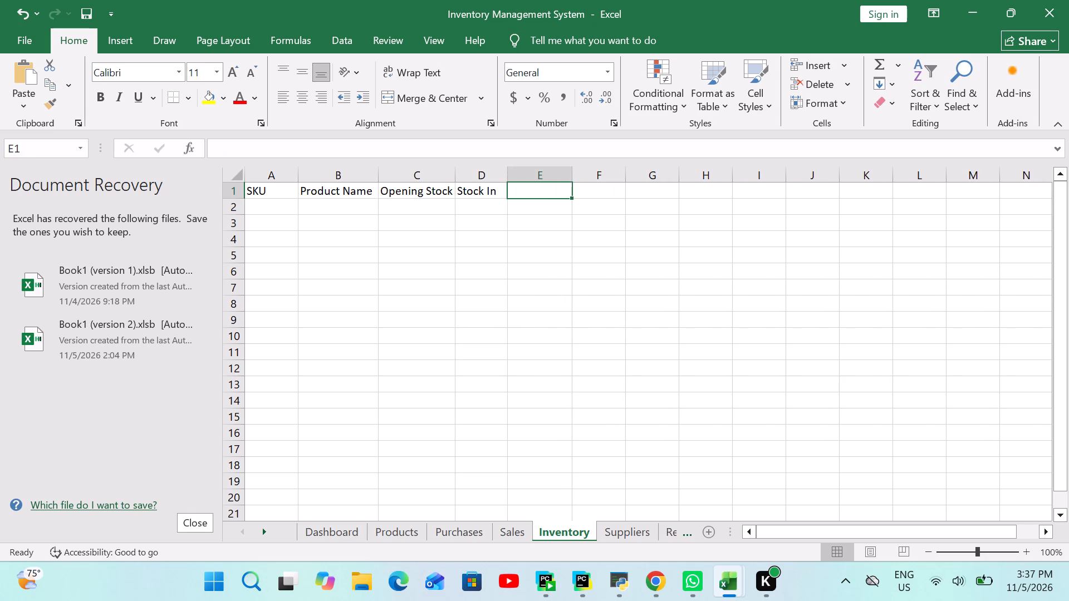
key(s)
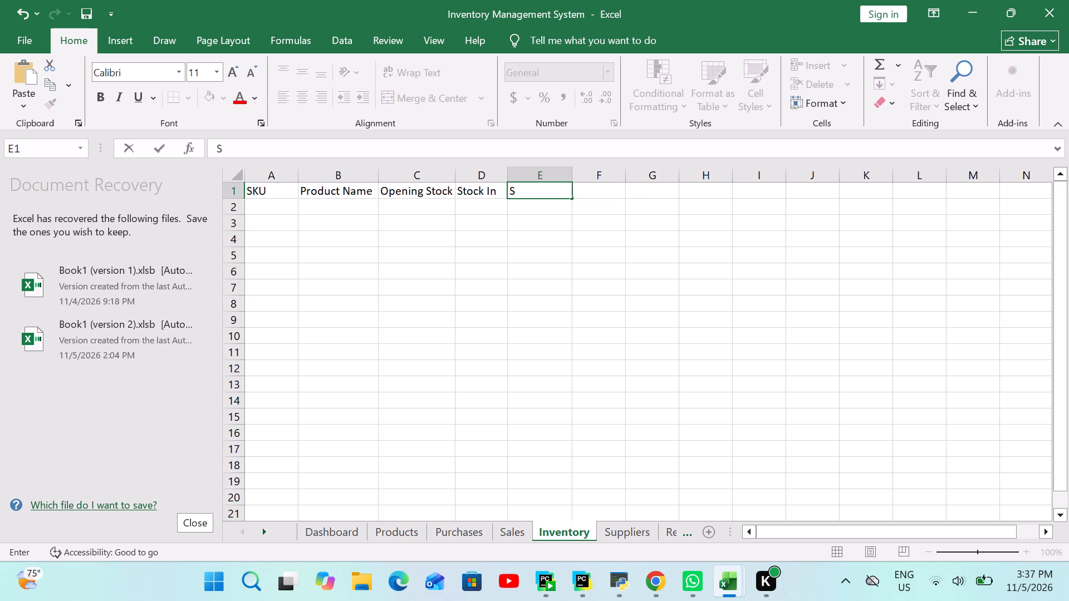
text(tock)
key(space)
key(o)
key(u)
key(t)
Enter the column header Available Stock in cell F1 of the Inventory sheet and widen column F to fit it.
click(595, 196)
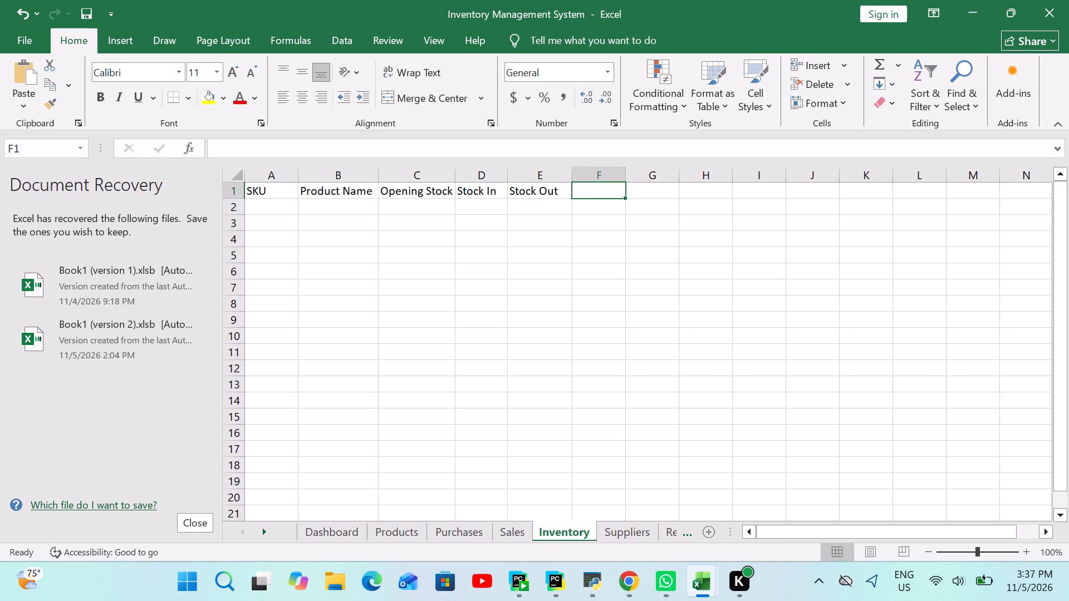
key(a)
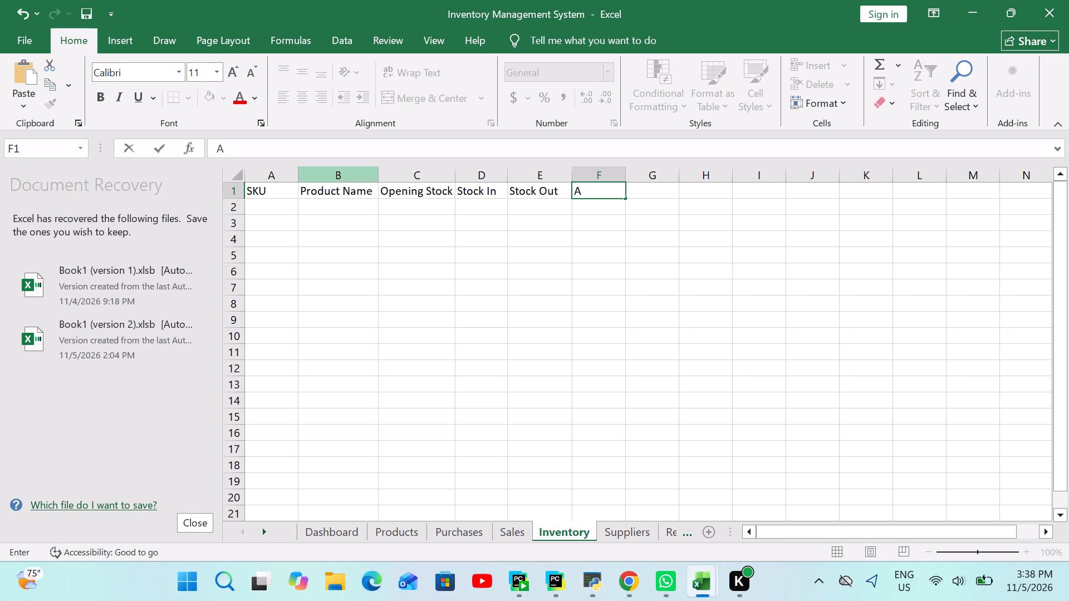
text(vailable)
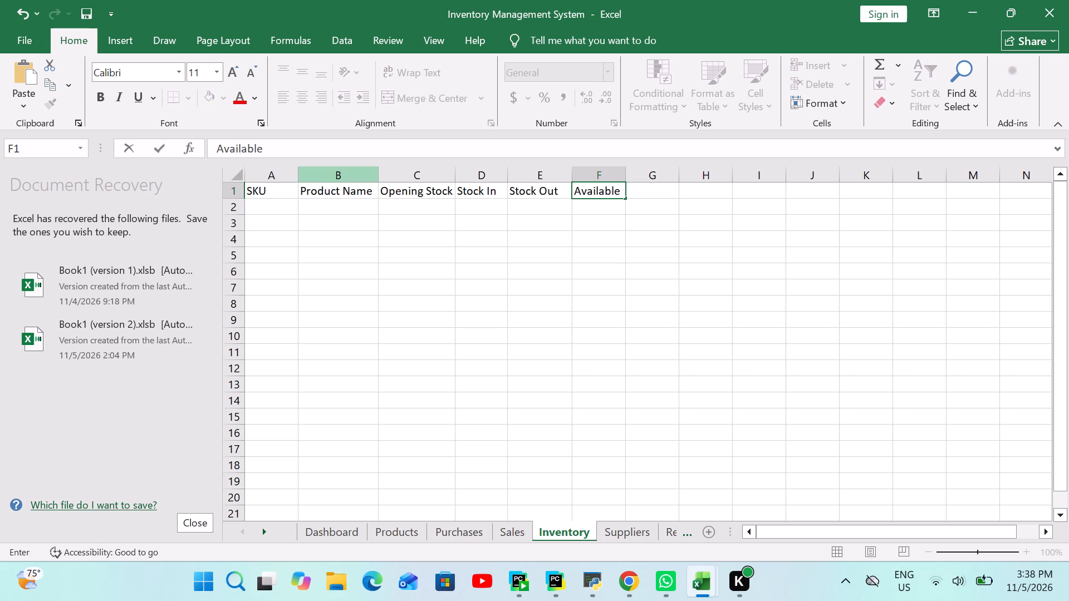
key(space)
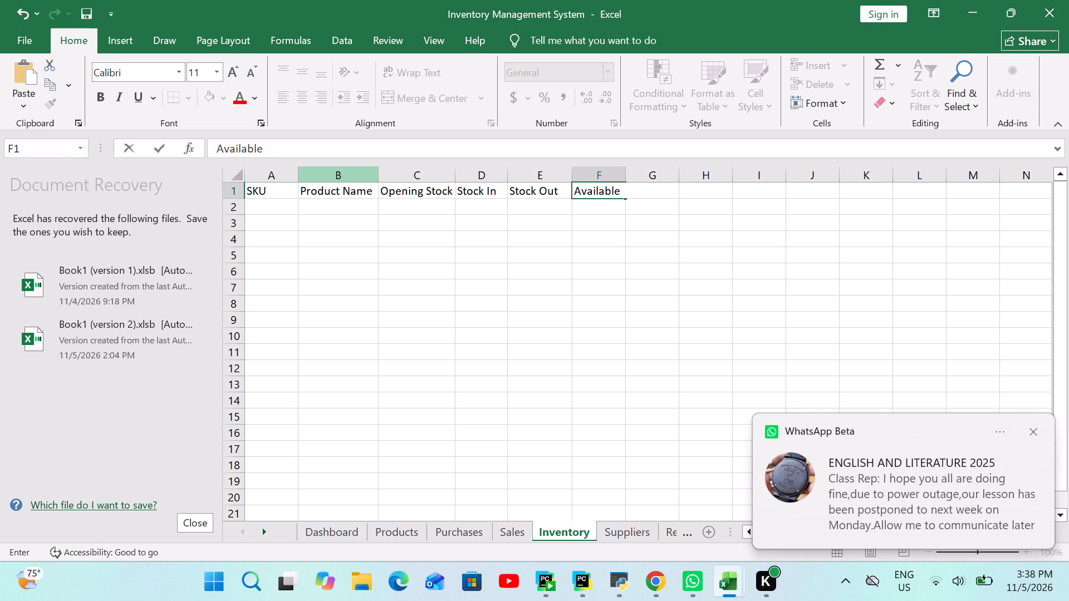
key(s)
text(tock)
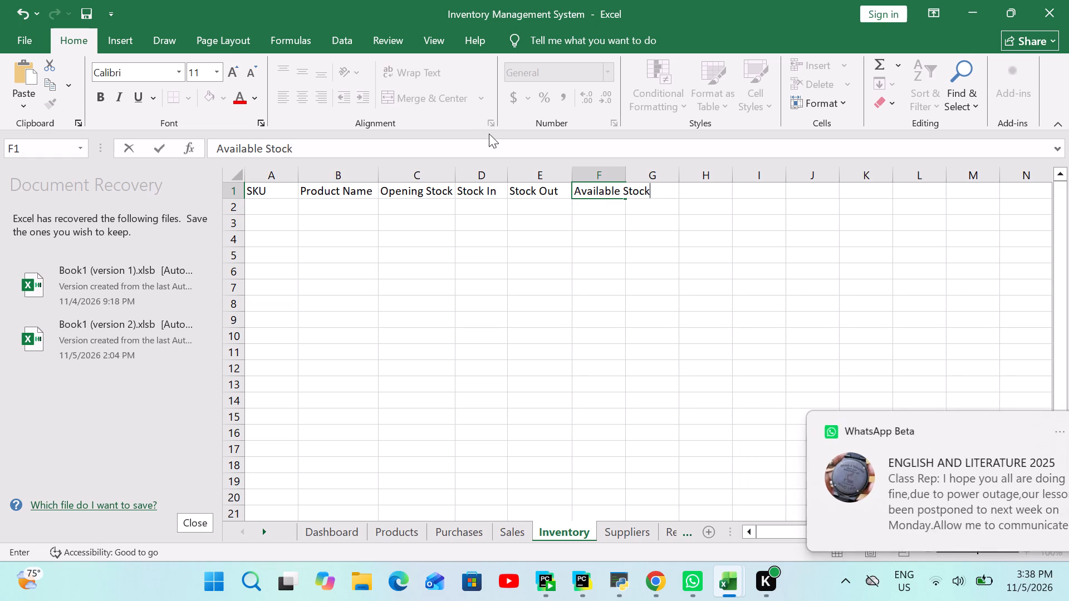
click(627, 176)
drag(627, 175, 654, 174)
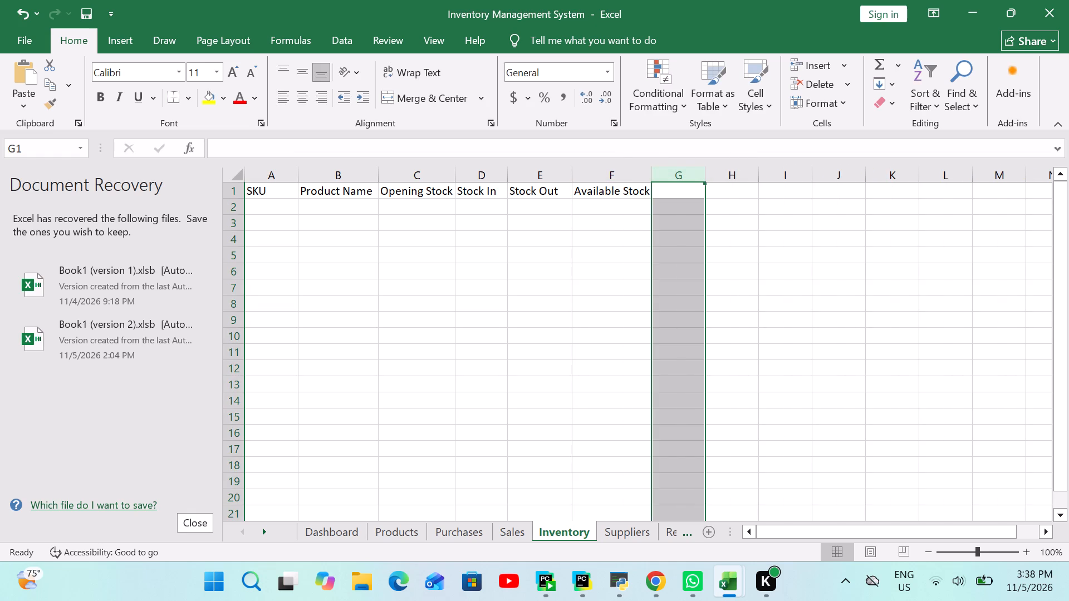
Enter the column header Reorder Level in cell G1 of the Inventory sheet and widen column G to fit it.
click(686, 193)
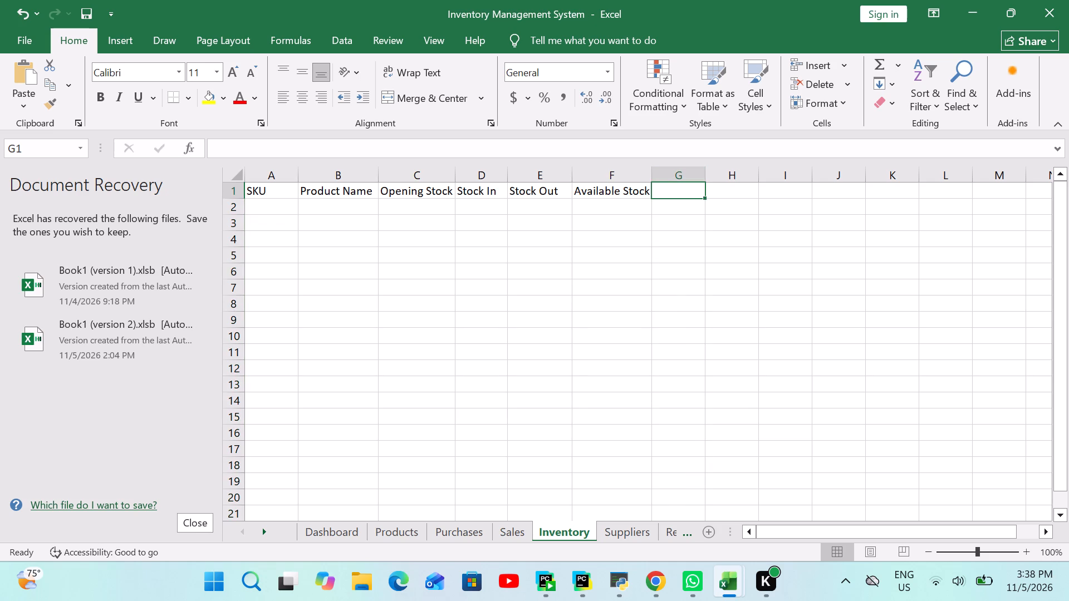
text(RE)
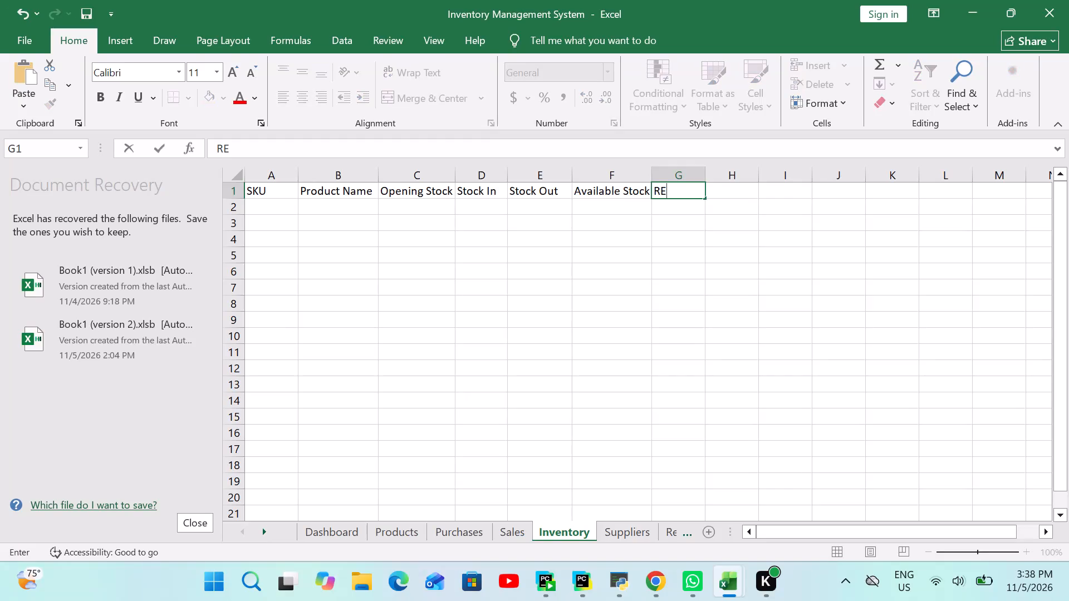
key(BackSpace)
key(e)
text(order)
key(space)
key(k)
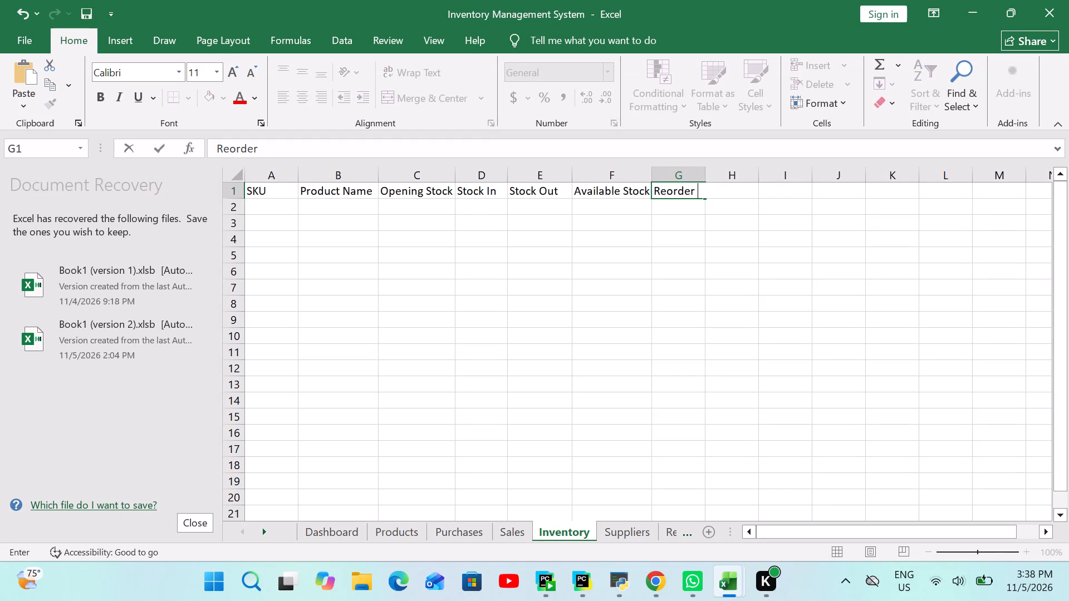
key(BackSpace)
text(LEVEL)
key(BackSpace)
key(BackSpace)
key(BackSpace)
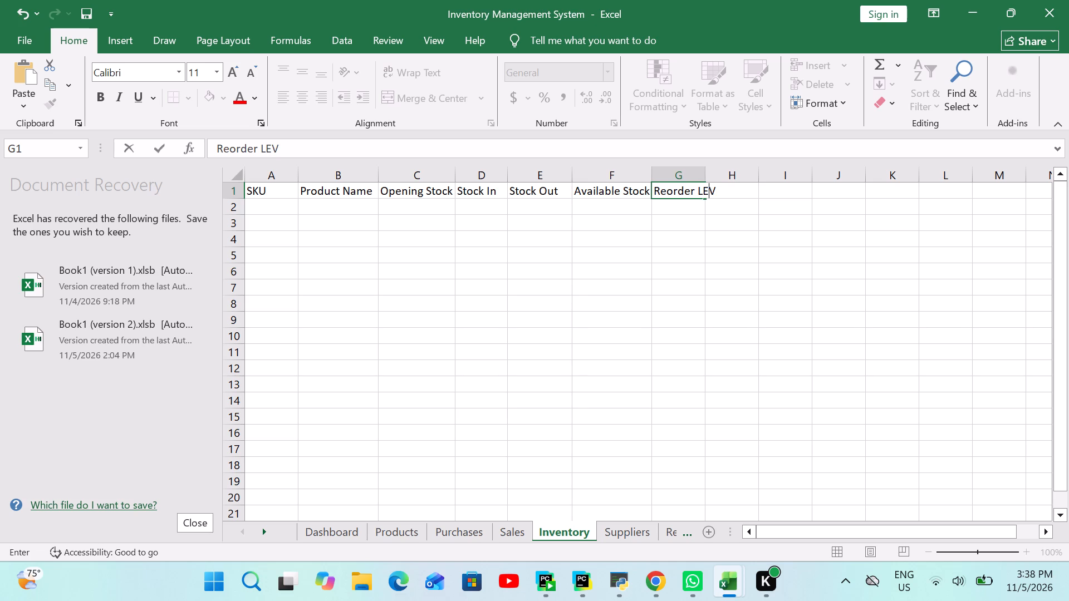
key(BackSpace)
key(e)
text(vel)
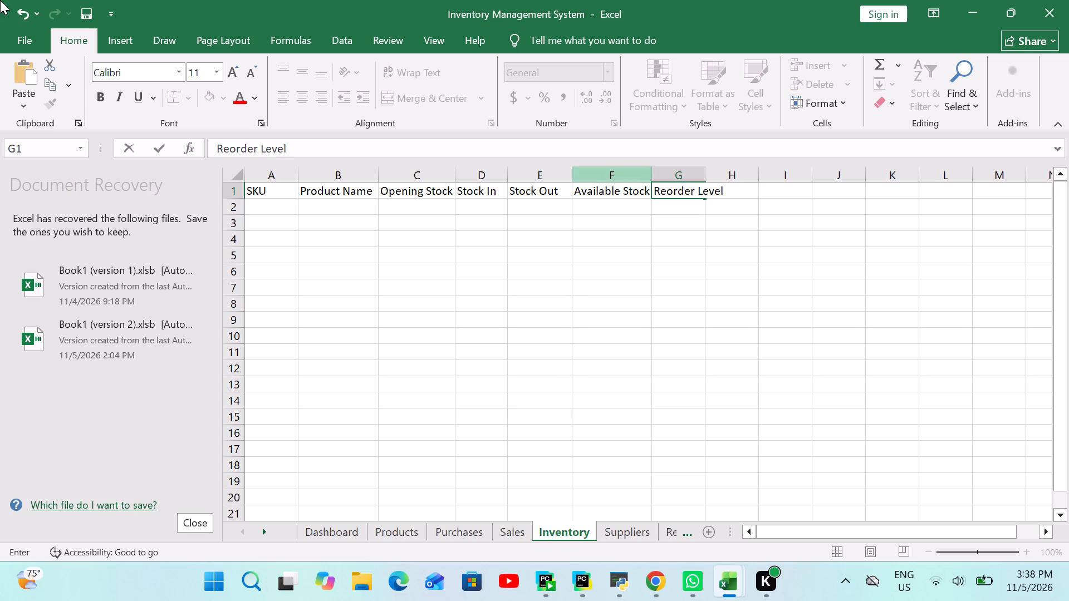
click(705, 179)
drag(704, 175, 712, 170)
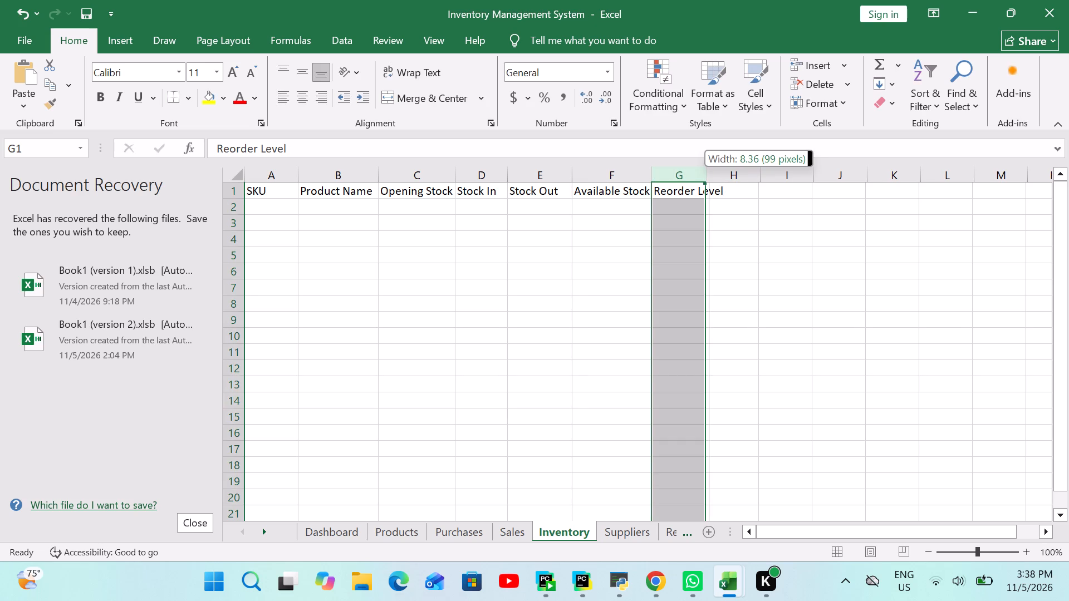
drag(712, 170, 727, 185)
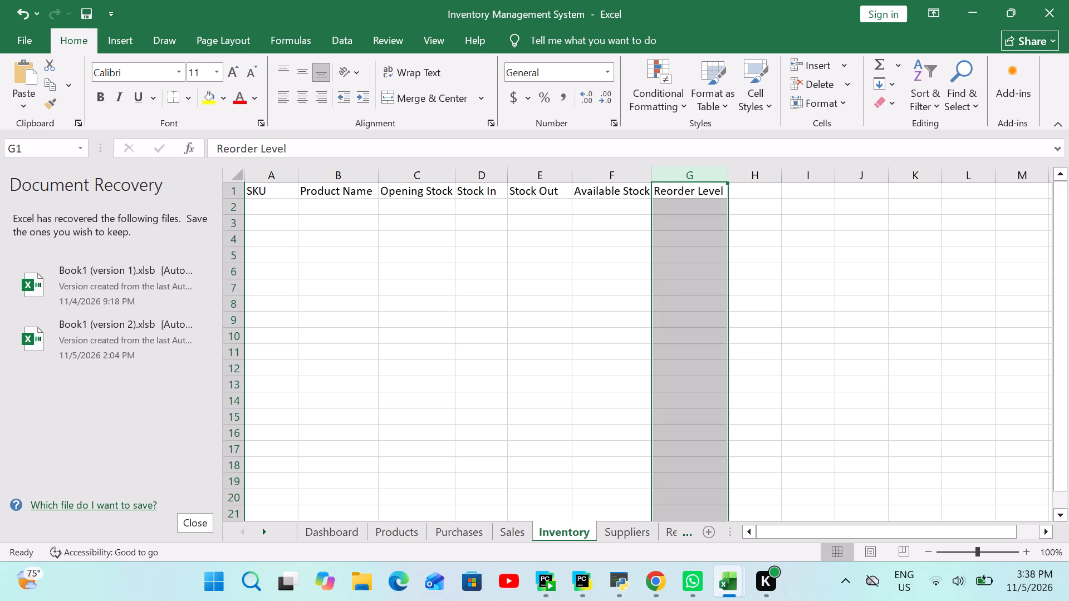
Enter the column header Stock Status in cell H1 of the Inventory sheet and widen column H to fit it.
click(739, 190)
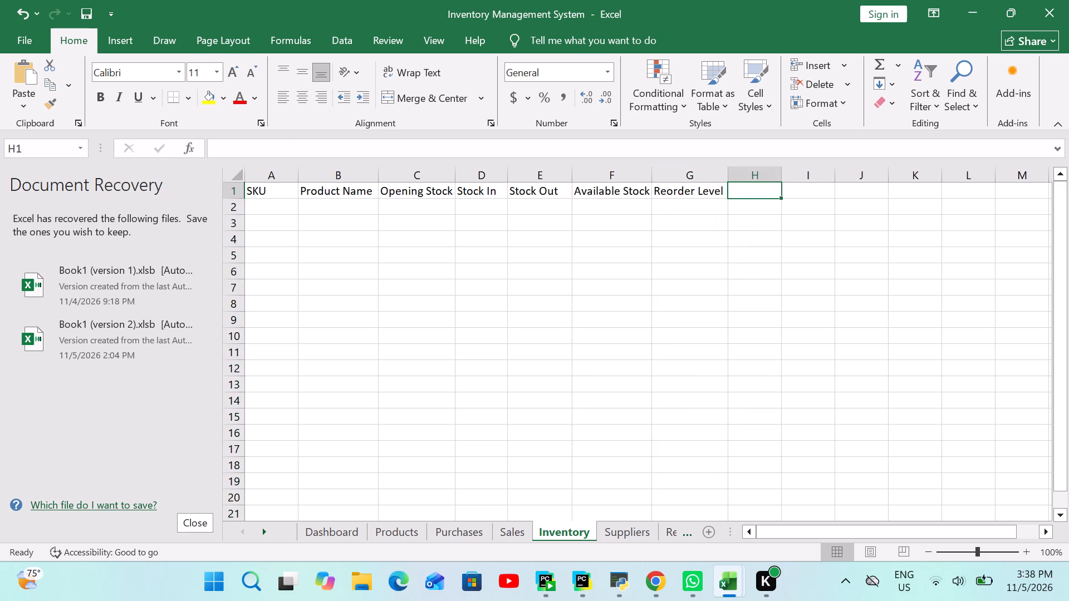
key(s)
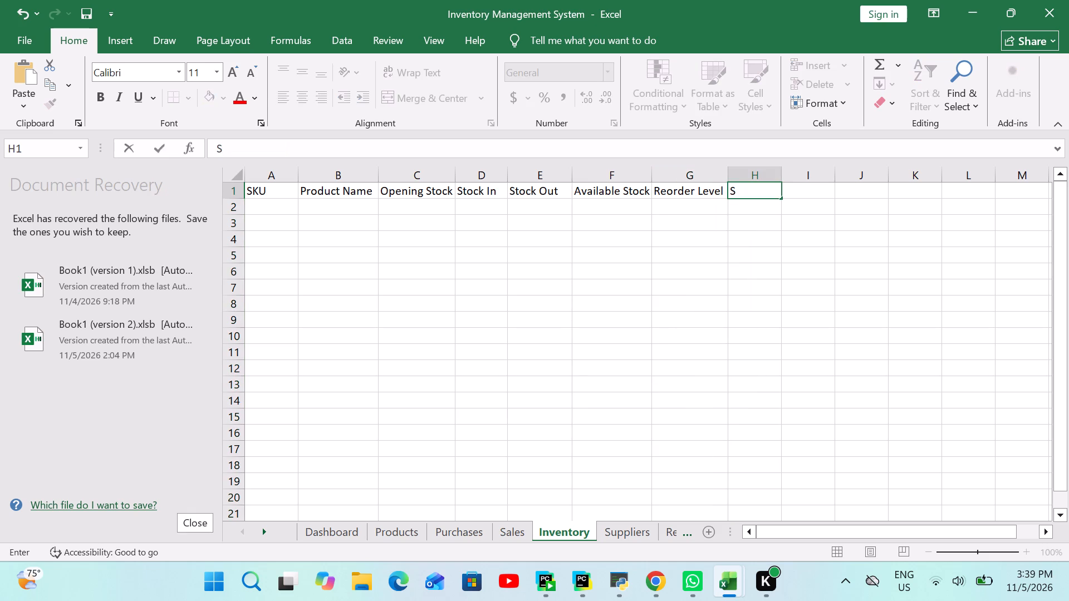
text(tock)
key(space)
key(s)
text(tar)
key(BackSpace)
text(tus)
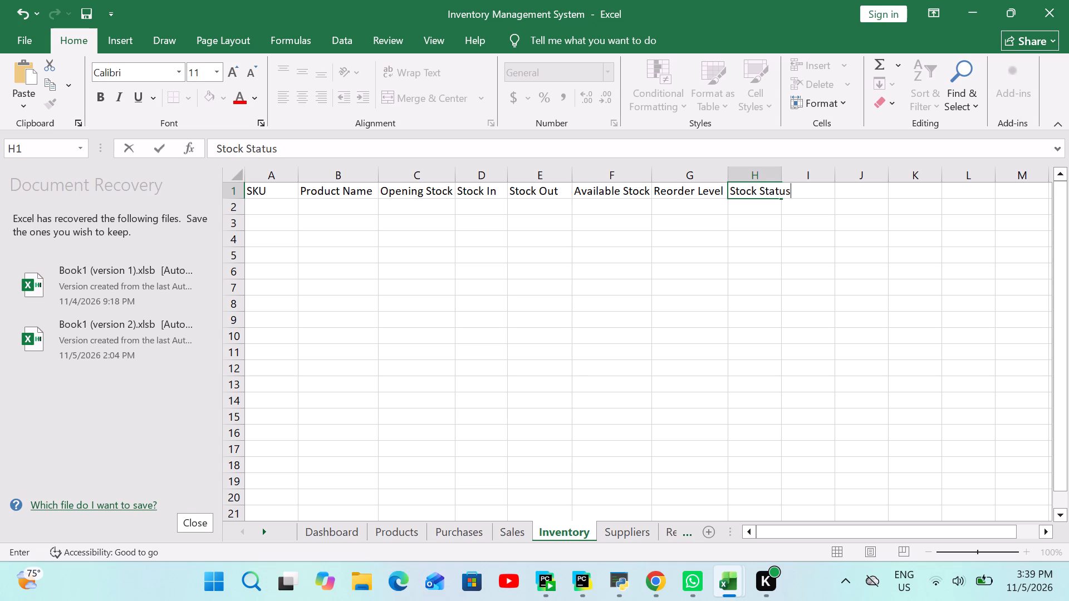
click(782, 178)
drag(784, 180, 787, 180)
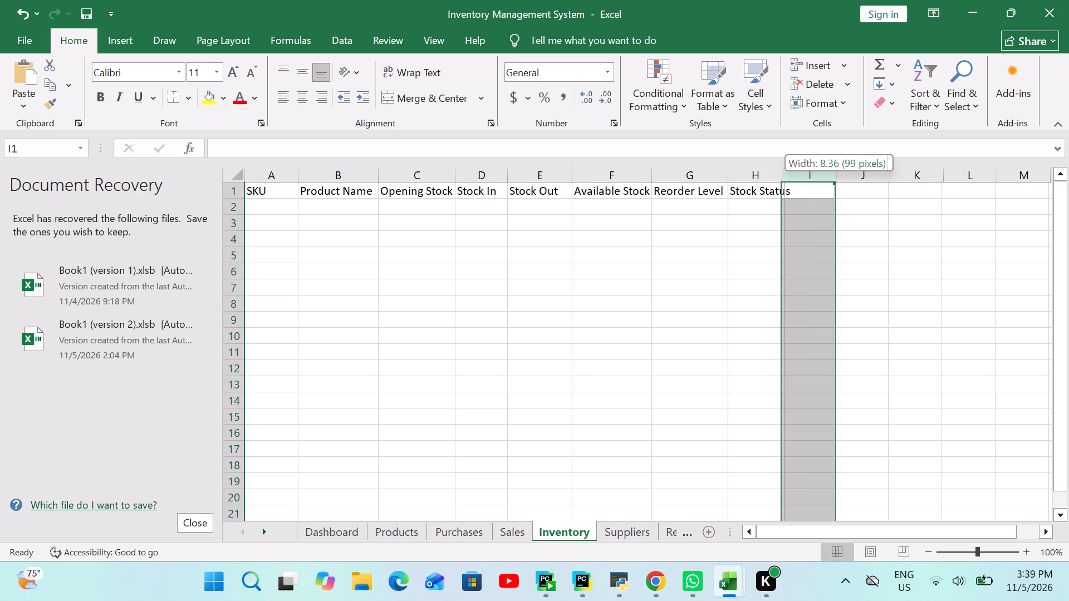
drag(787, 180, 797, 180)
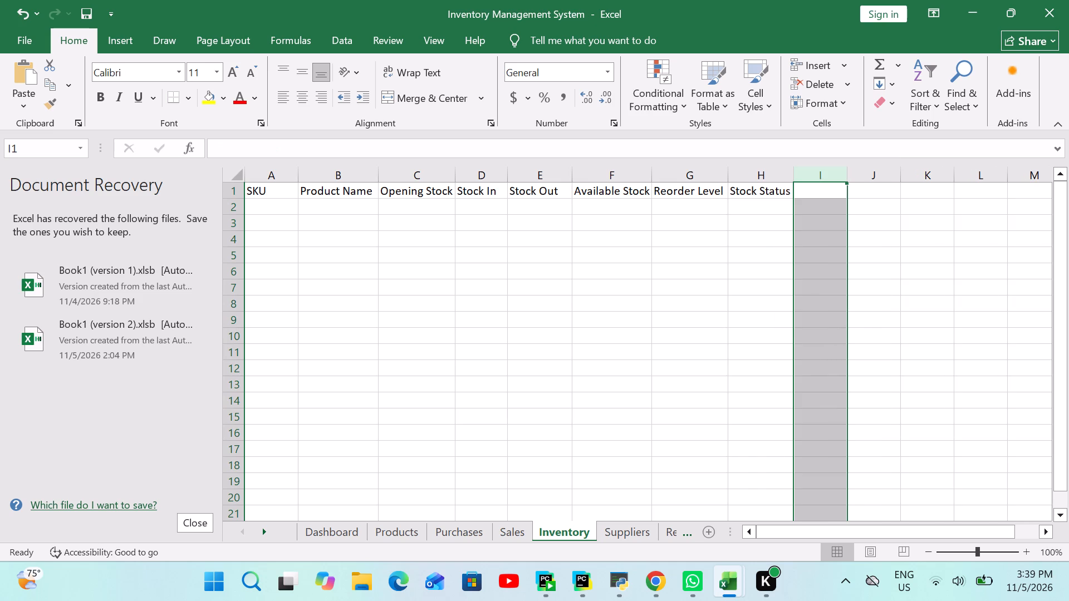
Enter the column header Stock Value in cell I1 of the Inventory sheet and widen column I to fit it.
click(821, 192)
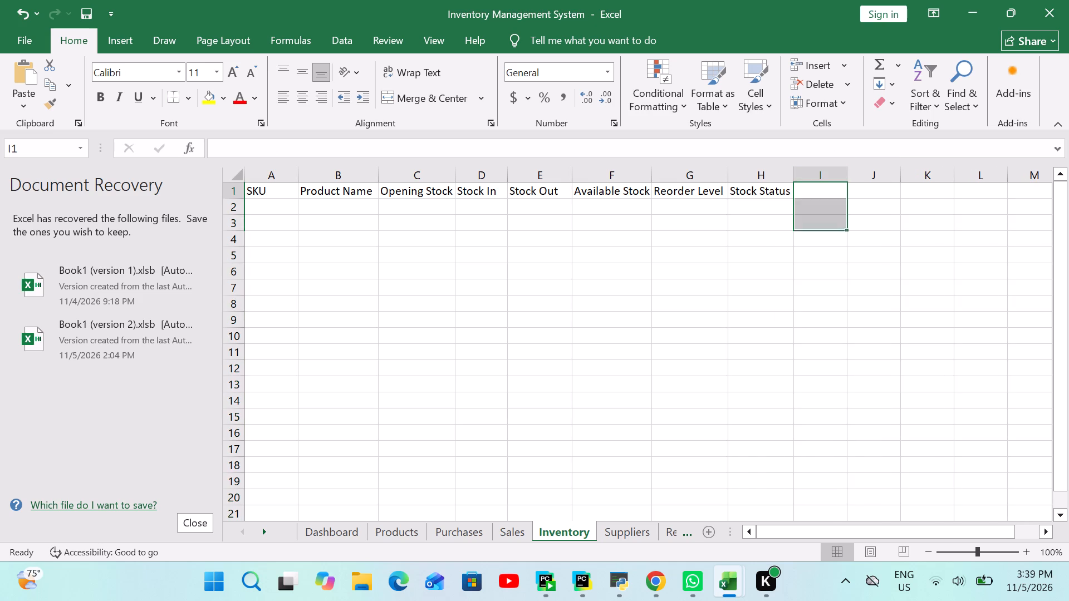
key(s)
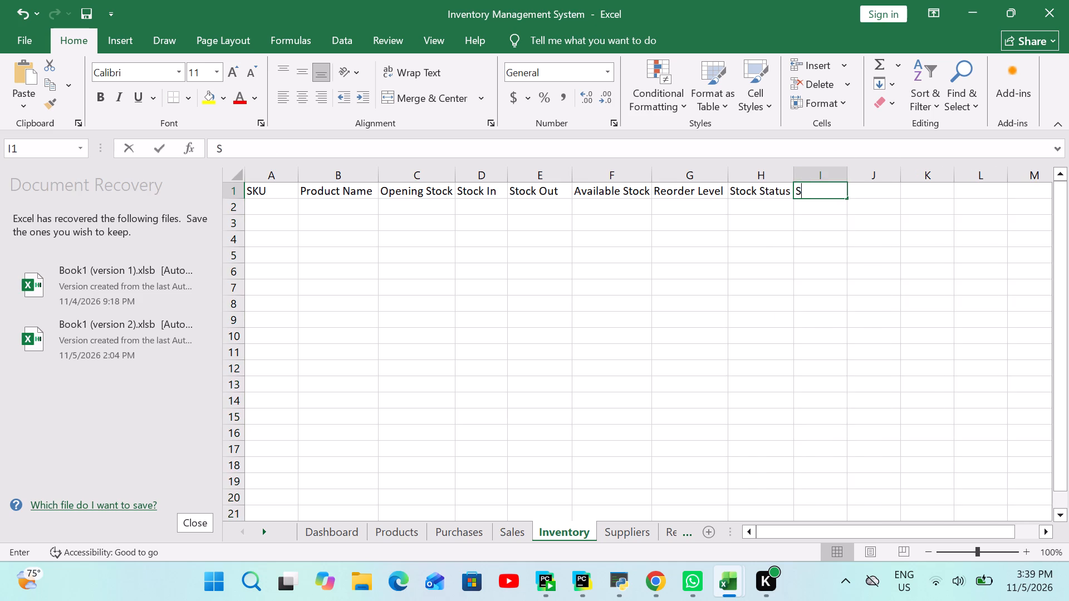
text(tock)
key(space)
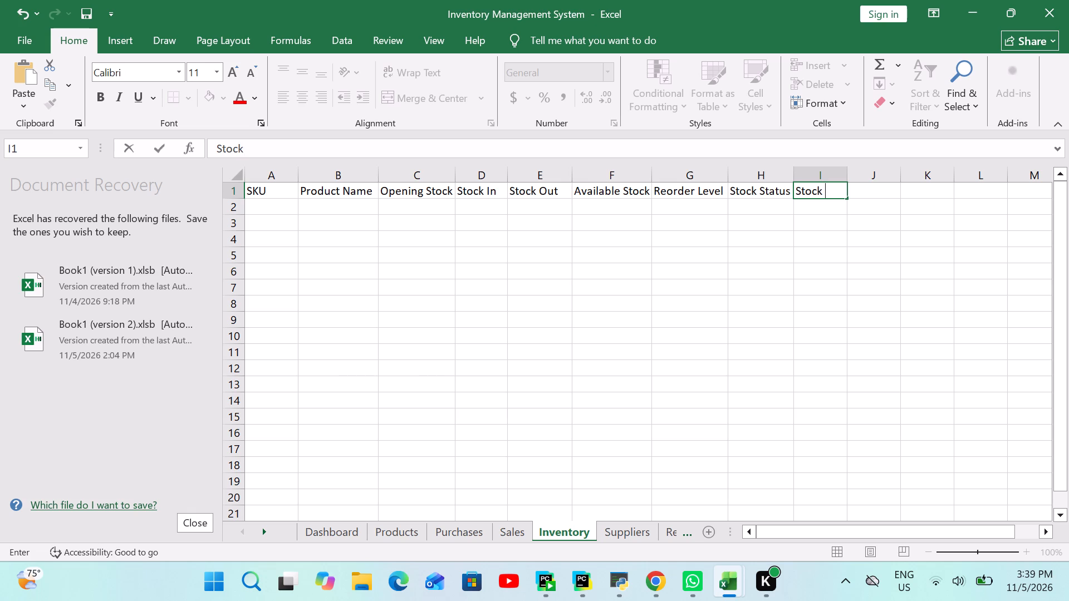
key(l)
text(evel)
key(BackSpace)
key(BackSpace)
key(BackSpace)
key(BackSpace)
key(BackSpace)
key(v)
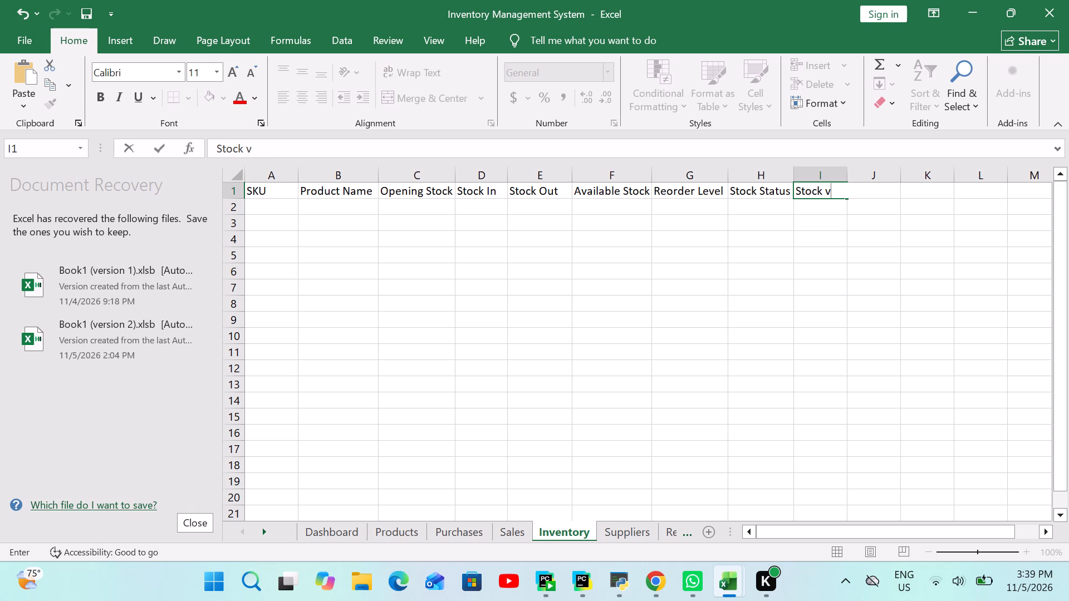
key(BackSpace)
key(v)
text(alue)
click(847, 176)
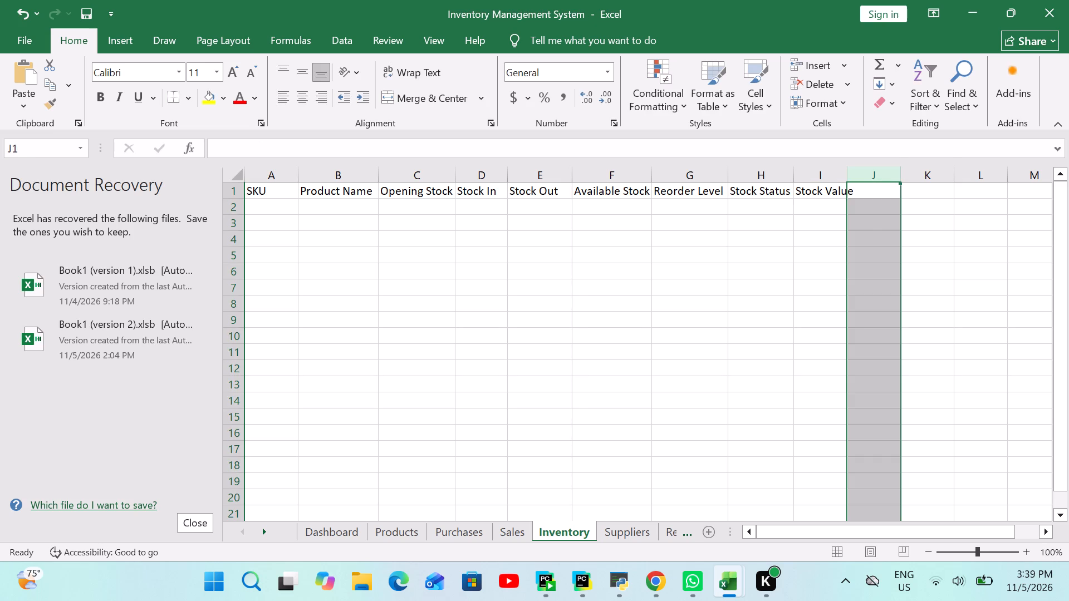
drag(847, 176, 856, 184)
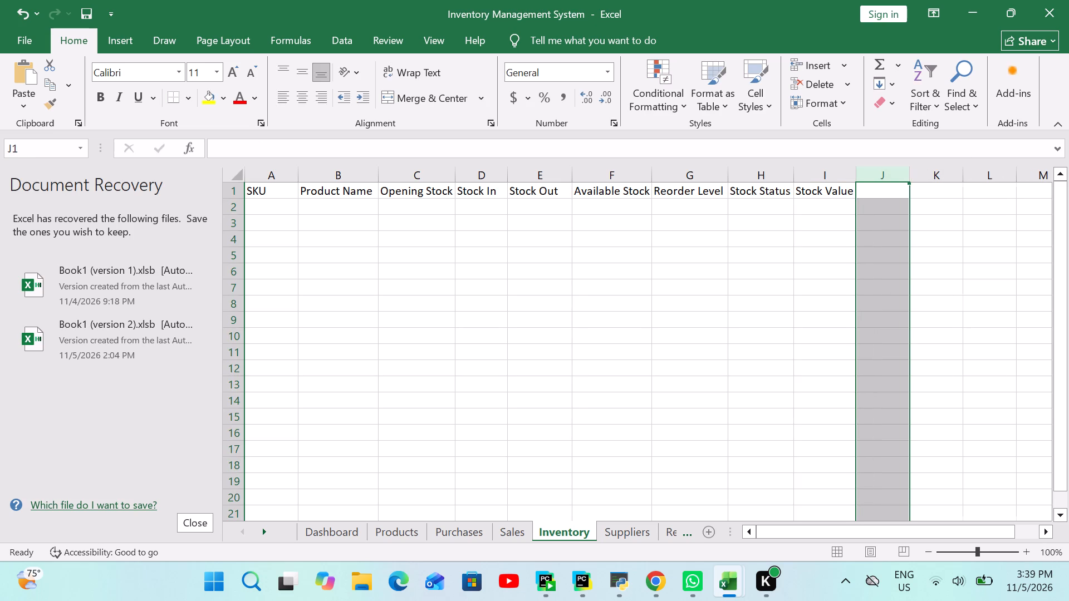
Save the Inventory Management System workbook with the completed Inventory headers.
click(7, 35)
click(75, 229)
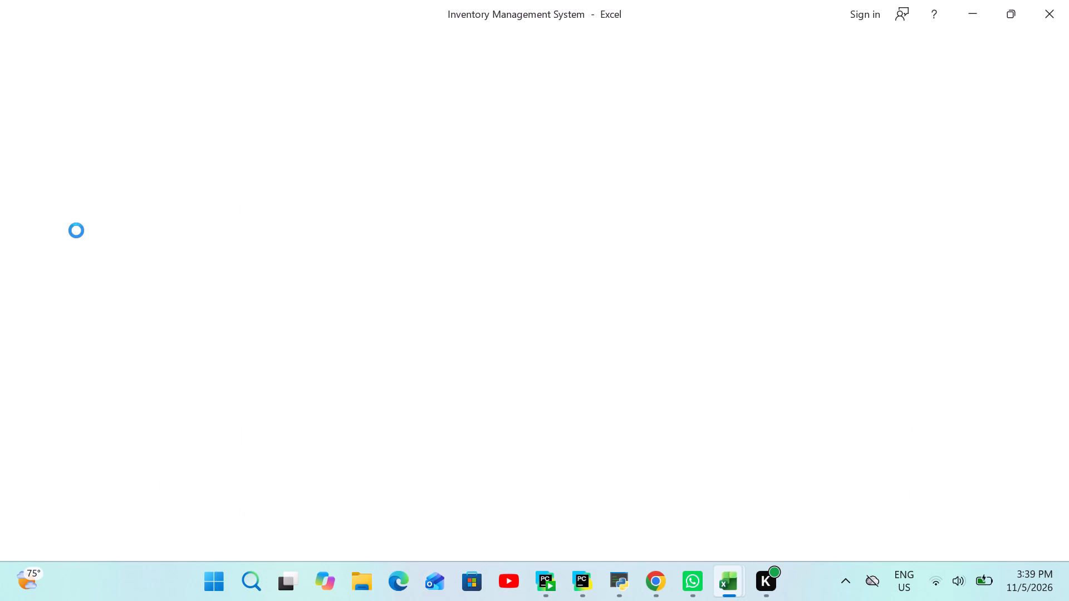
Enter the column header Supplier ID in cell A1 of the Suppliers sheet and widen column A to fit it.
click(629, 531)
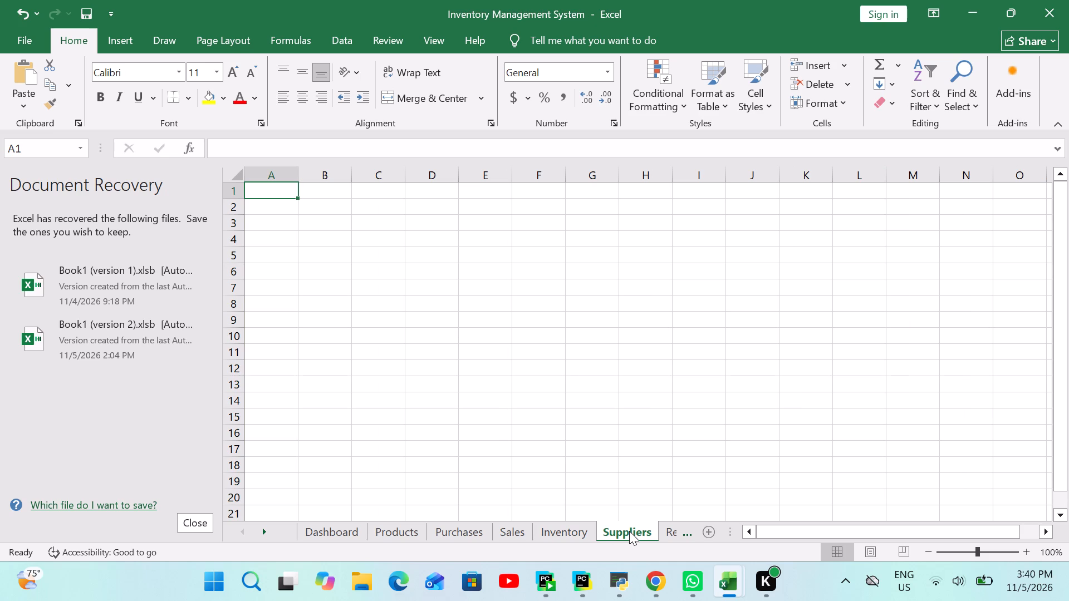
key(s)
text(upplier)
key(space)
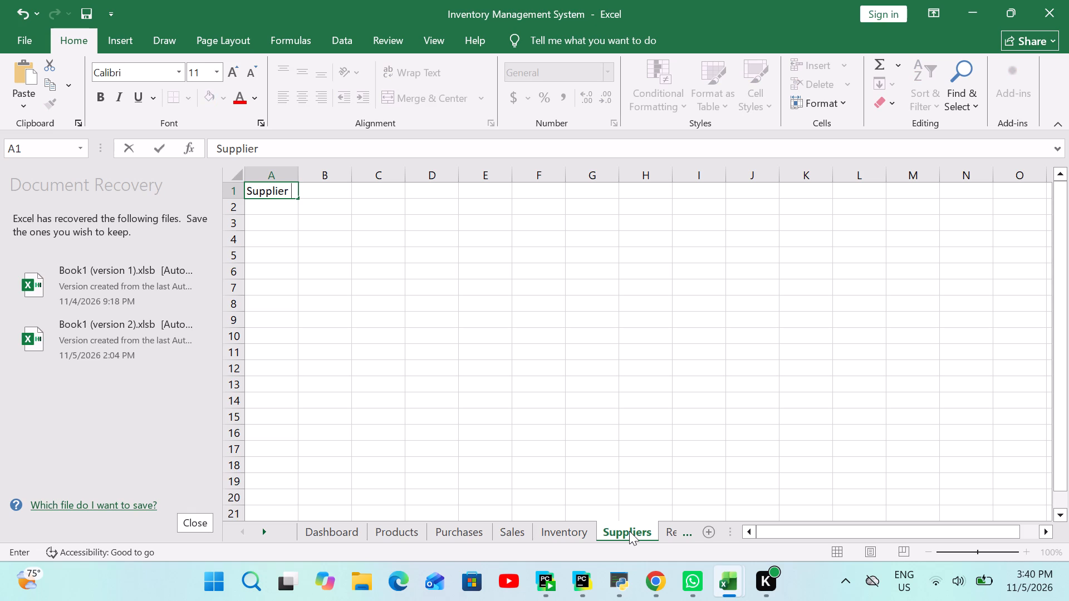
key(i)
key(d)
click(297, 175)
drag(297, 175, 299, 175)
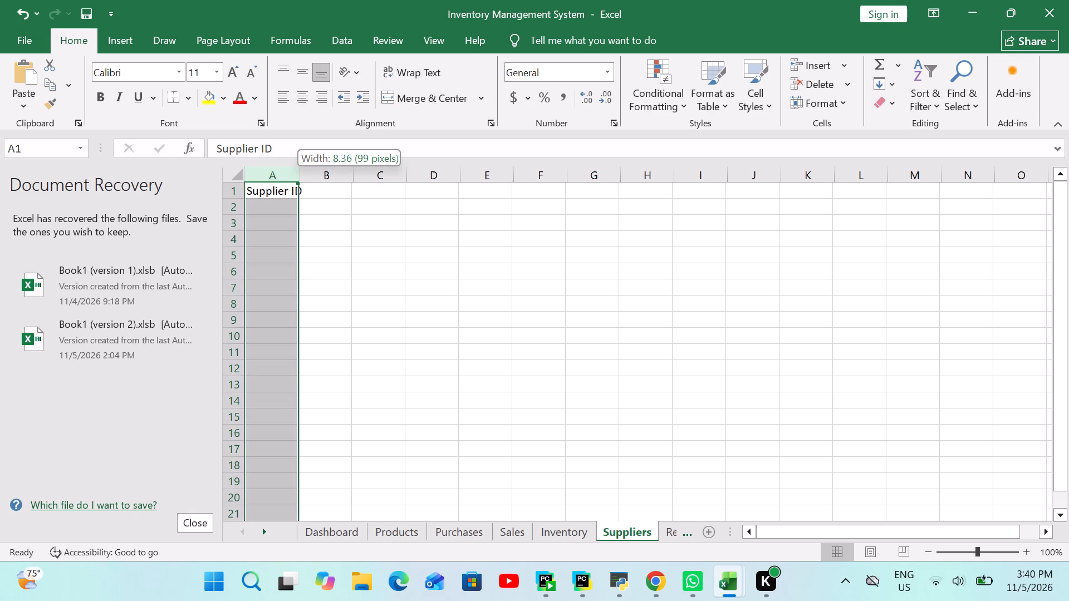
drag(299, 175, 355, 197)
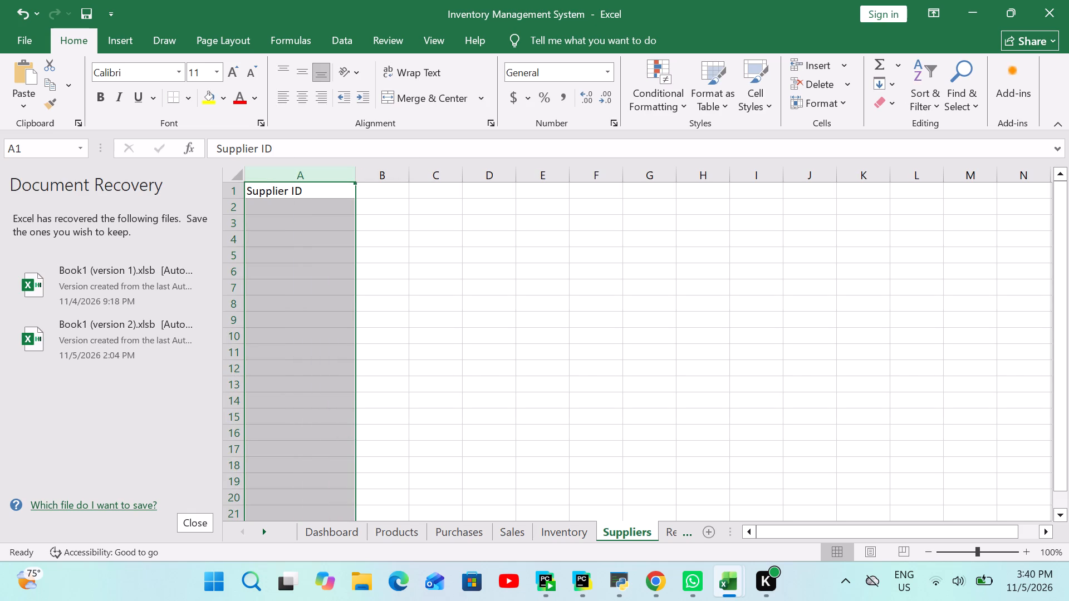
drag(356, 177, 326, 177)
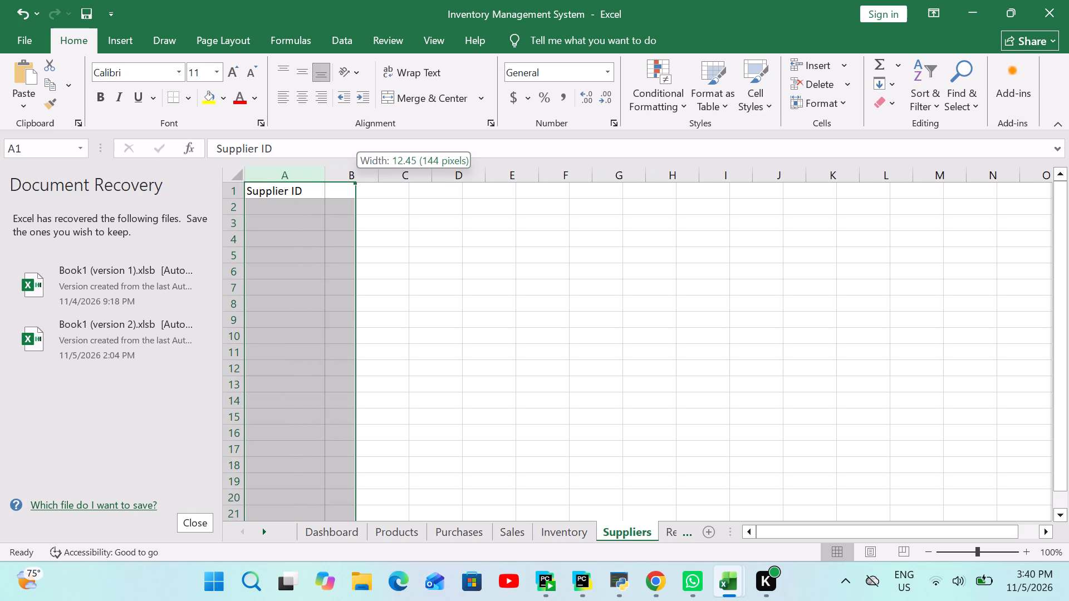
drag(326, 177, 316, 187)
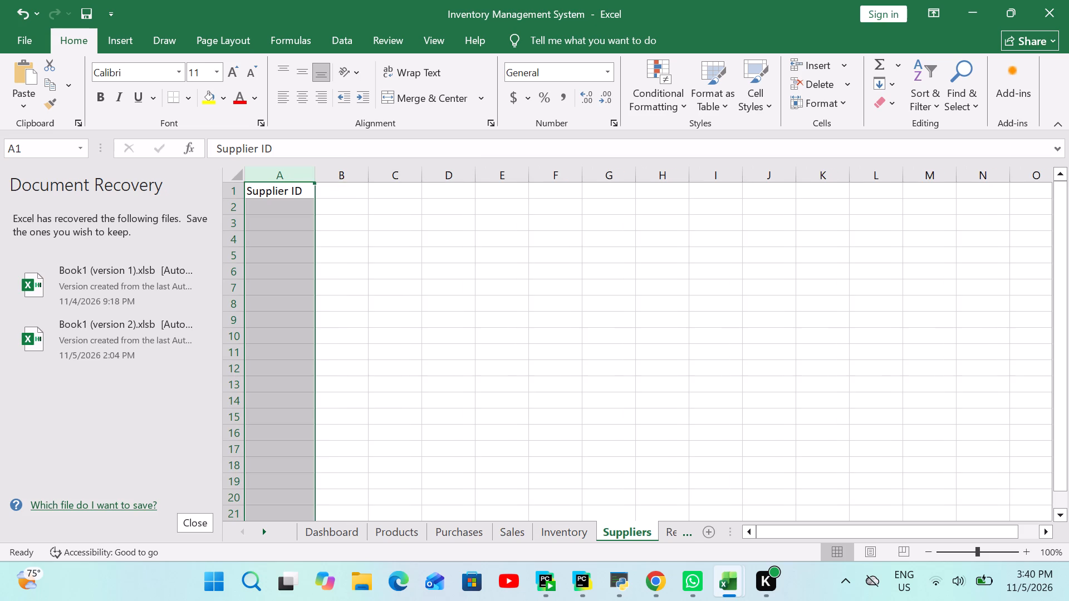
Enter the column header Supplier Name in cell B1 of the Suppliers sheet and widen column B to fit it.
click(341, 189)
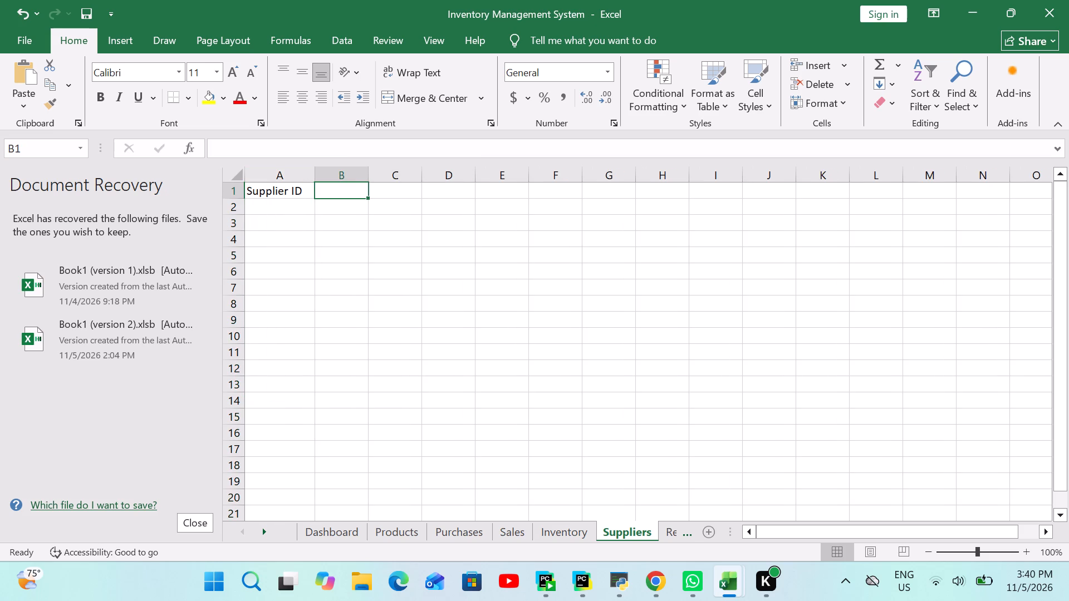
key(s)
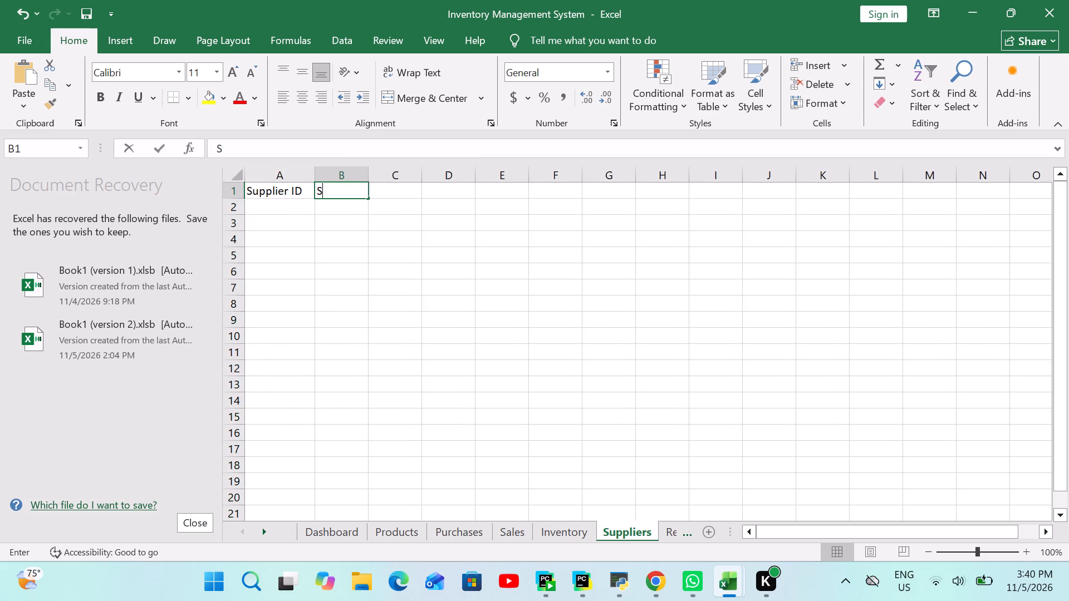
text(upplier)
key(space)
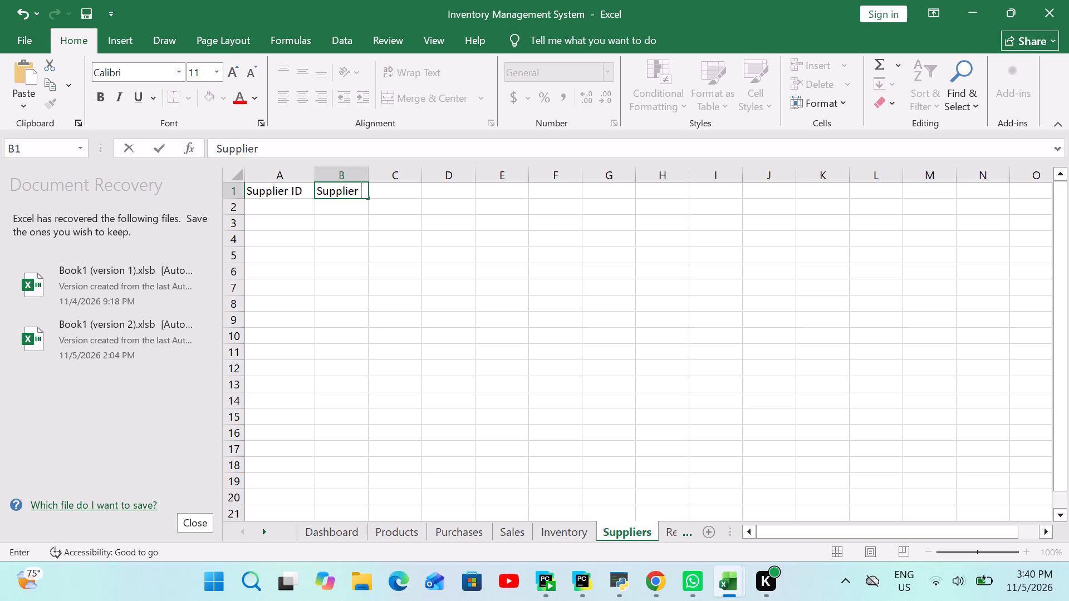
key(n)
text(ame)
click(369, 181)
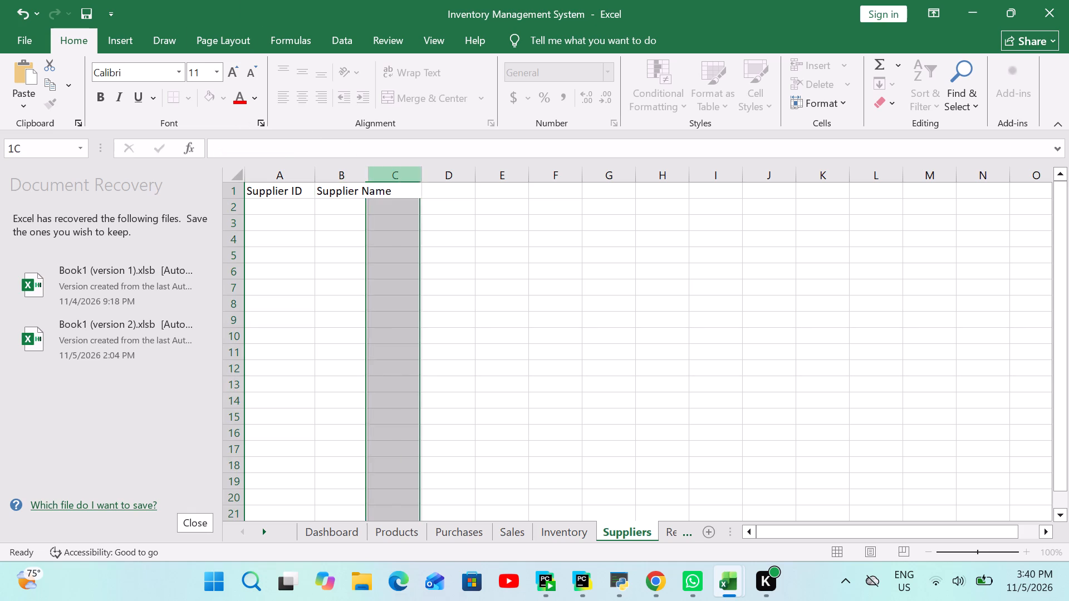
drag(367, 176, 460, 208)
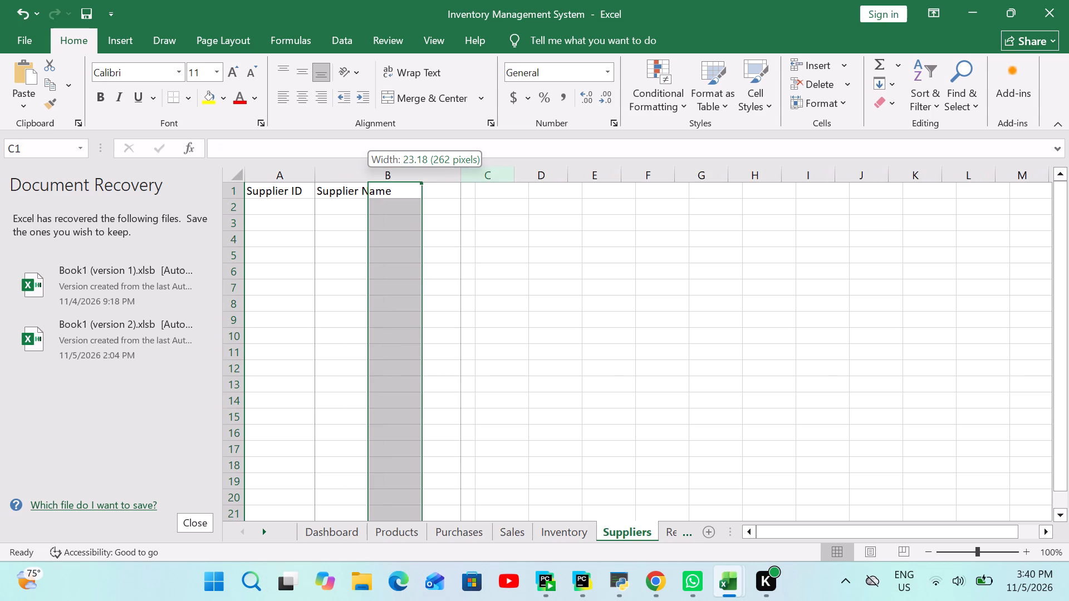
drag(460, 208, 394, 195)
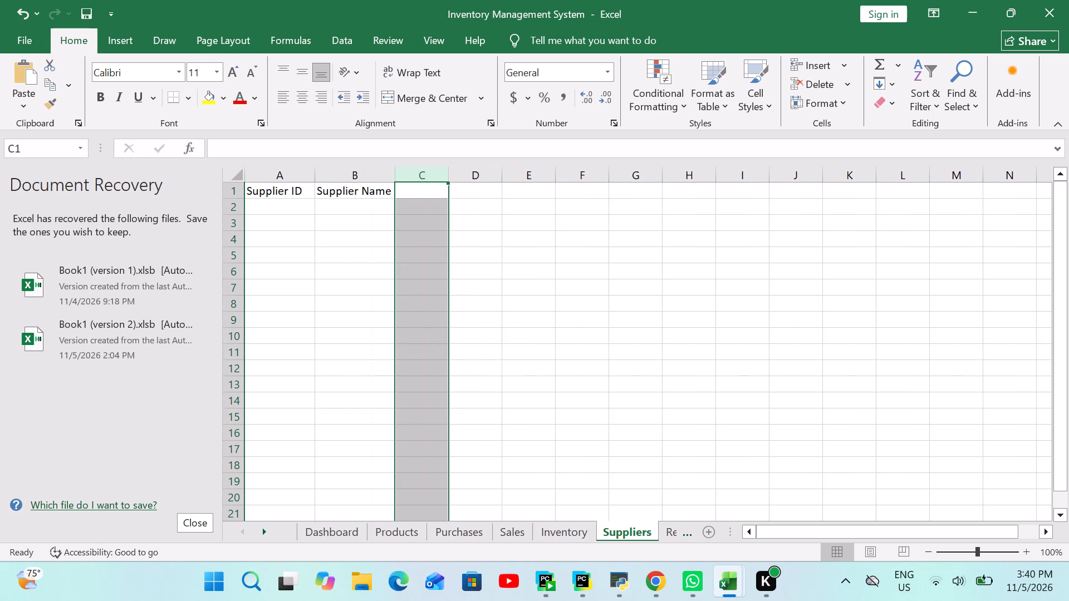
Enter the column headers Phone in cell C1 and Email in cell D1 of the Suppliers sheet.
key(p)
text(hone)
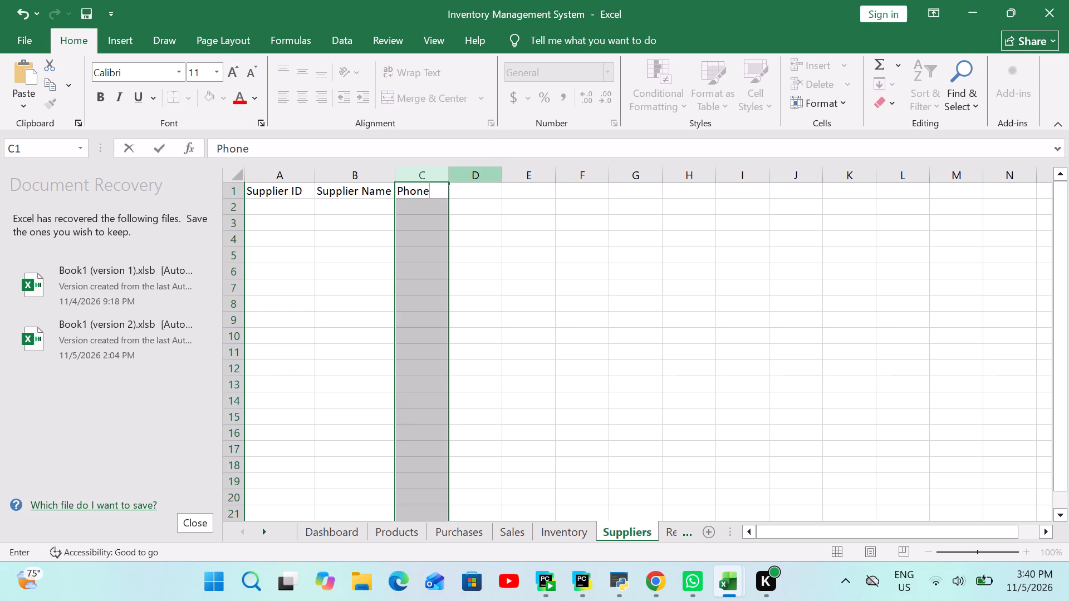
click(458, 192)
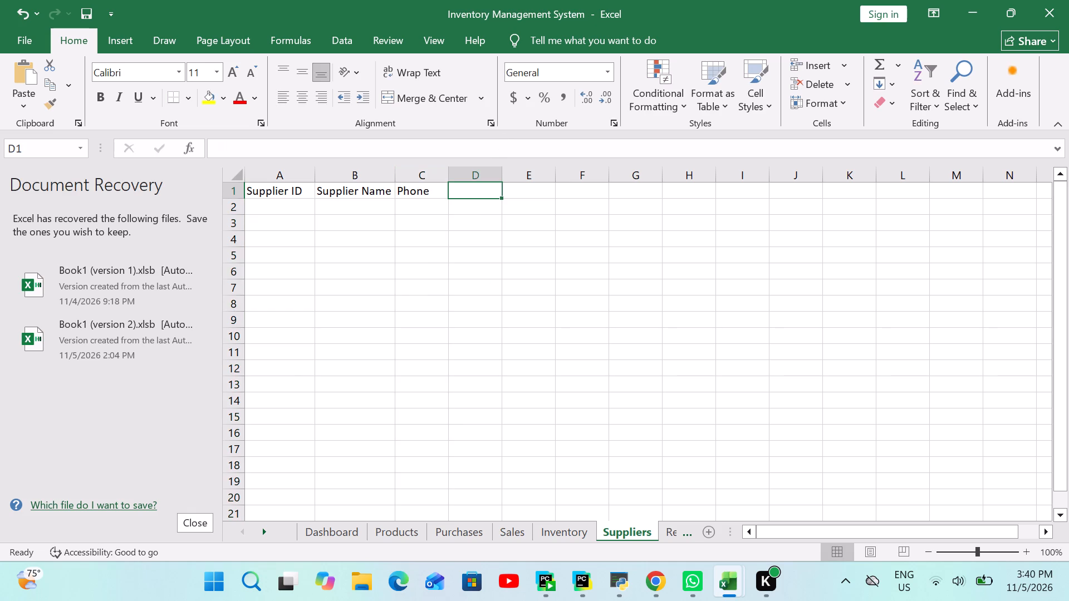
key(e)
text(mail)
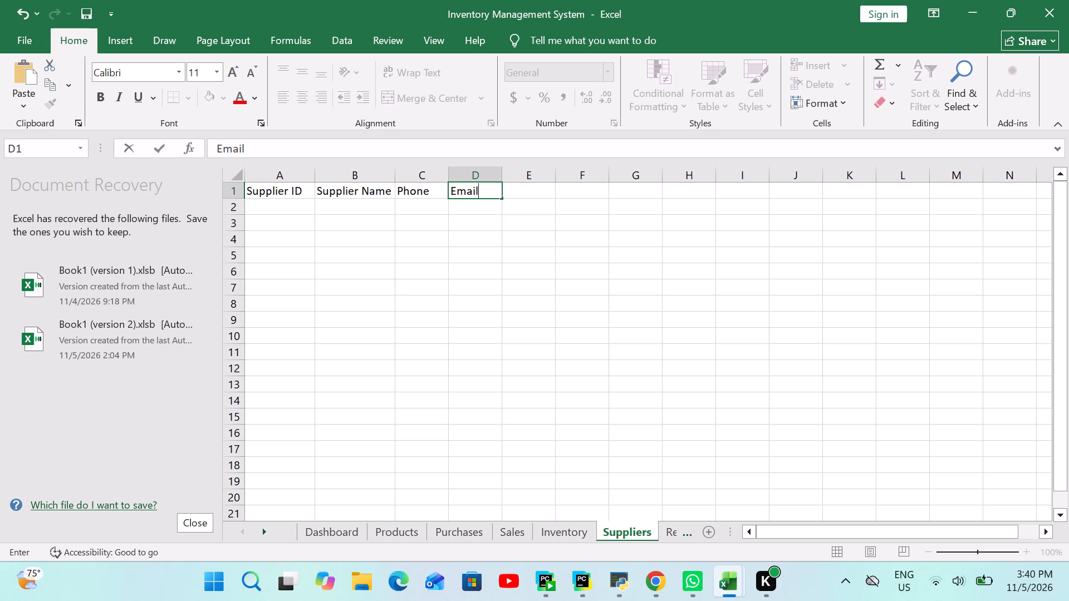
Widen column E of the Suppliers sheet slightly and enter the column header Location in cell E1.
drag(531, 196, 525, 197)
drag(555, 181, 567, 179)
click(522, 189)
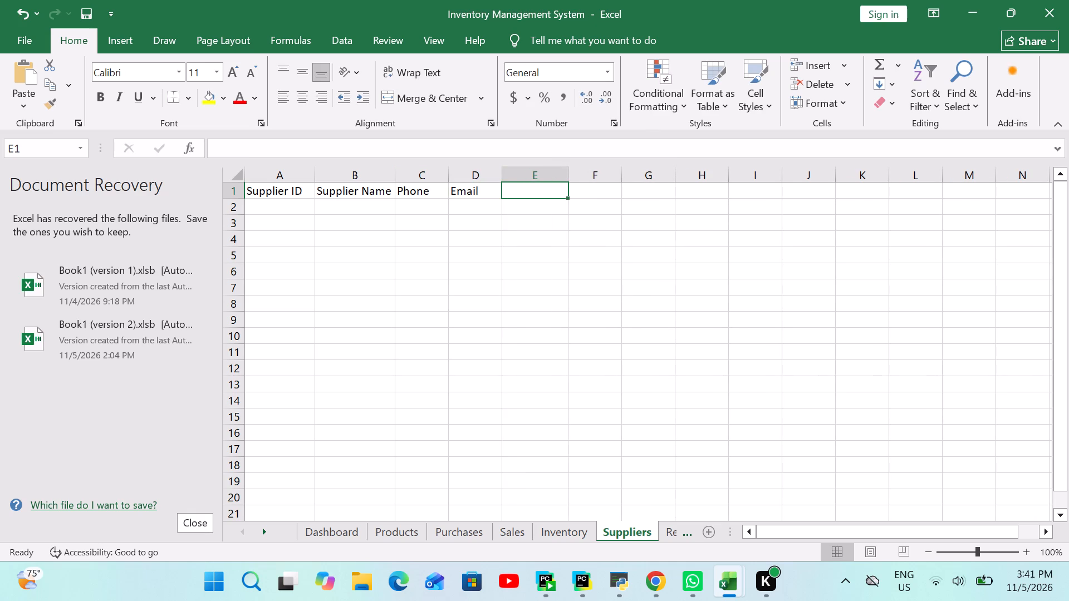
key(l)
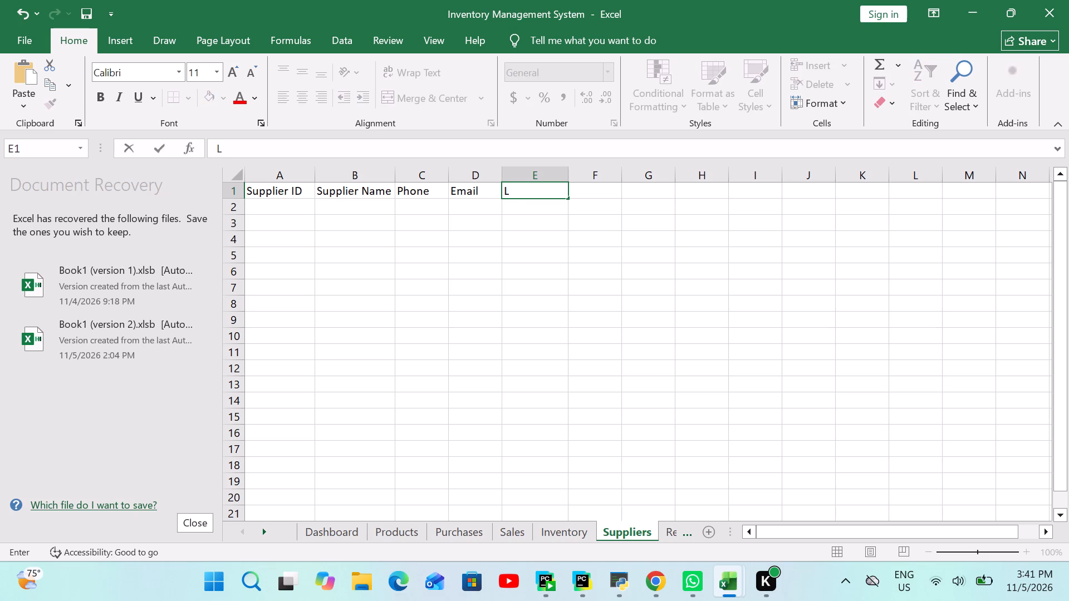
text(ocation)
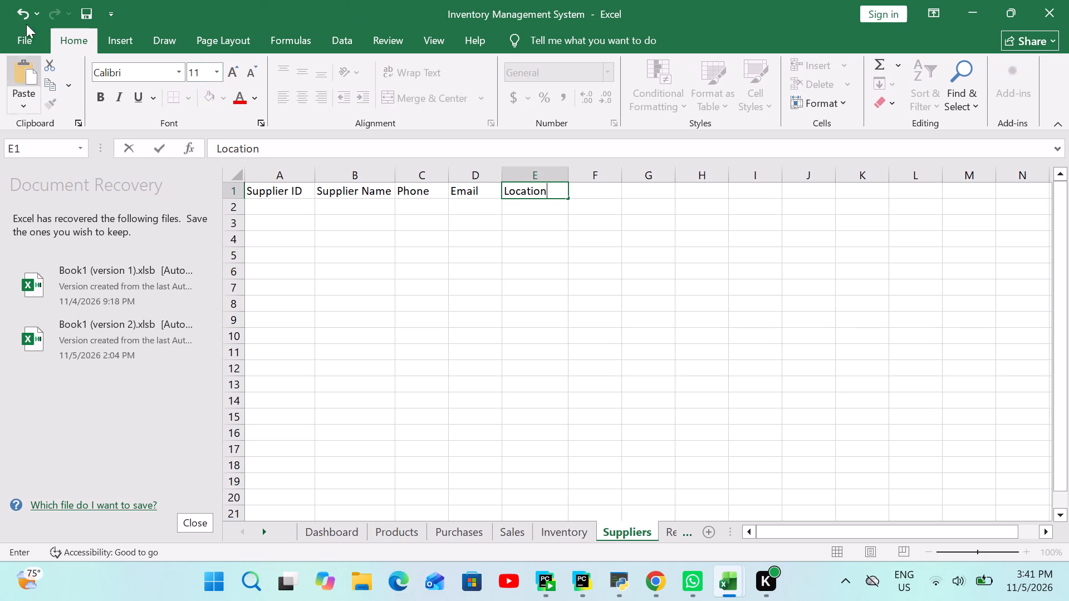
Save the workbook with the Suppliers headers entered so far.
click(9, 31)
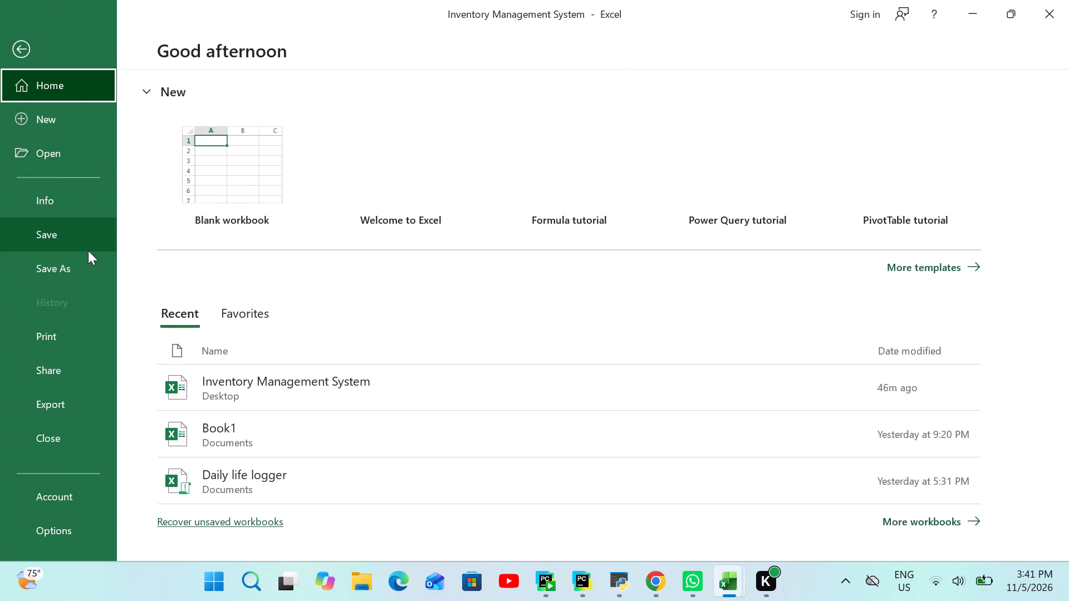
click(88, 250)
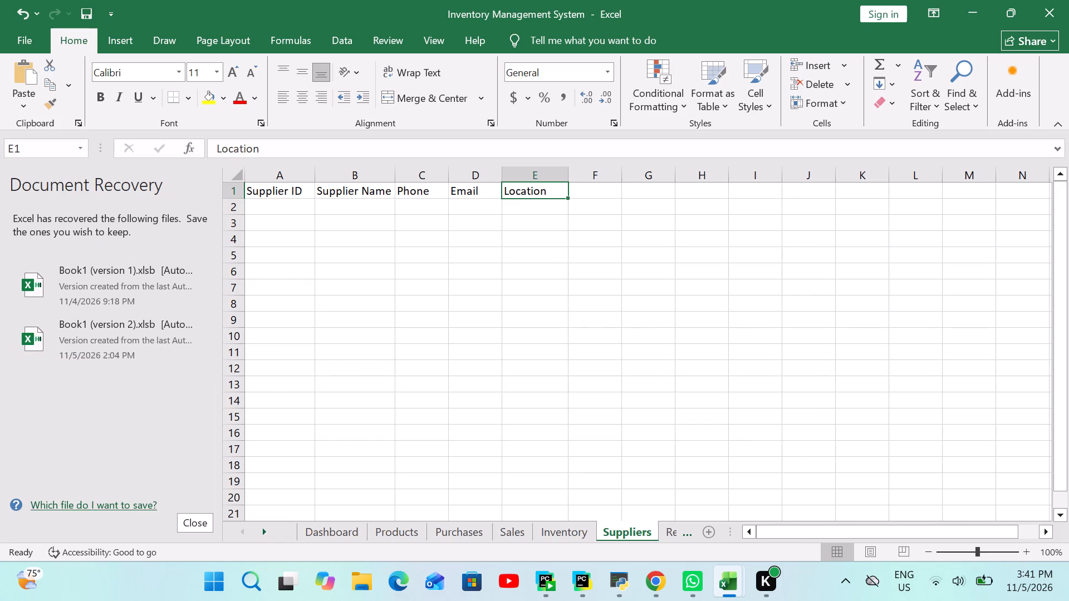
Enter the column header Product Supplied in cell F1 of the Suppliers sheet and widen column F to fit it.
click(583, 189)
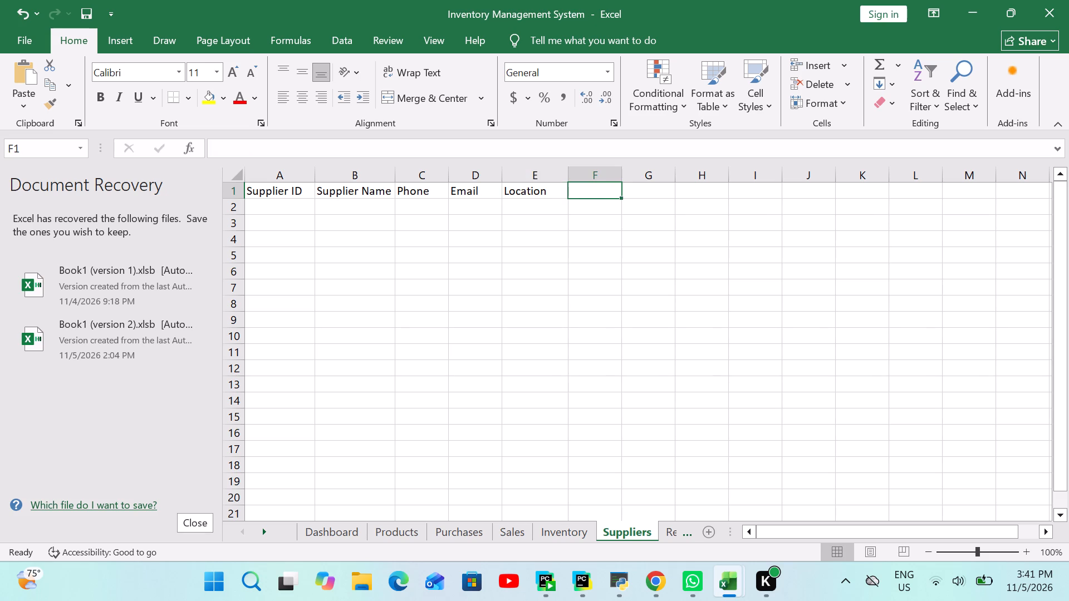
key(p)
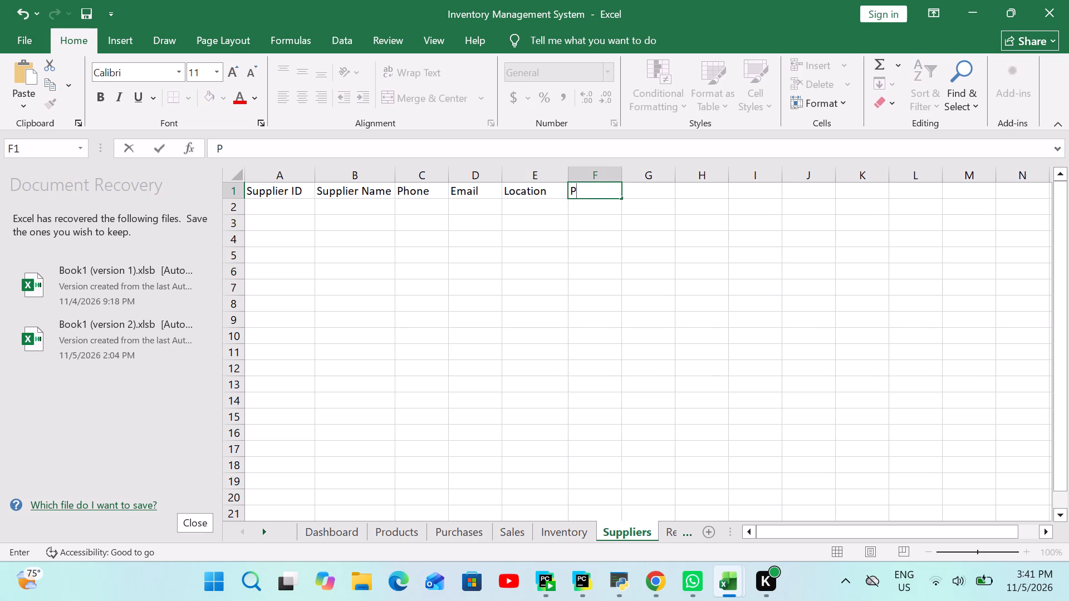
text(roduct)
key(space)
key(s)
text(upplied)
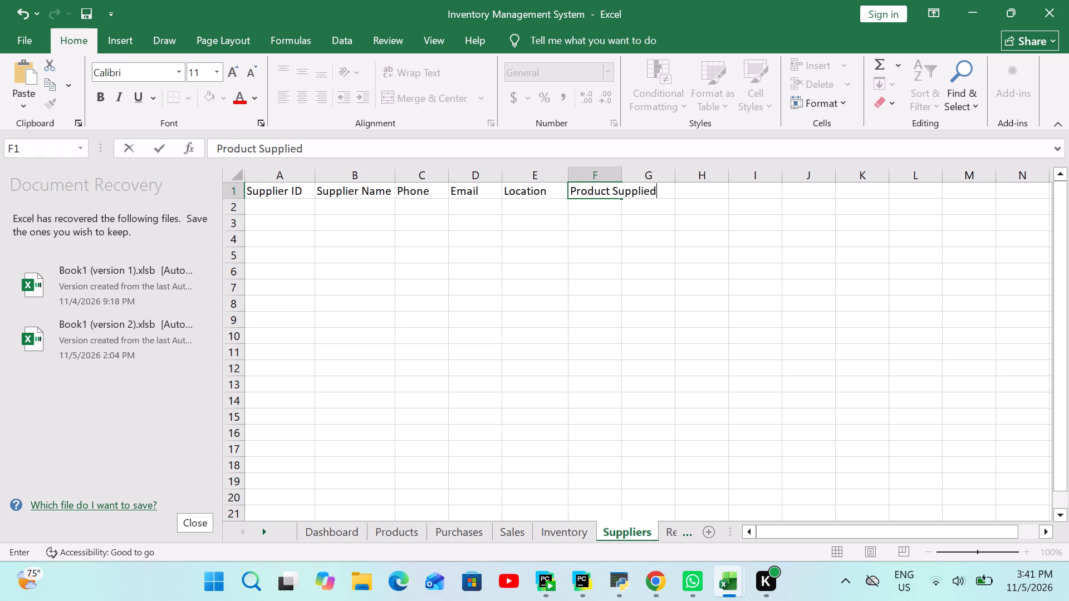
click(623, 179)
drag(623, 179, 664, 175)
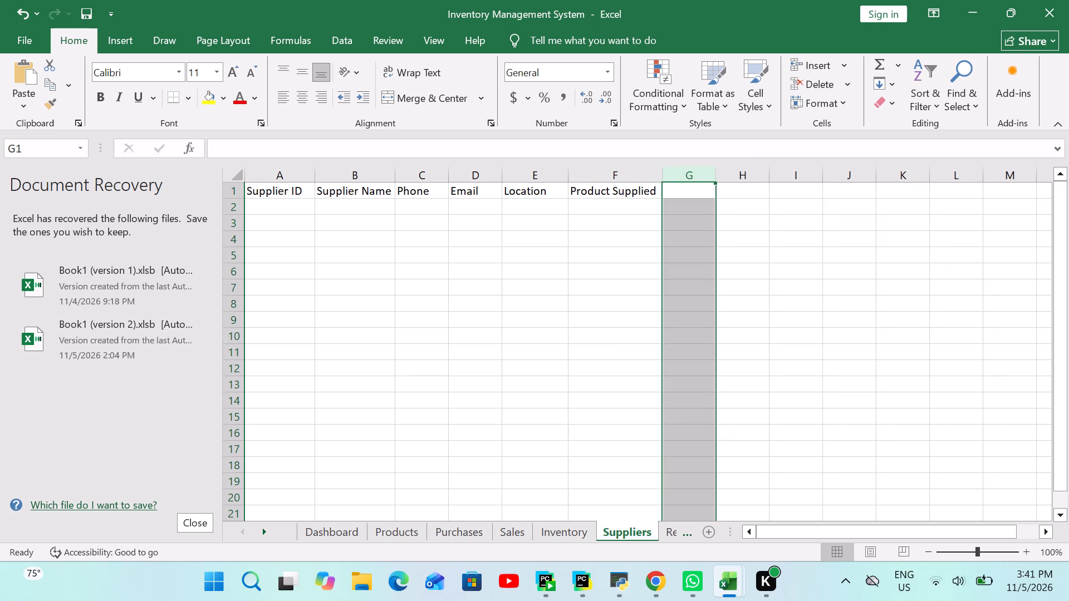
Look through the Reports, Settings and Inventory sheets to check their contents.
click(671, 531)
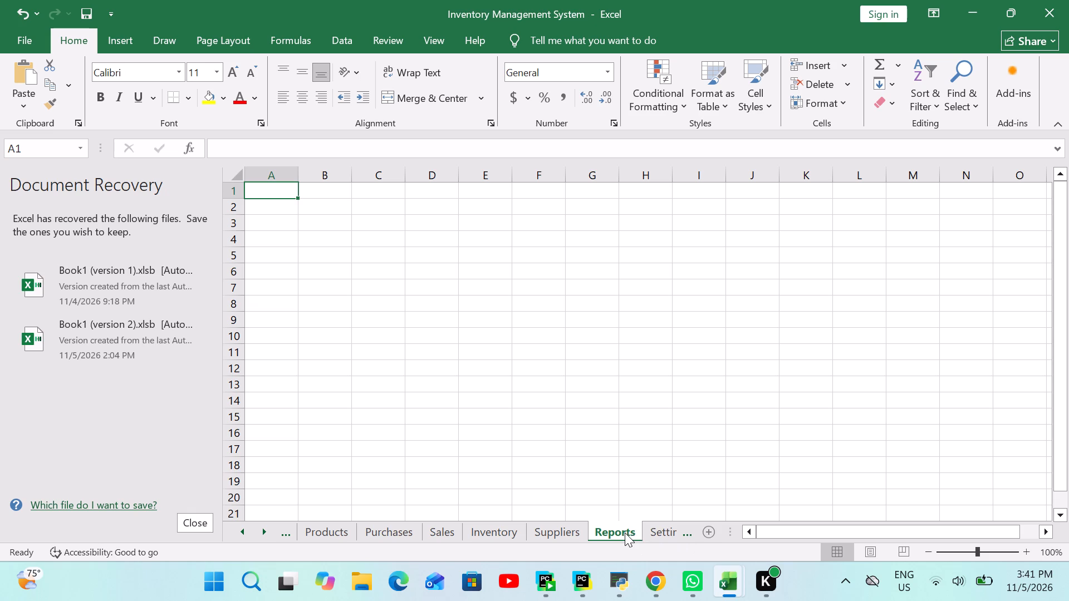
click(658, 530)
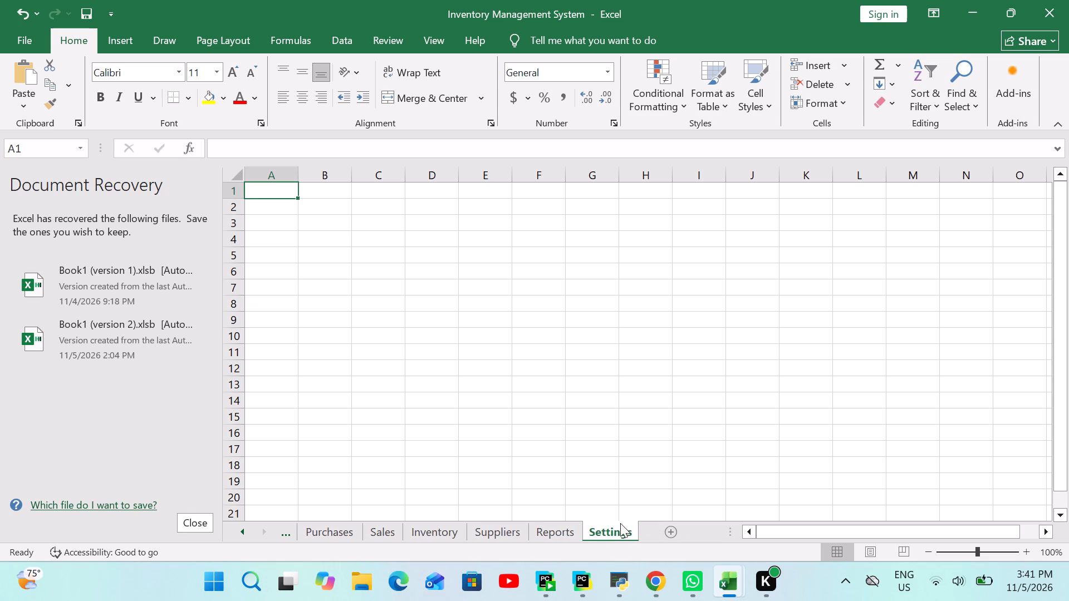
scroll(133, 23, up, 2)
scroll(411, 418, up, 2)
scroll(411, 417, down, 7)
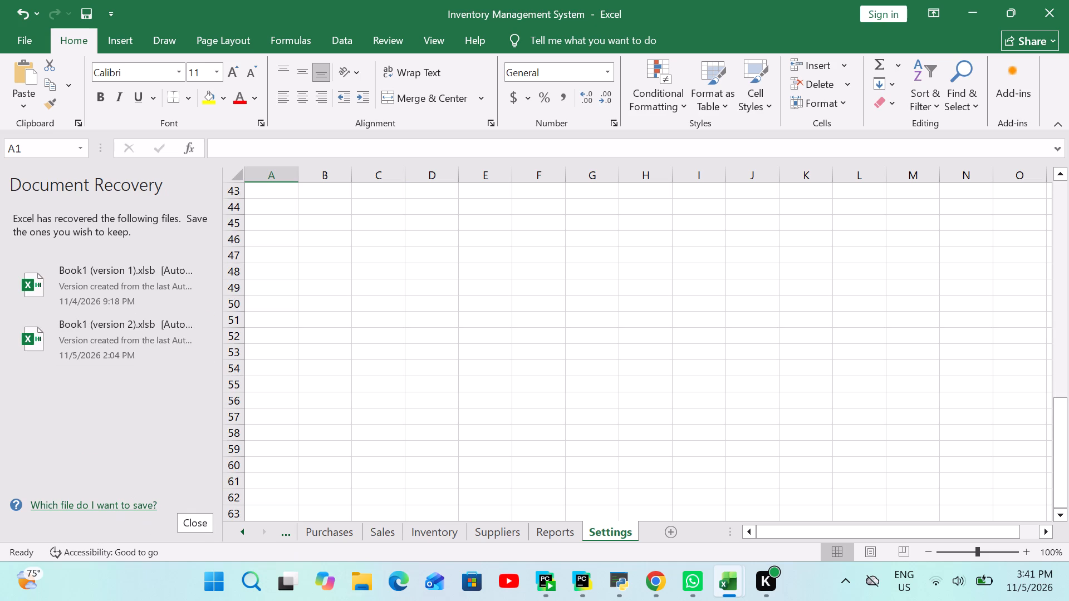
scroll(309, 521, up, 6)
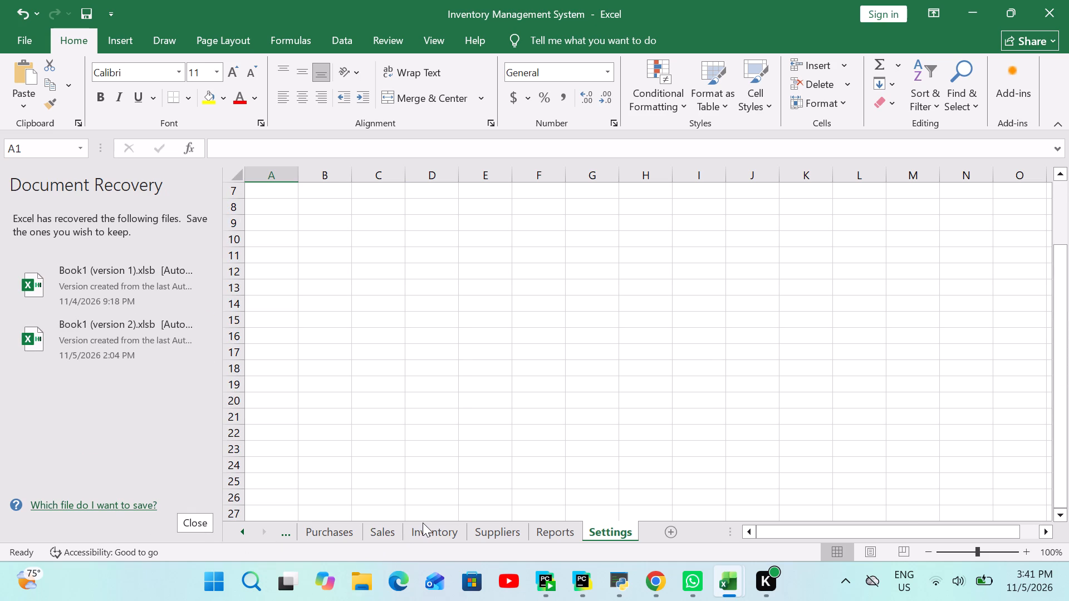
click(423, 523)
scroll(298, 301, up, 3)
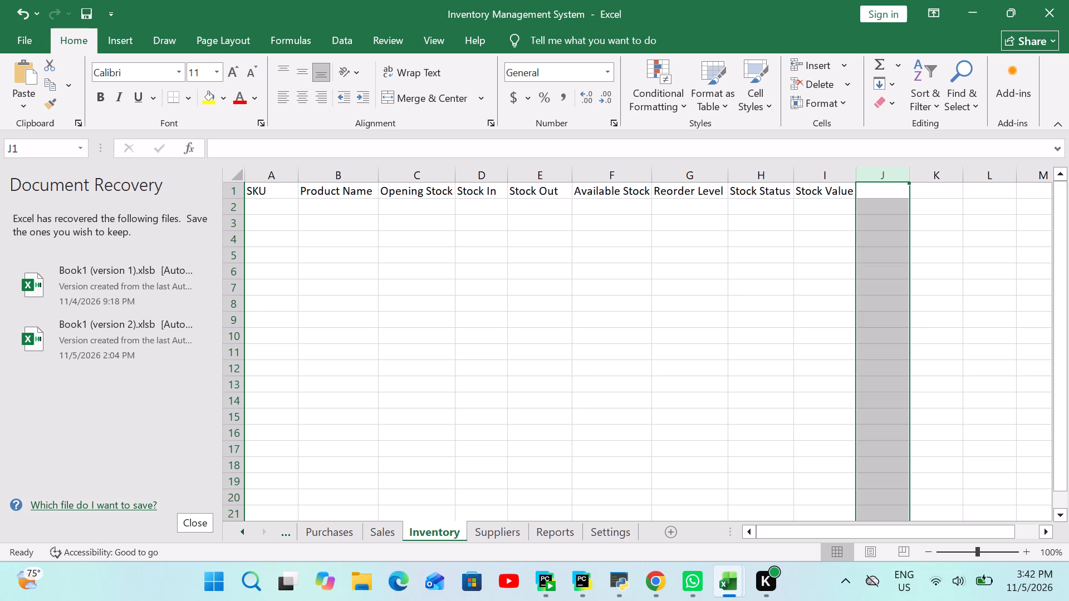
scroll(677, 531, up, 1)
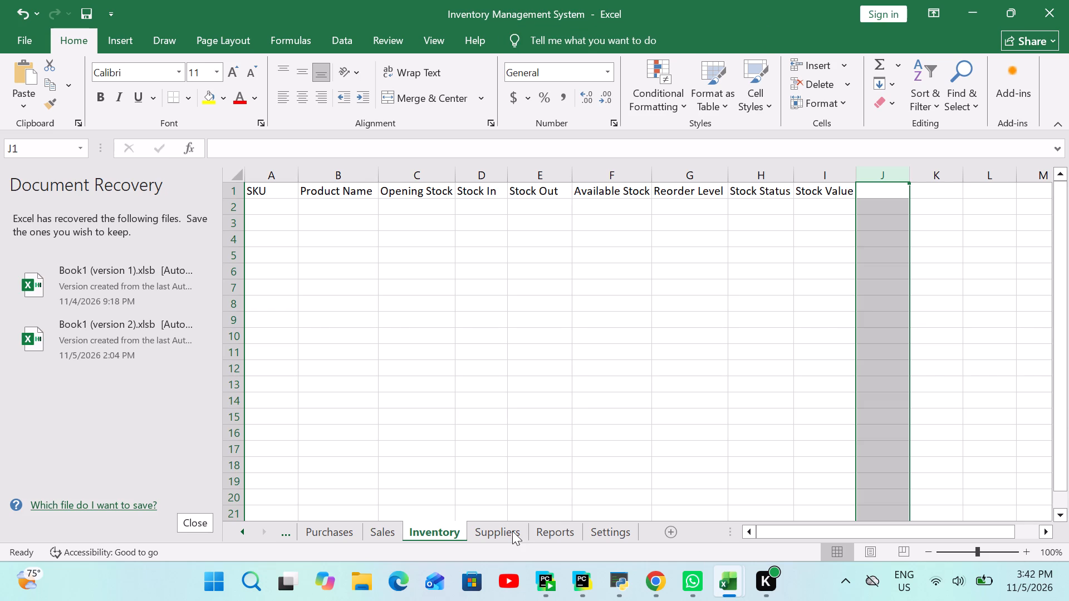
On the Suppliers sheet, enter supplier ID SUP001 in cell A2 and fill the series down to SUP003 in A4.
click(510, 531)
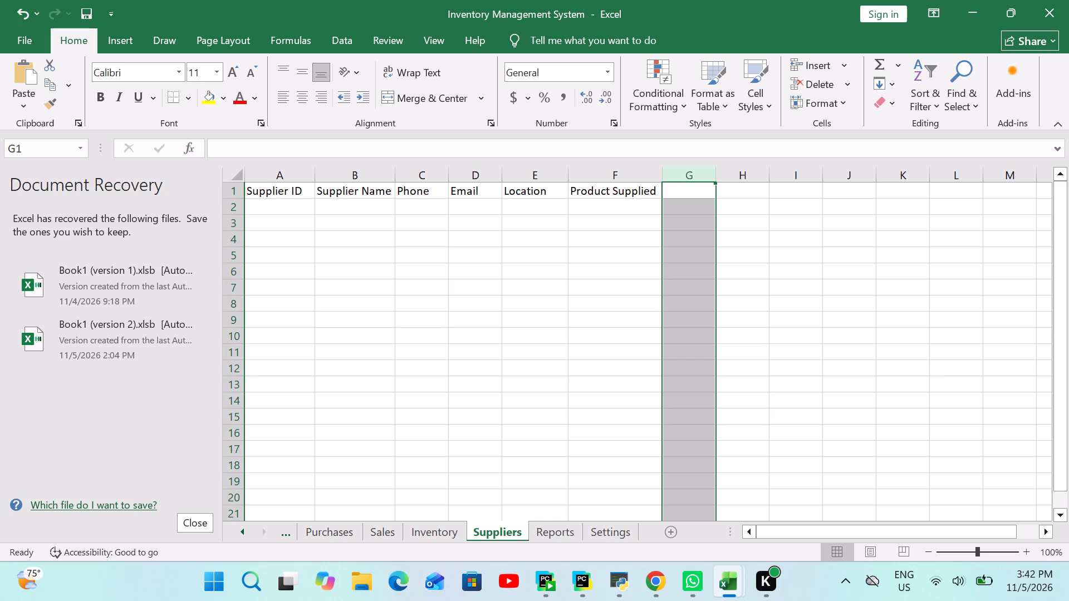
click(277, 213)
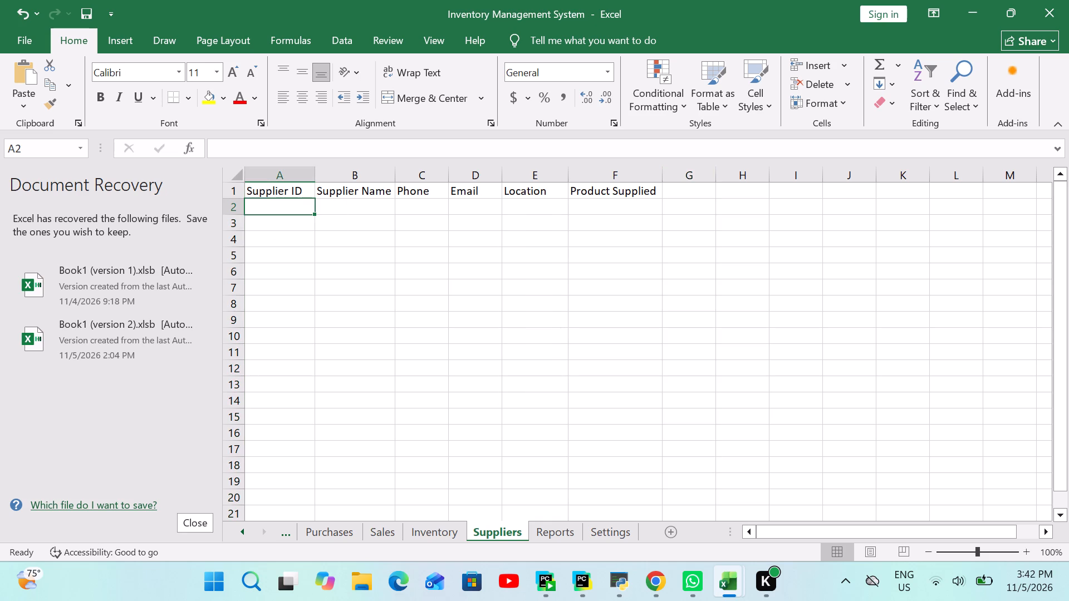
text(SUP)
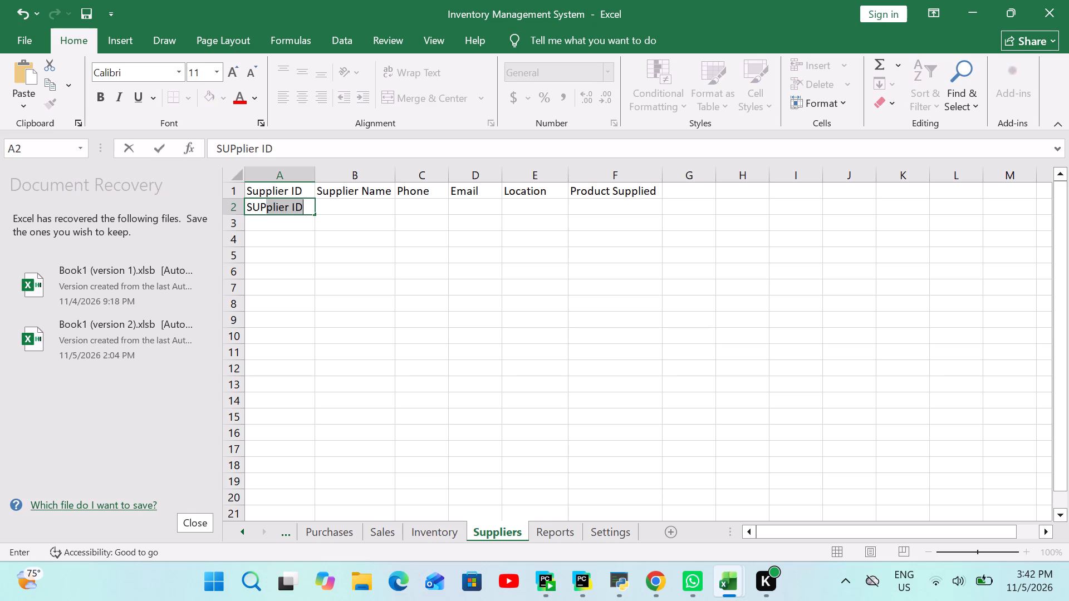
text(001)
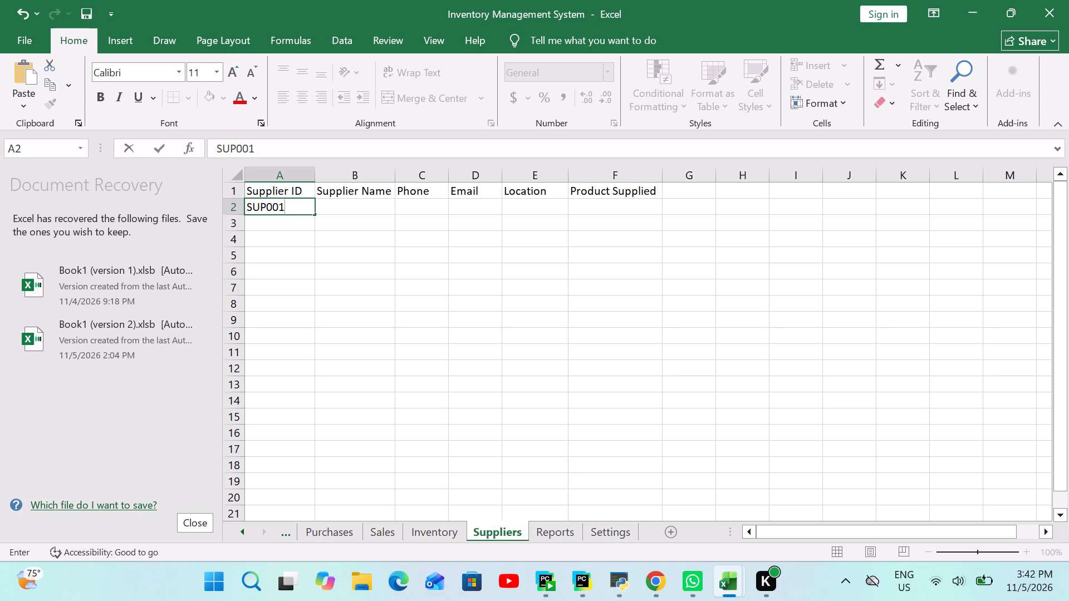
drag(315, 213, 313, 236)
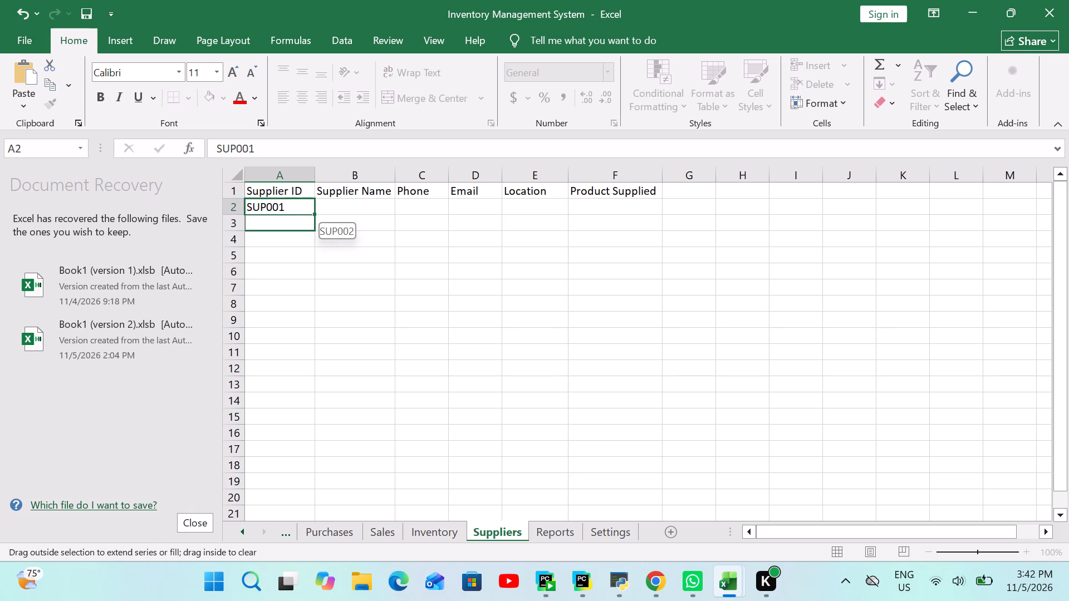
drag(313, 236, 313, 240)
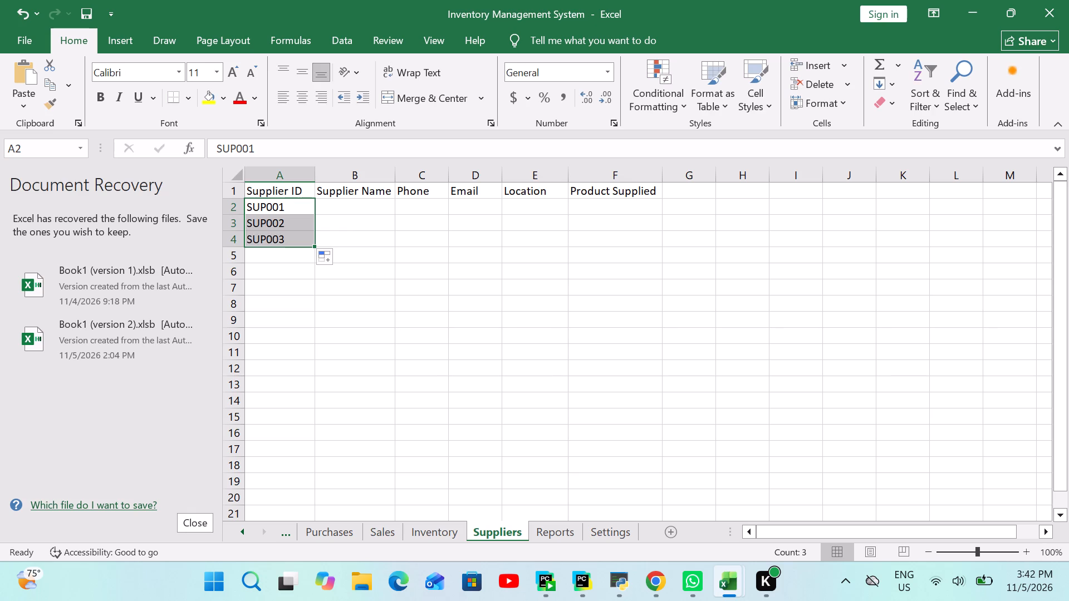
Enter the supplier names Tech Suppliers, Digital Stores and Computer World in cells B2 to B4.
click(370, 201)
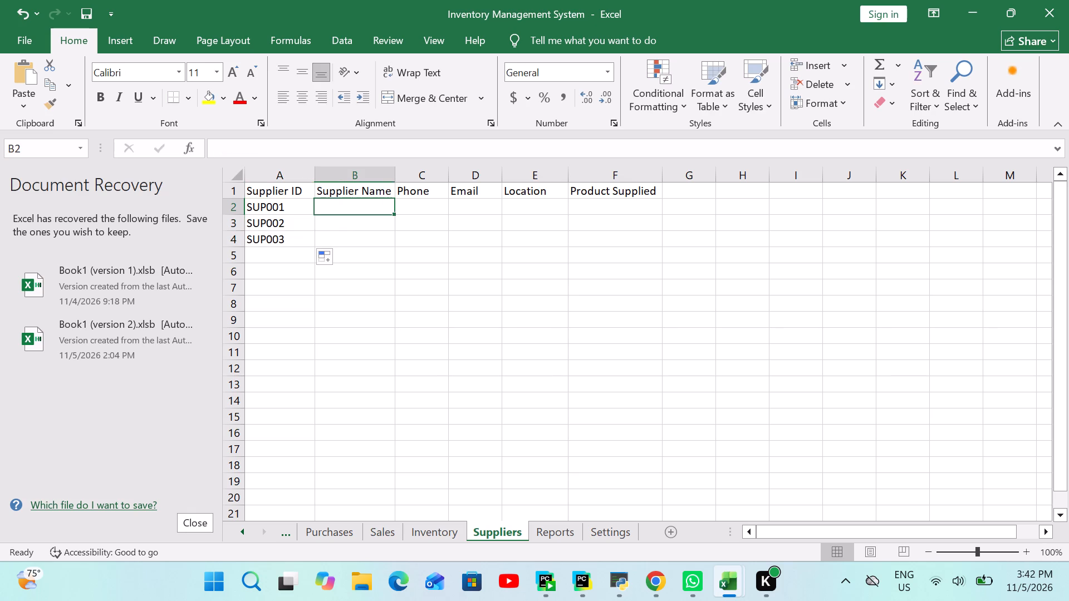
key(t)
text(ec)
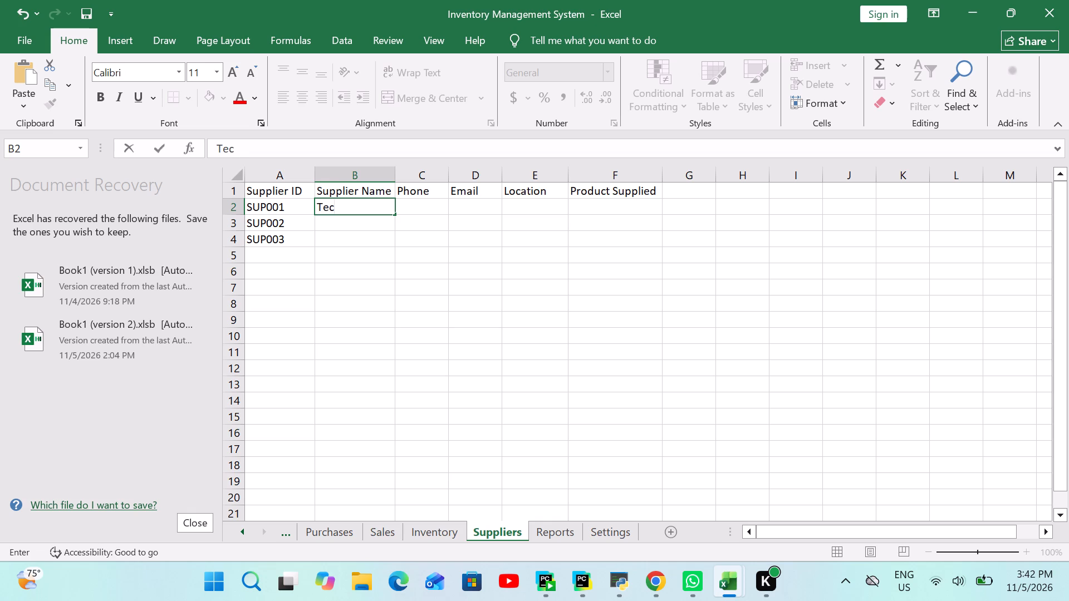
text(h)
key(space)
text(uppliers)
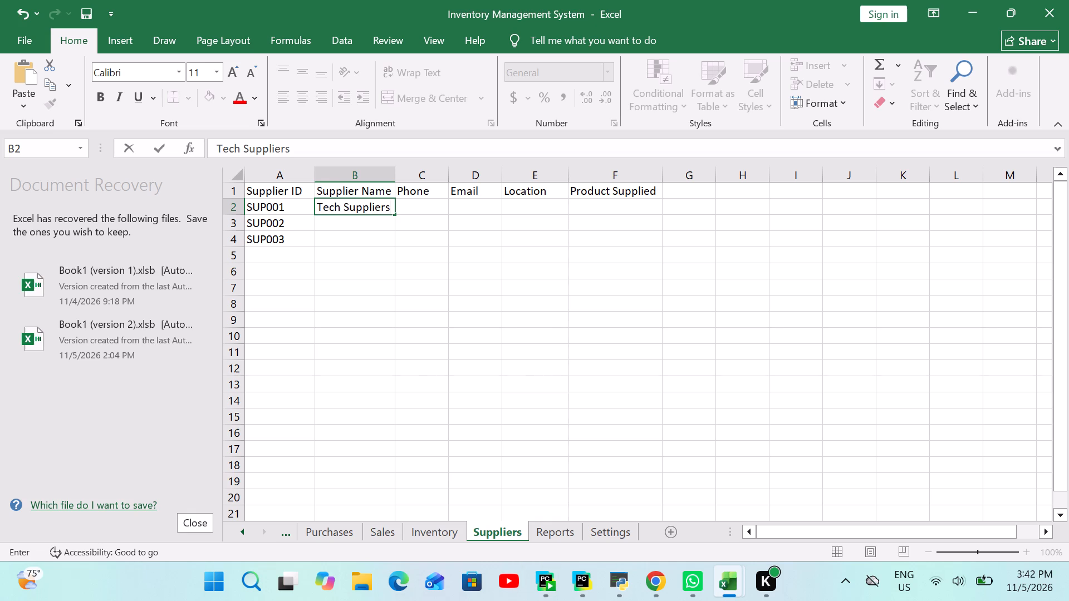
click(387, 223)
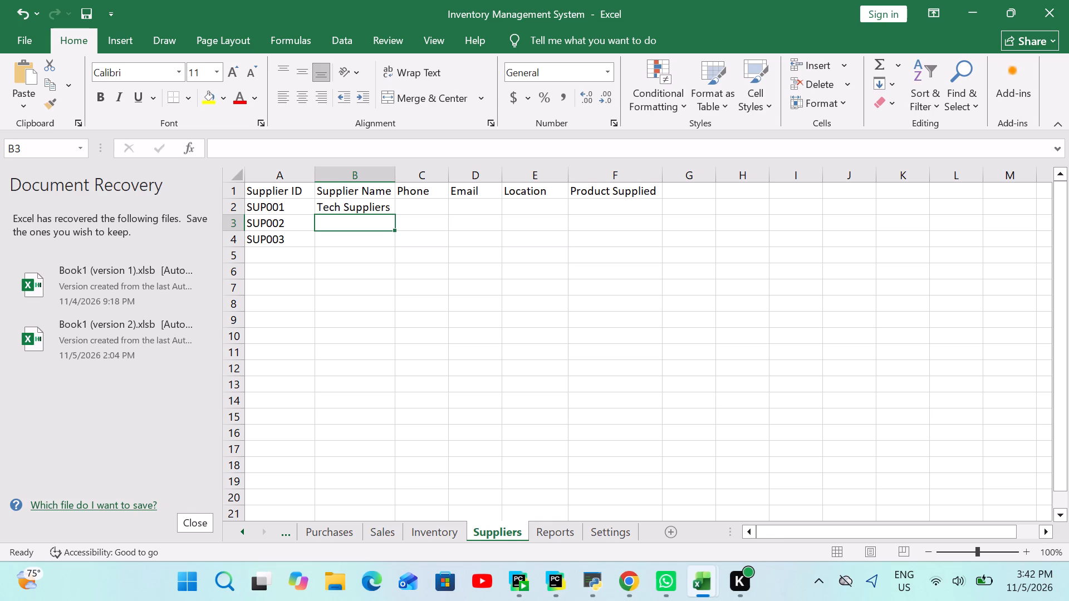
key(d)
text(igital)
key(space)
key(s)
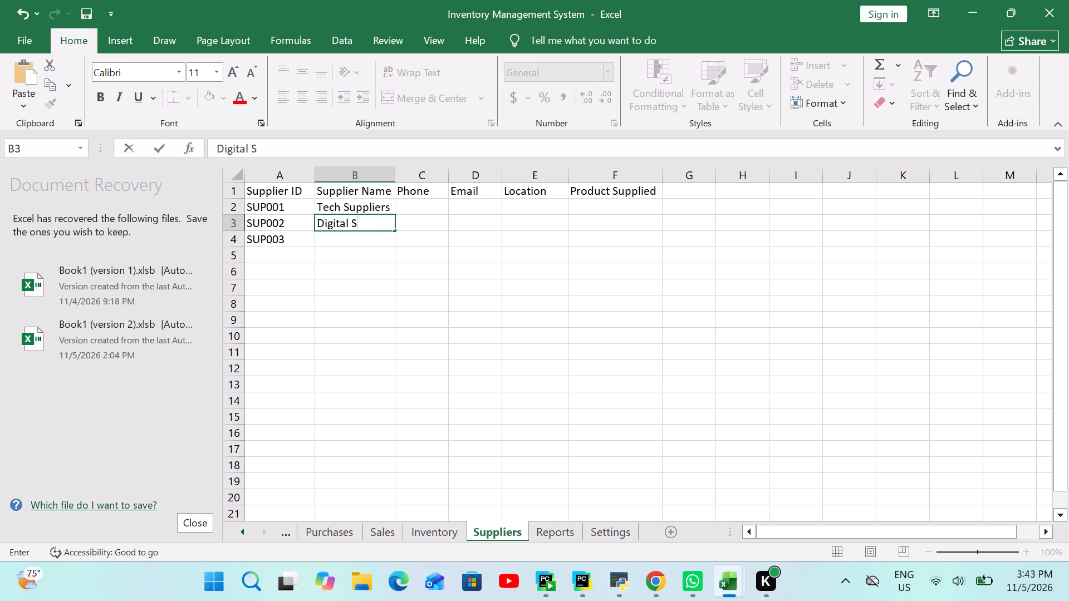
text(tores)
click(365, 240)
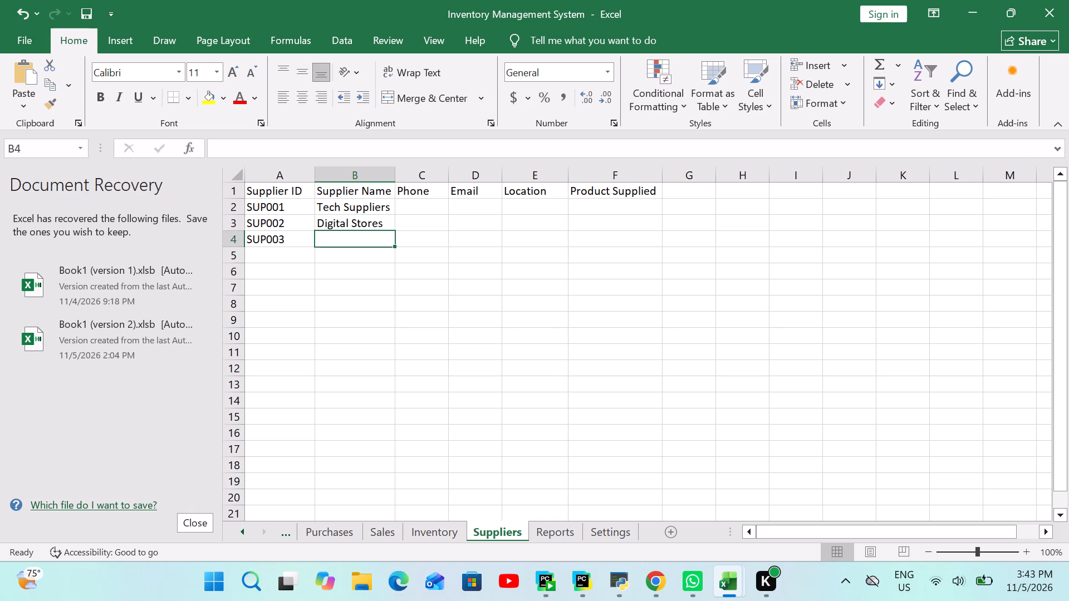
key(c)
text(omputer)
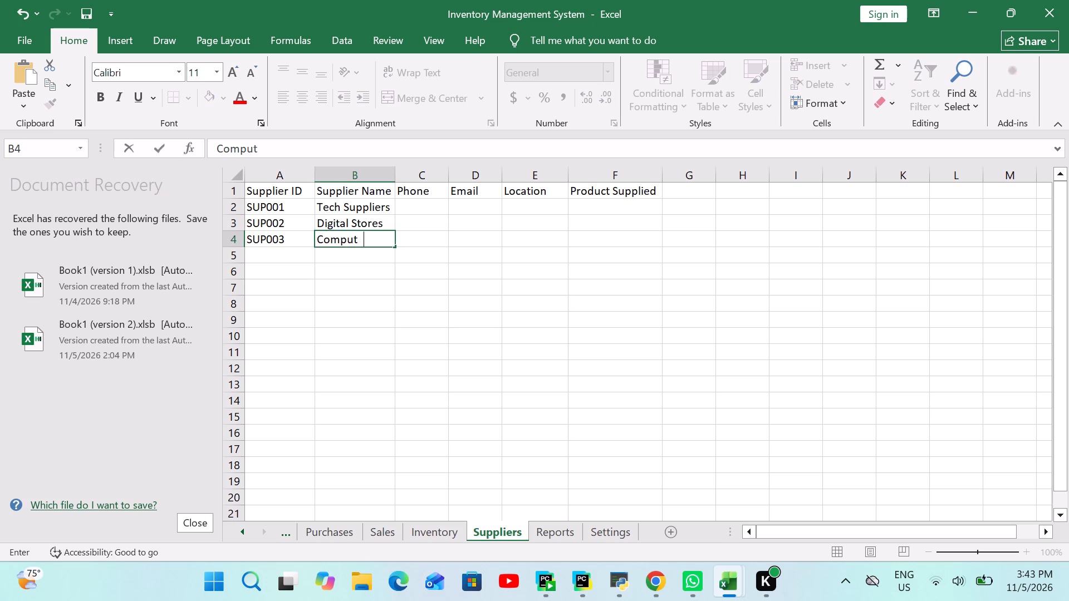
key(space)
key(w)
text(orld)
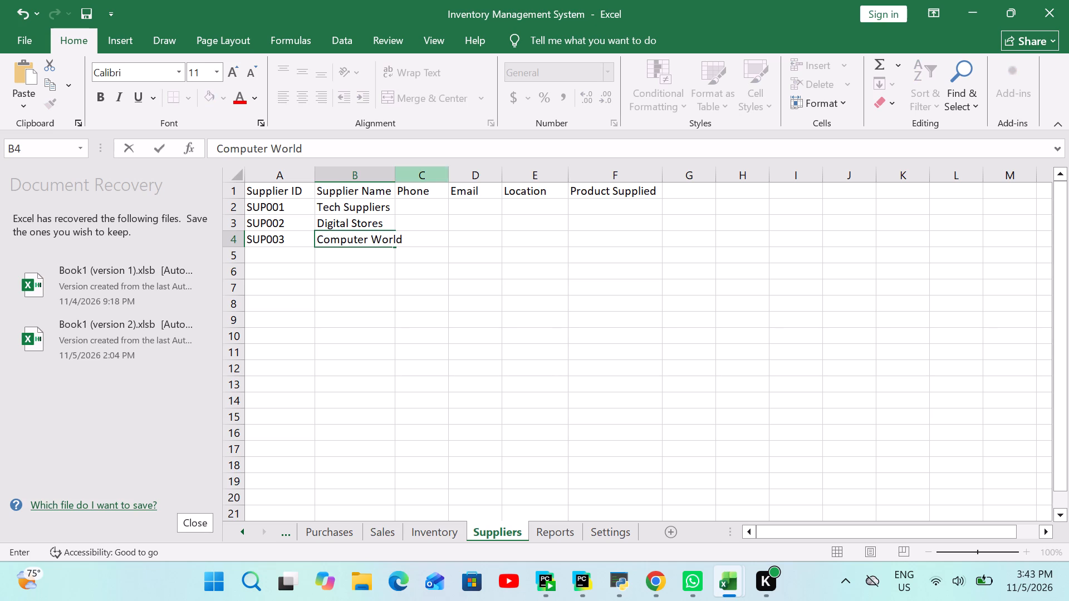
Widen column B of the Suppliers sheet slightly to fit the longest supplier name.
drag(396, 184, 401, 183)
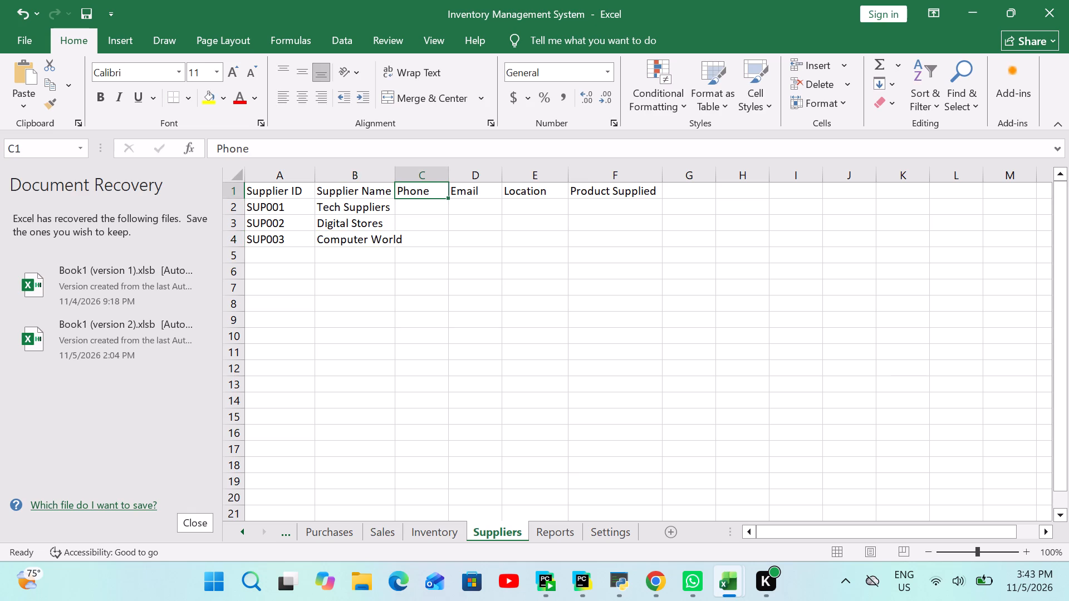
drag(396, 179, 404, 180)
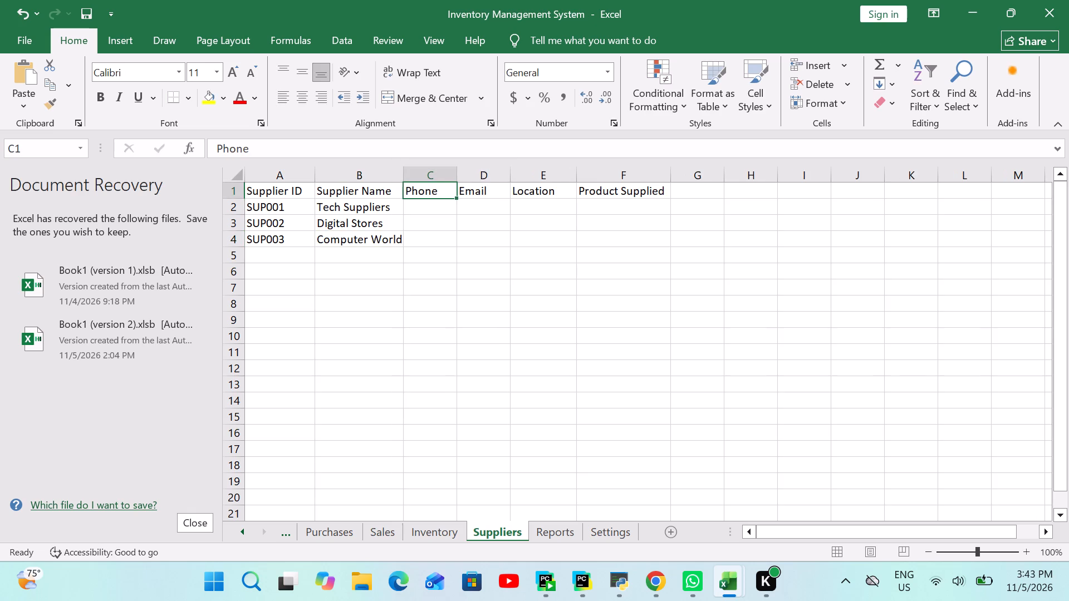
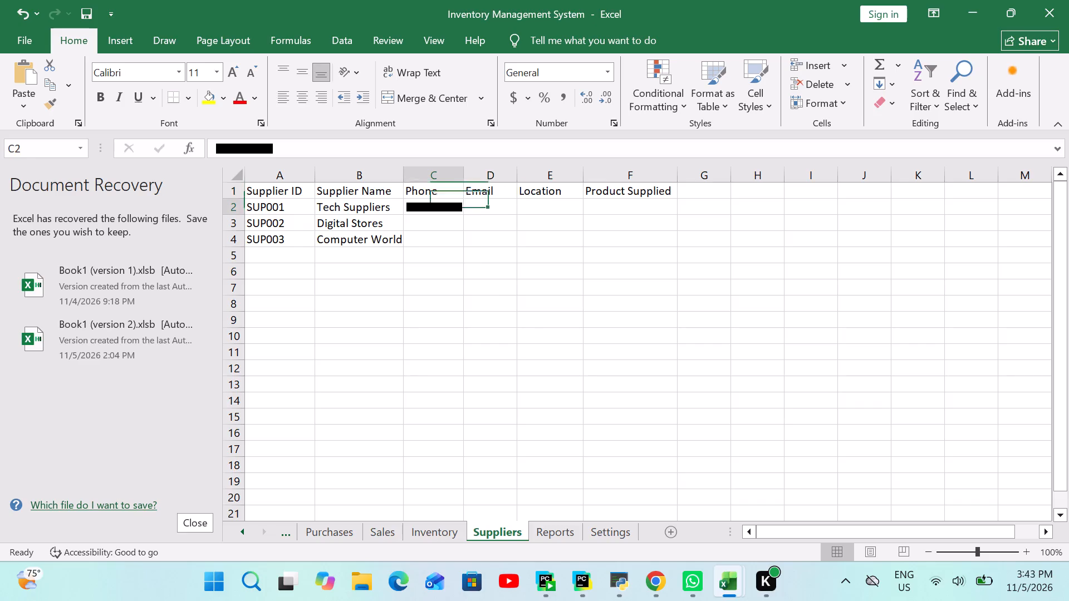
Widen the Phone column of the Suppliers sheet slightly to give the supplier's phone number more room.
click(465, 183)
drag(463, 179, 479, 178)
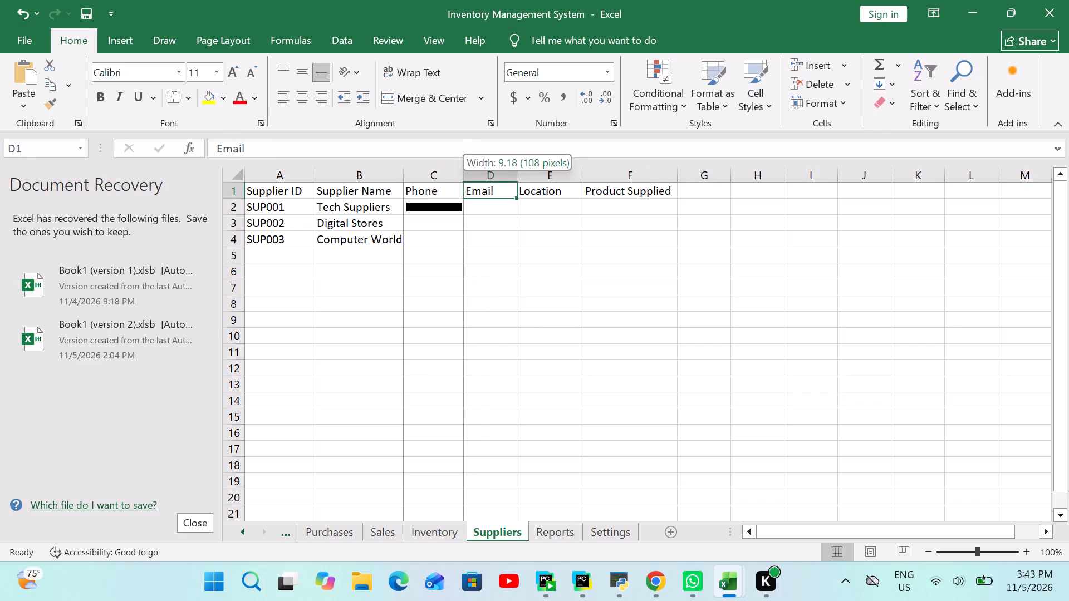
drag(479, 178, 470, 178)
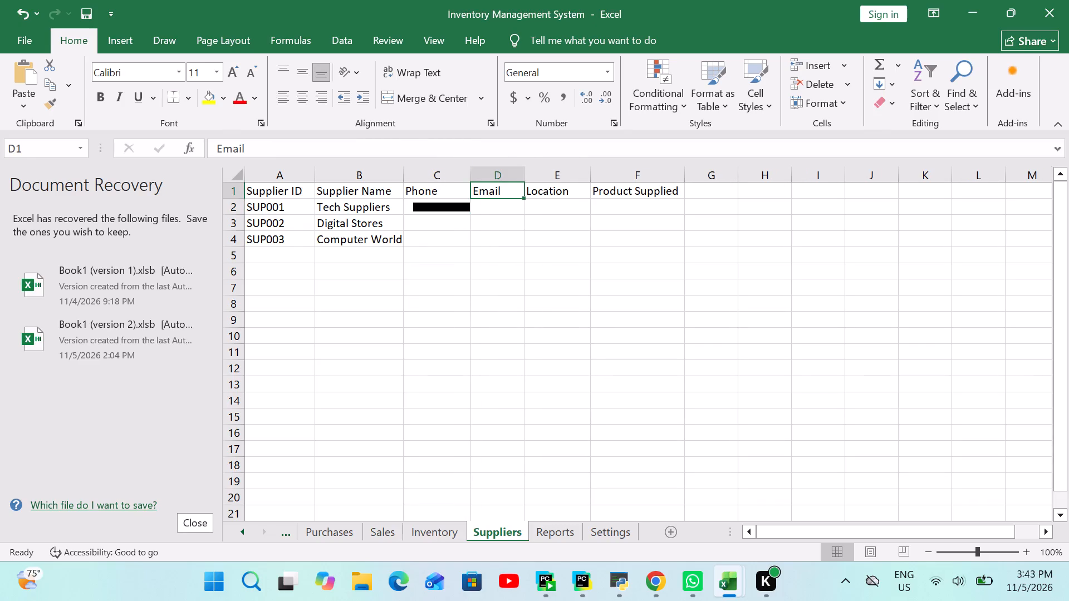
click(406, 206)
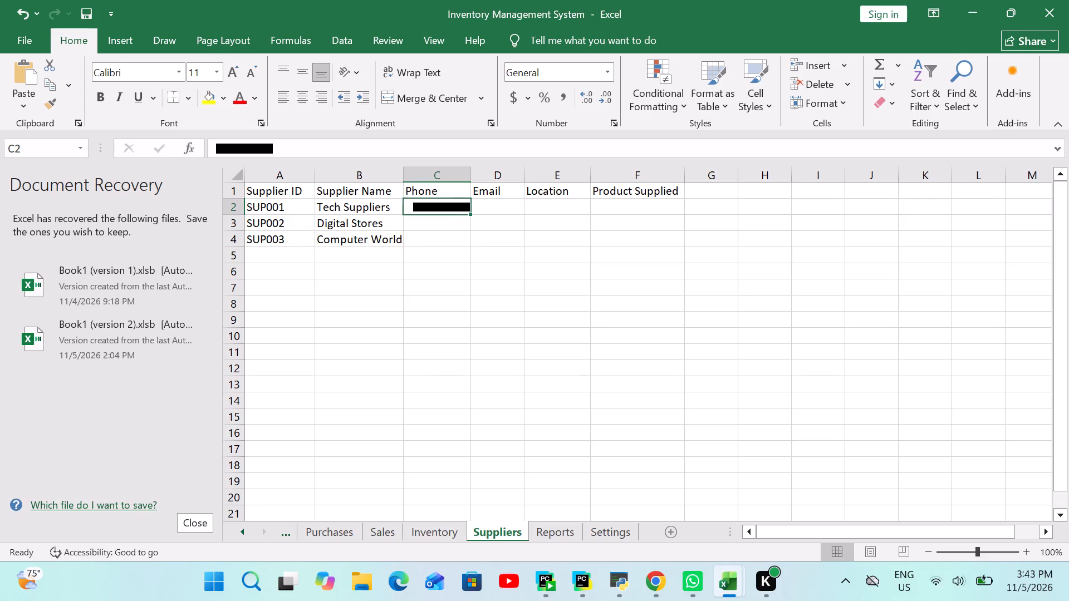
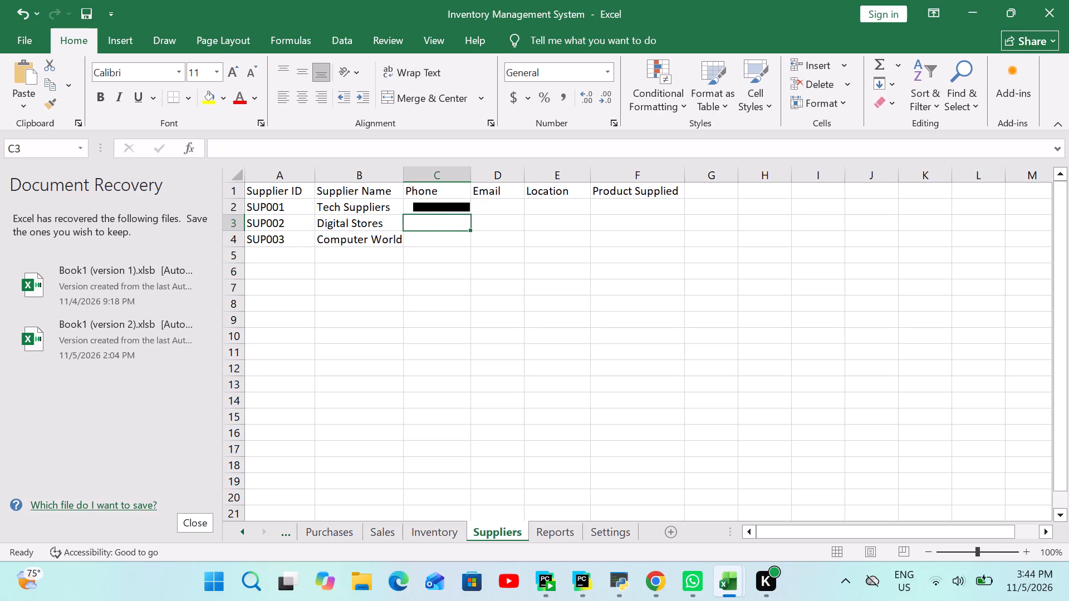
Enter the phone numbers for Digital Stores and Computer World in the Phone column of the Suppliers sheet.
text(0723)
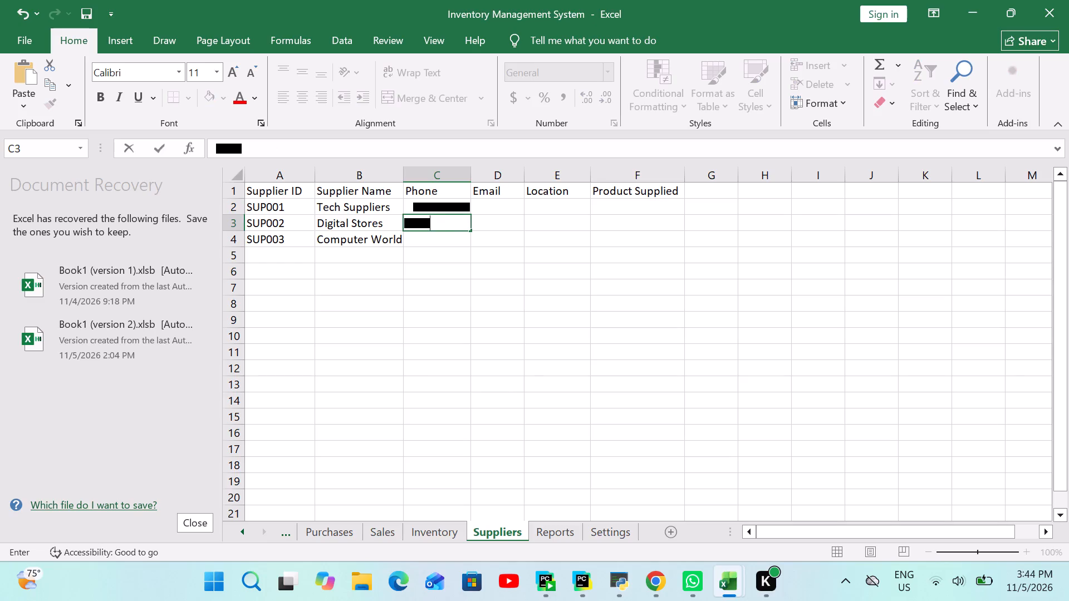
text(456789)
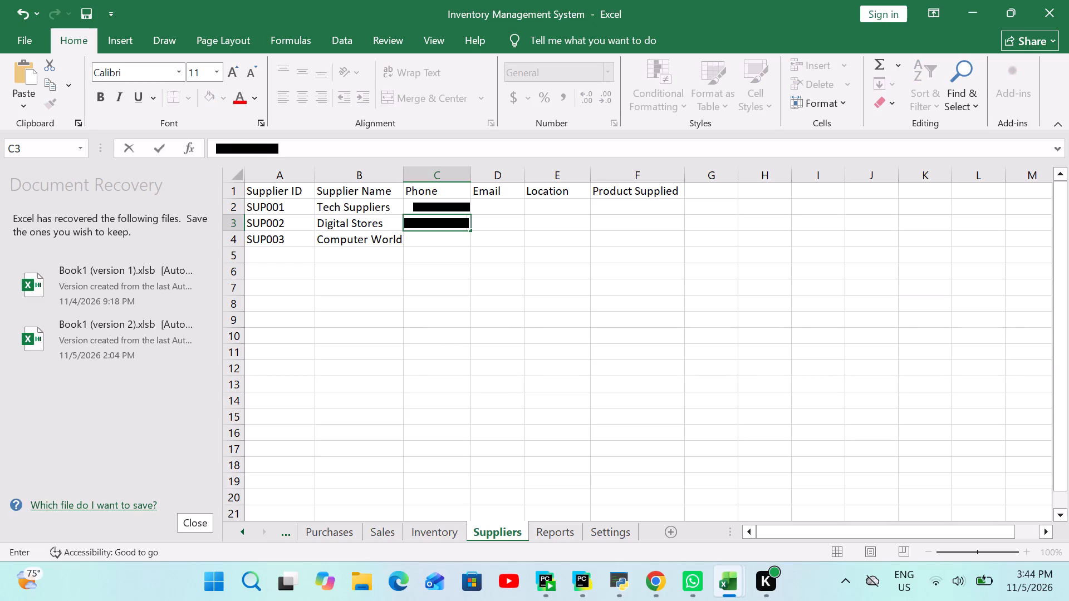
click(421, 239)
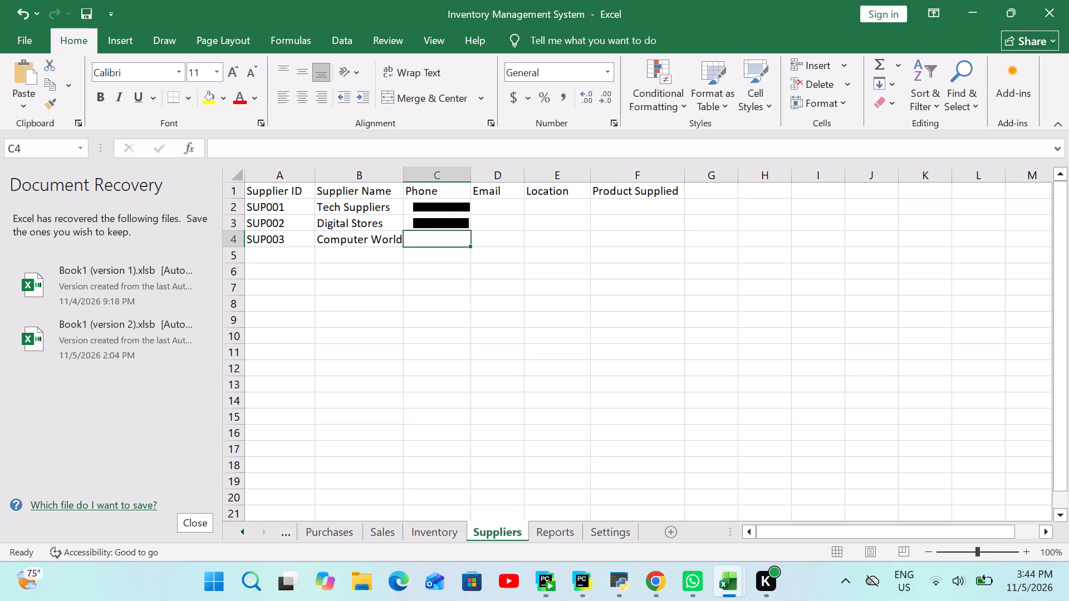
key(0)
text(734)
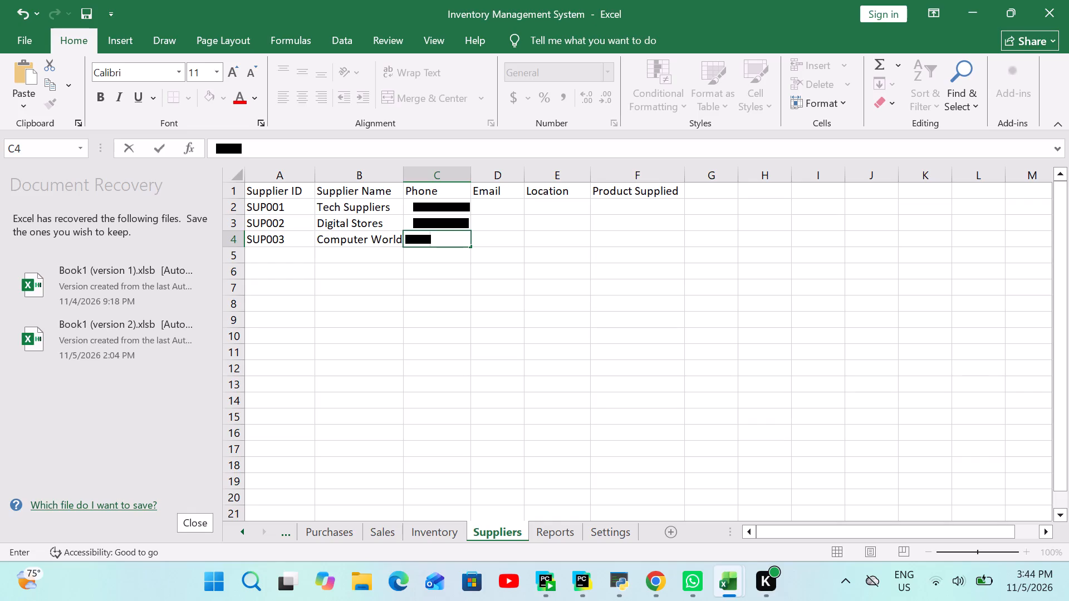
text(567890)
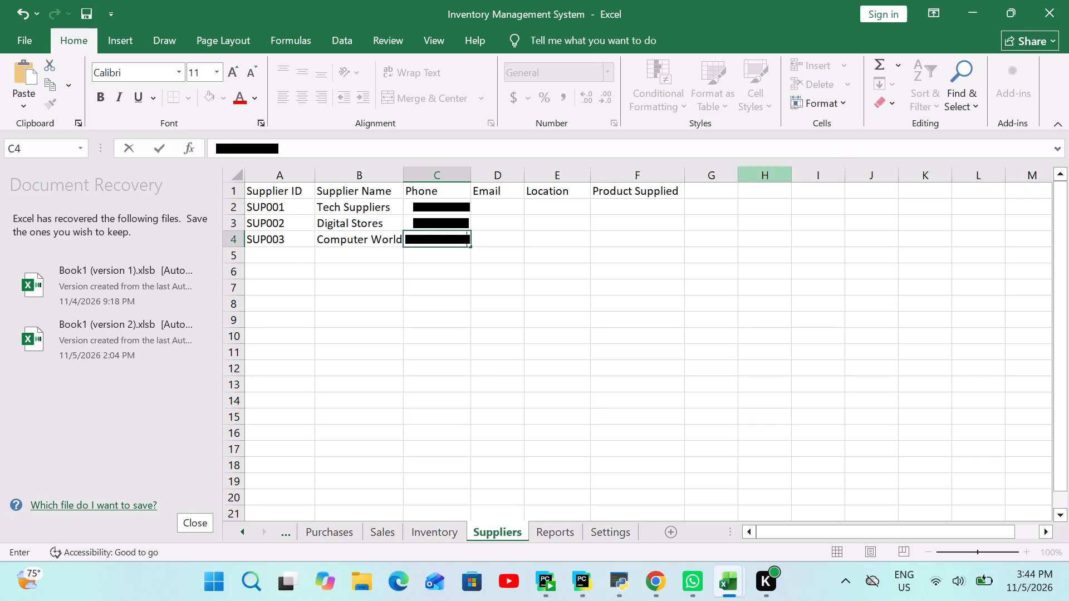
drag(519, 210, 512, 212)
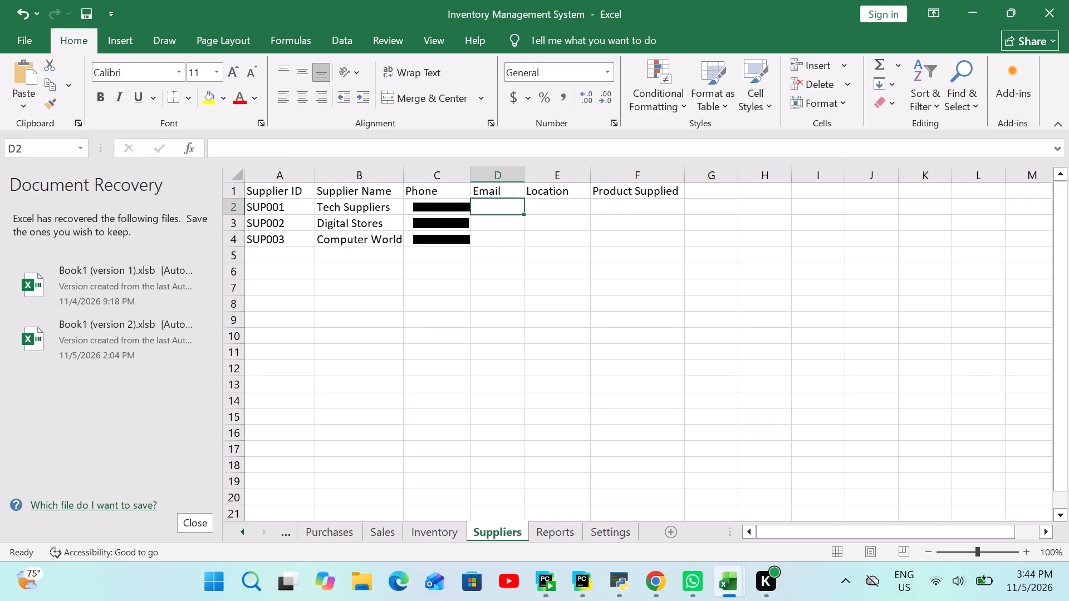
Widen the Email column of the Suppliers sheet moderately to make room for the email addresses.
drag(523, 182, 574, 183)
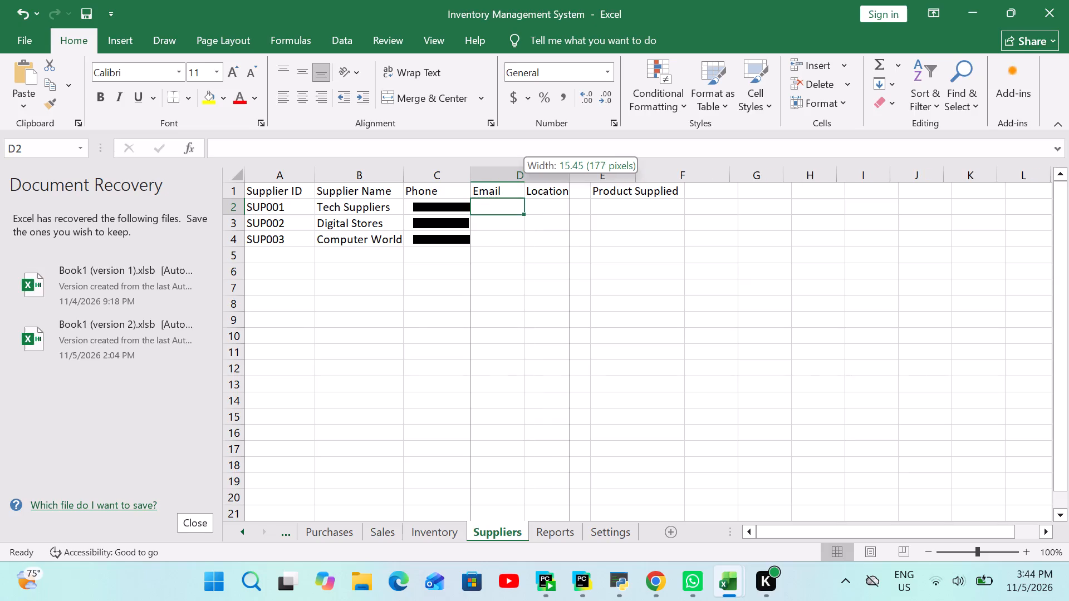
drag(574, 183, 546, 188)
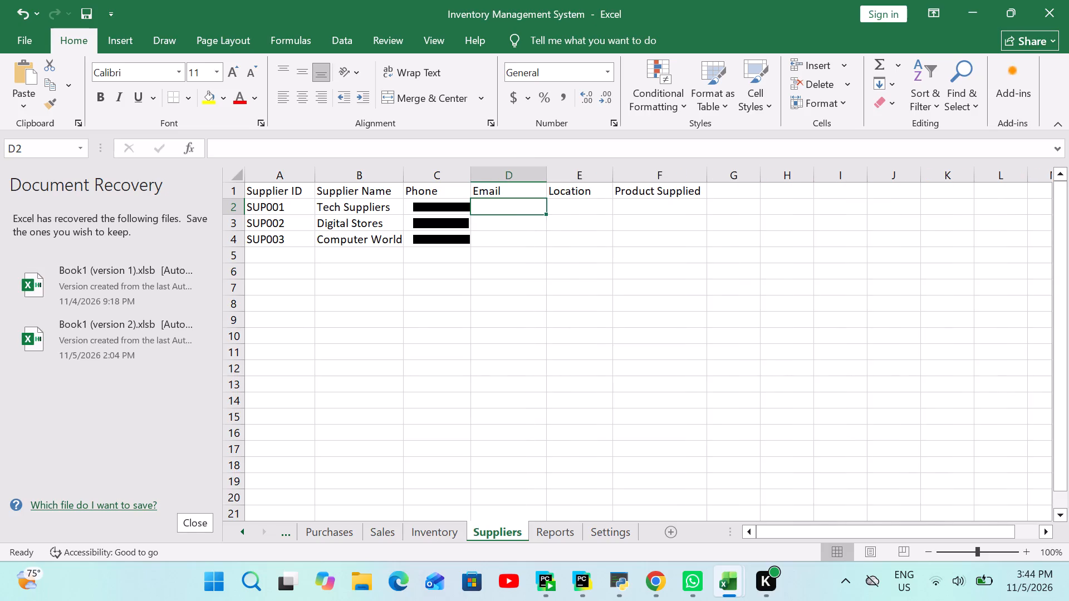
click(497, 205)
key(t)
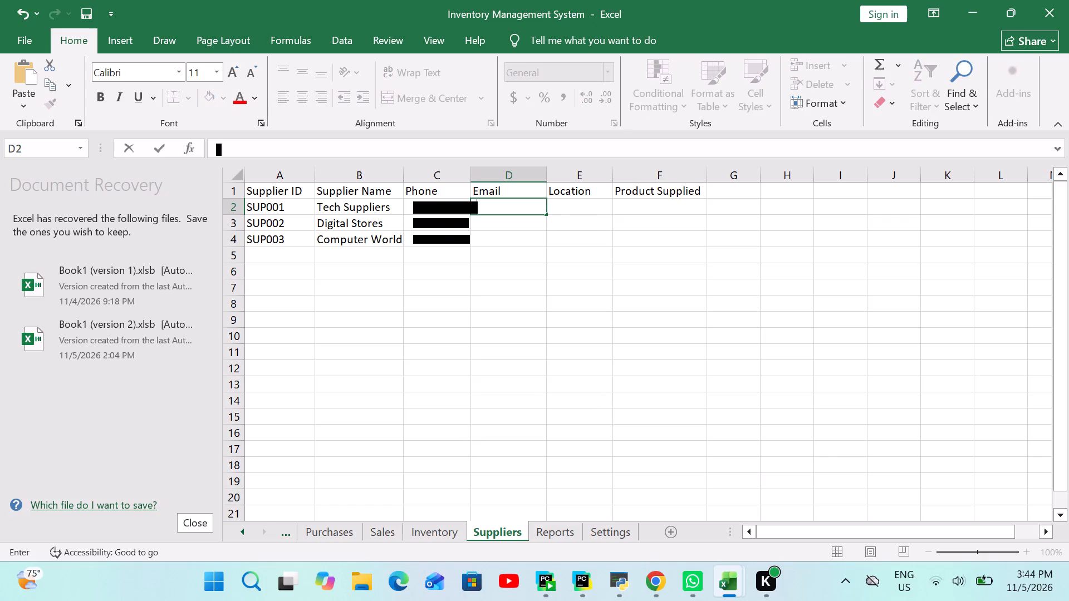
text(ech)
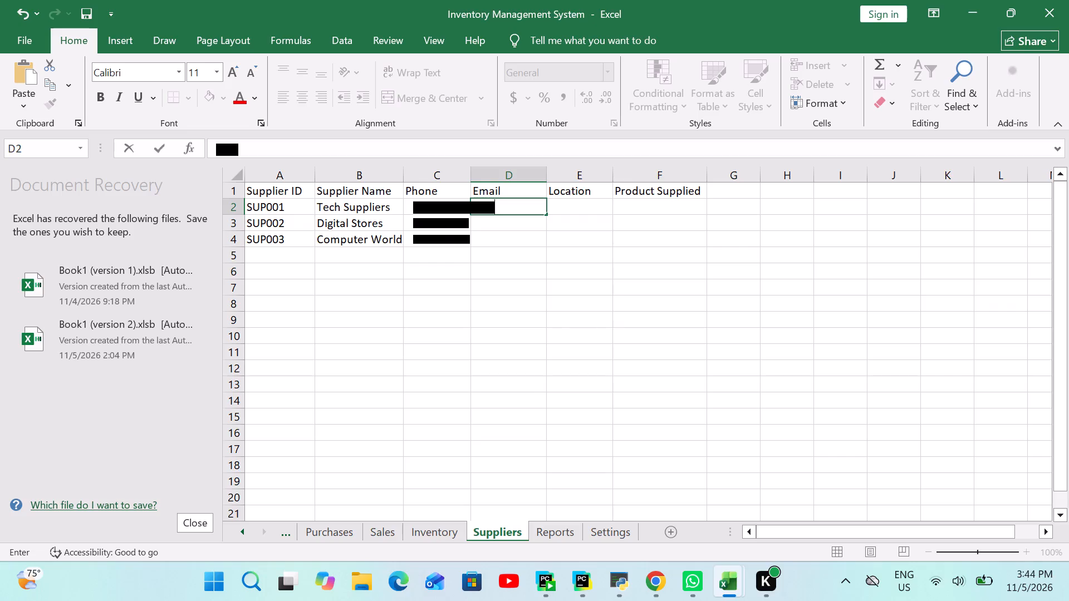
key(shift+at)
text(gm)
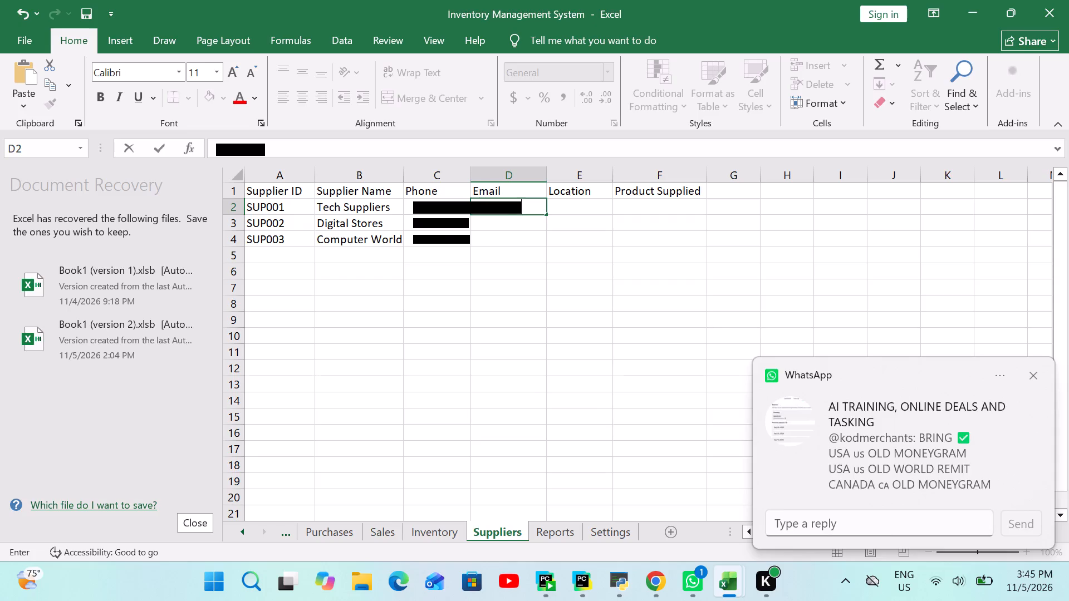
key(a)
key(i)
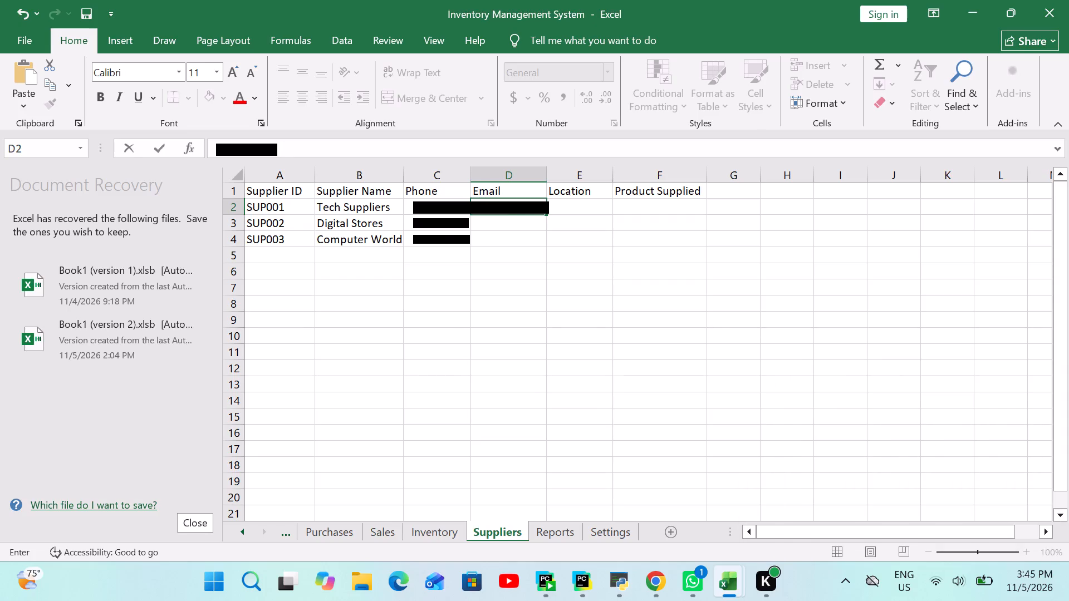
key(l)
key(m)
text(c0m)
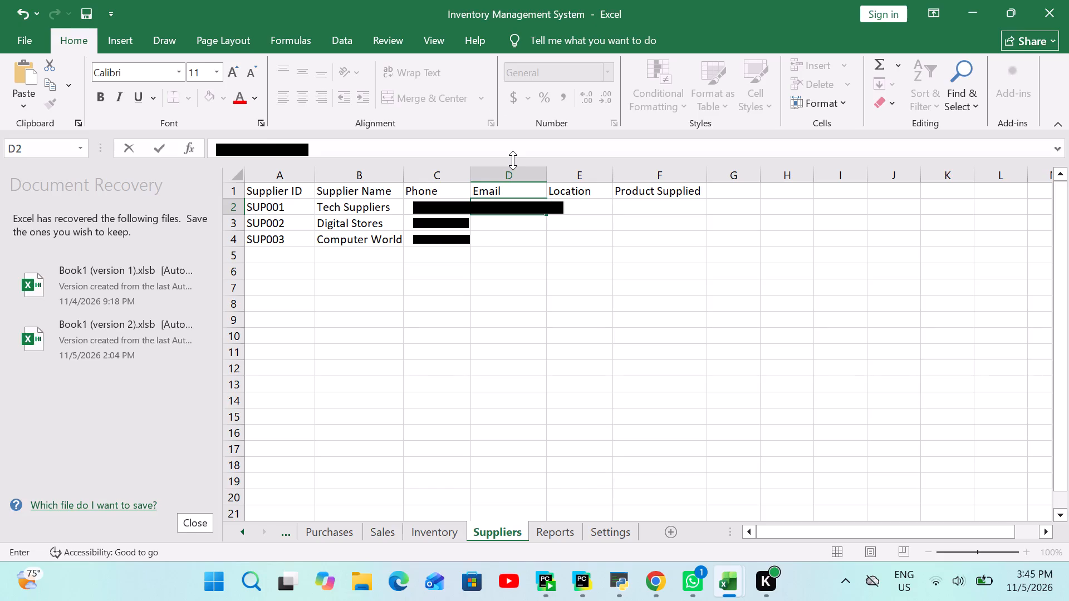
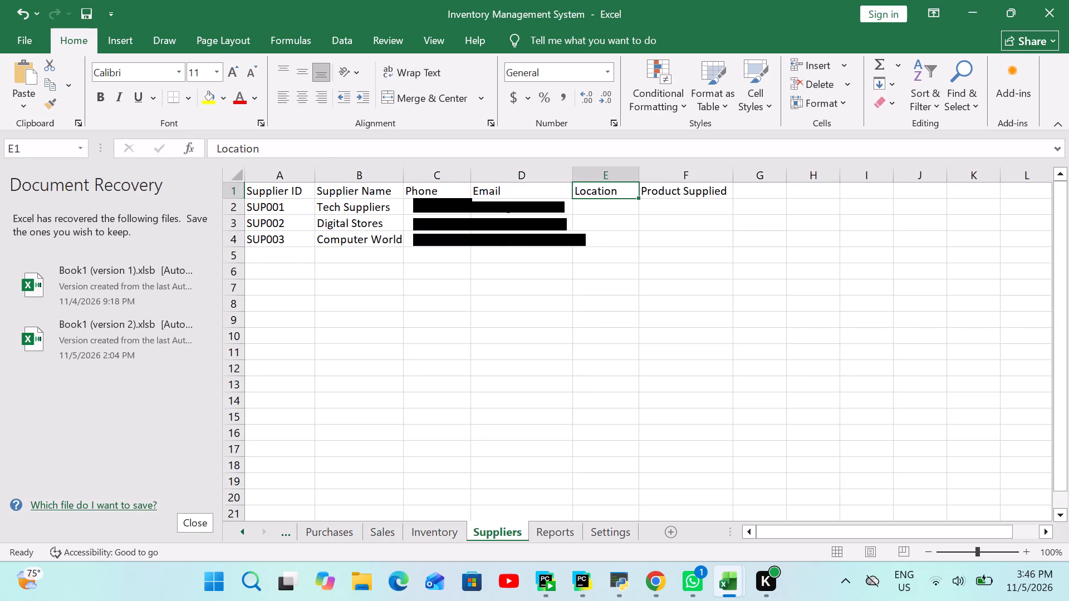
Widen the Email column of the Suppliers sheet slightly further so the email addresses fit.
drag(570, 176, 591, 176)
Fill the Location column with Nairobi for Tech Suppliers and Digital Stores, and Kiambu for Computer World.
click(605, 204)
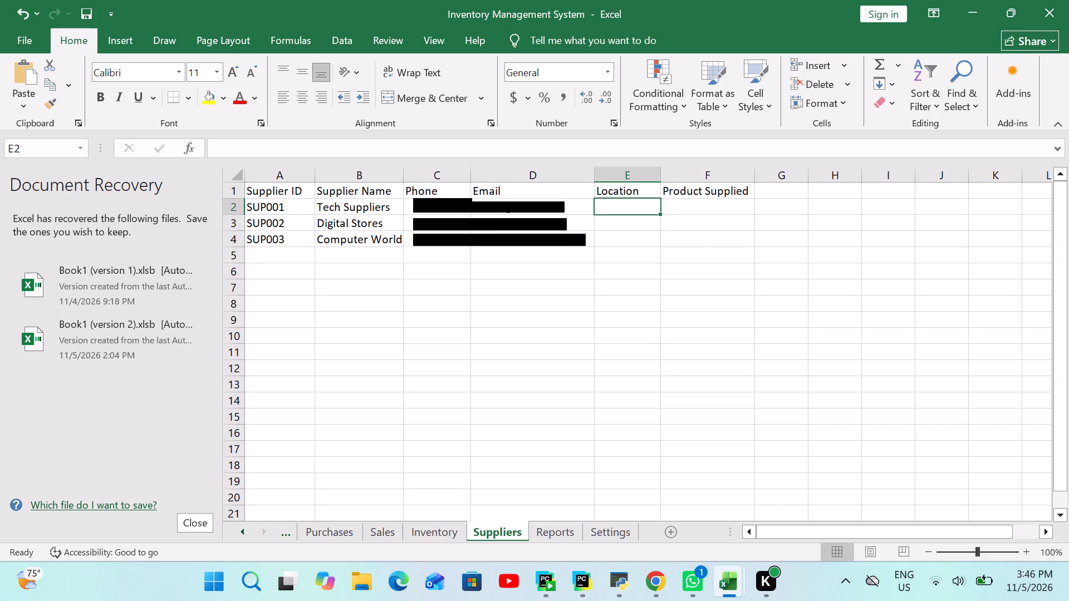
key(n)
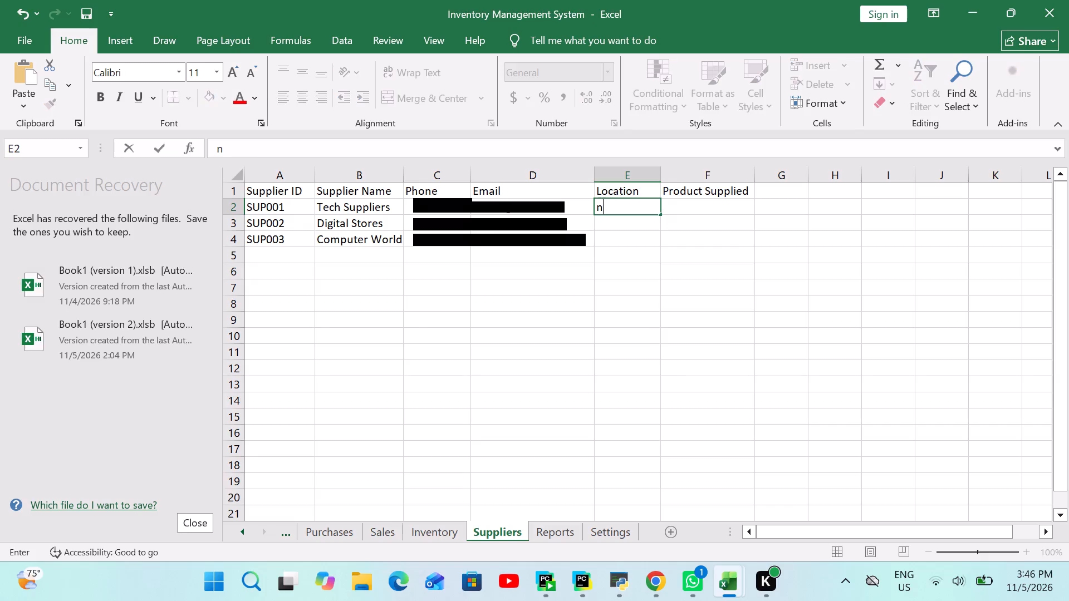
key(BackSpace)
key(n)
text(airobi)
drag(662, 210, 652, 221)
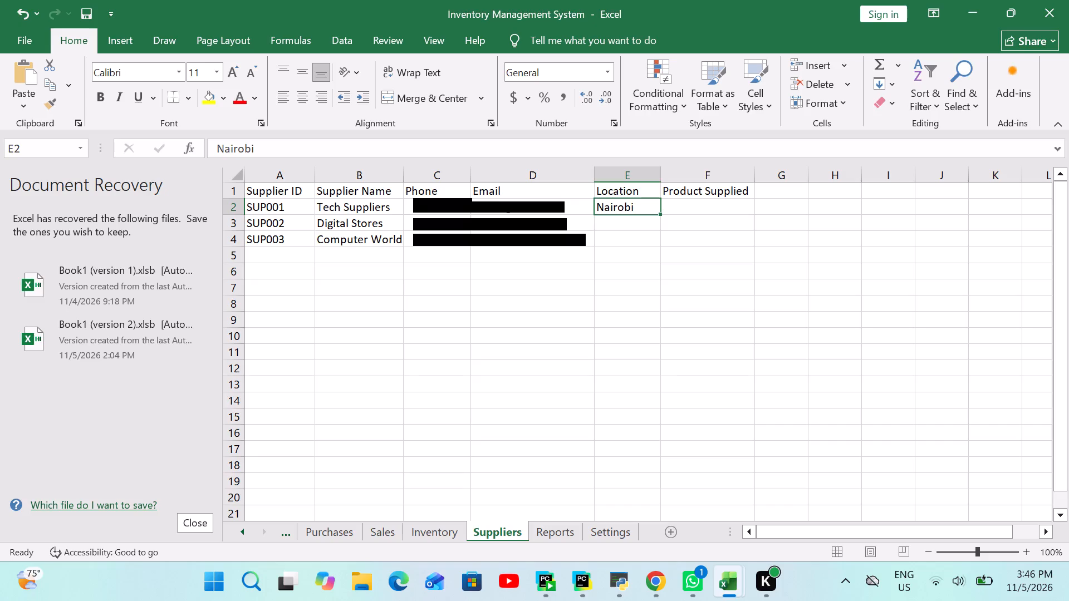
drag(658, 213, 658, 225)
click(635, 243)
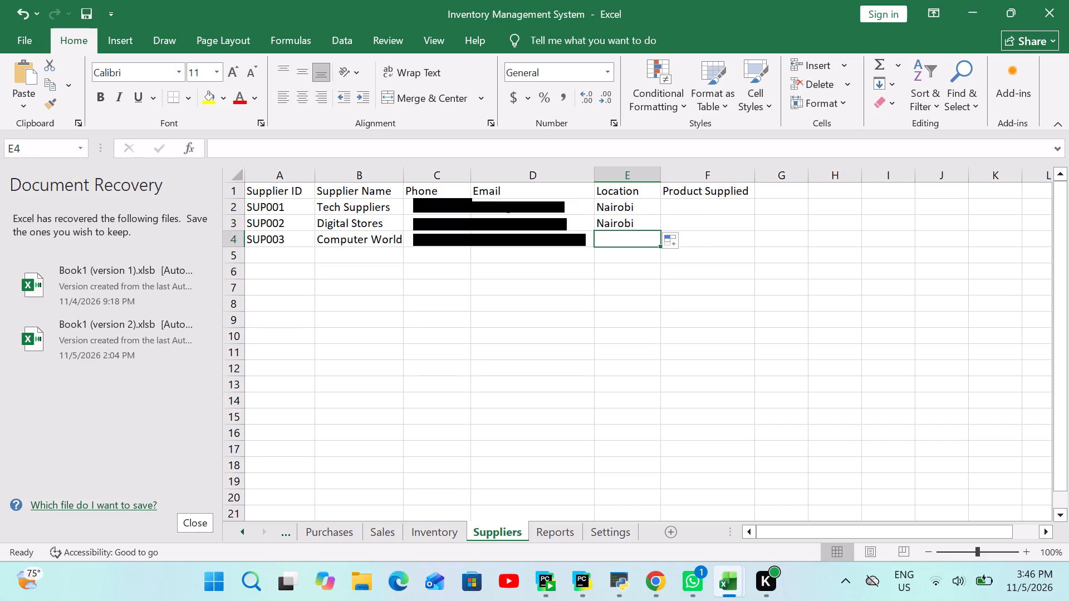
text(KK)
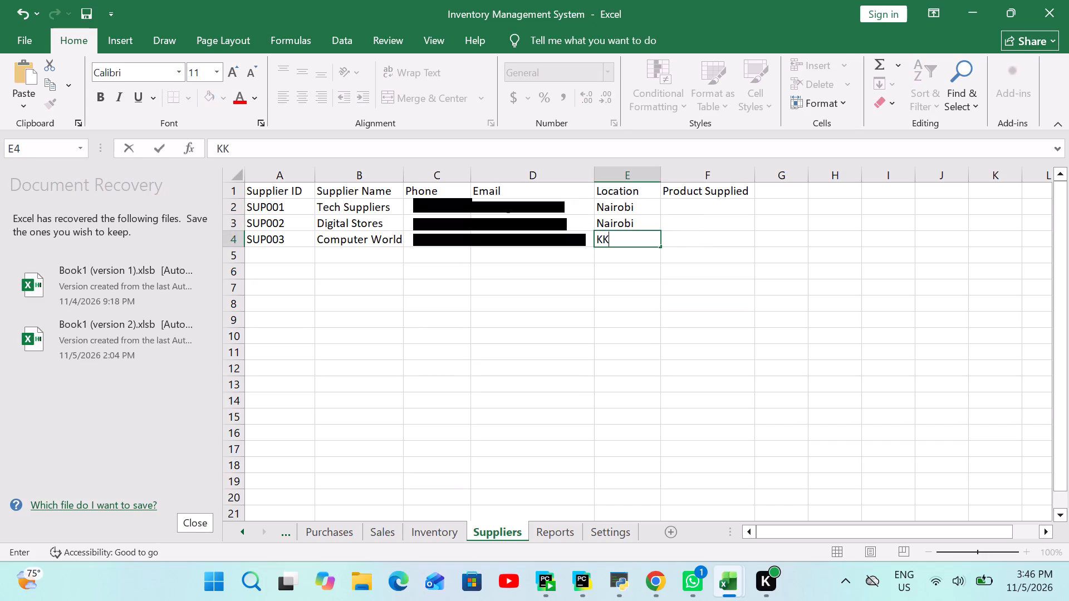
key(BackSpace)
text(iambu)
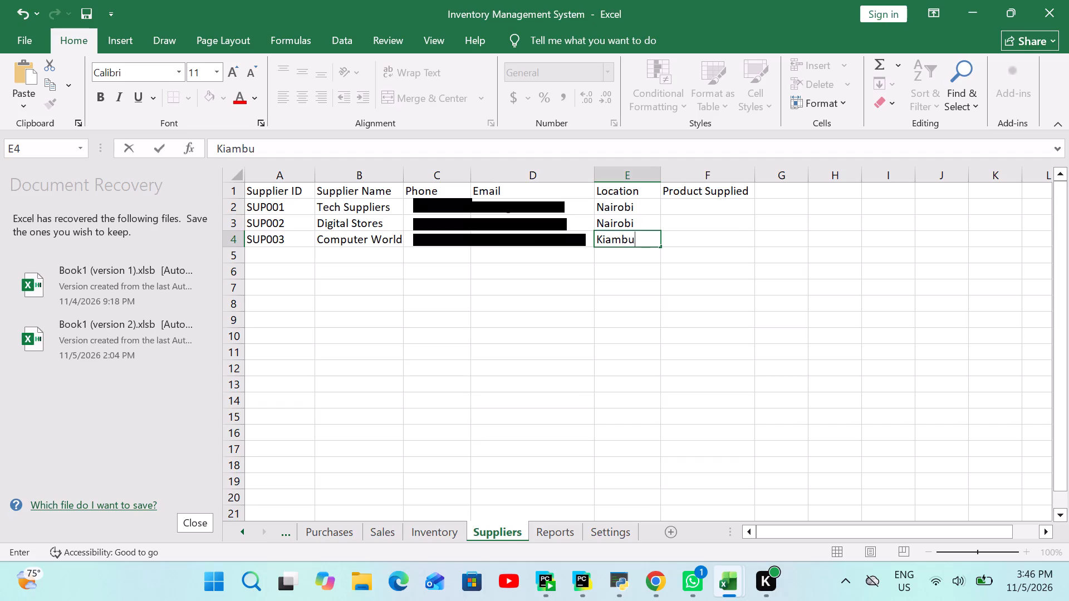
Enter "Laptops,mouse,monitors" as the Product Supplied for Tech Suppliers.
click(734, 209)
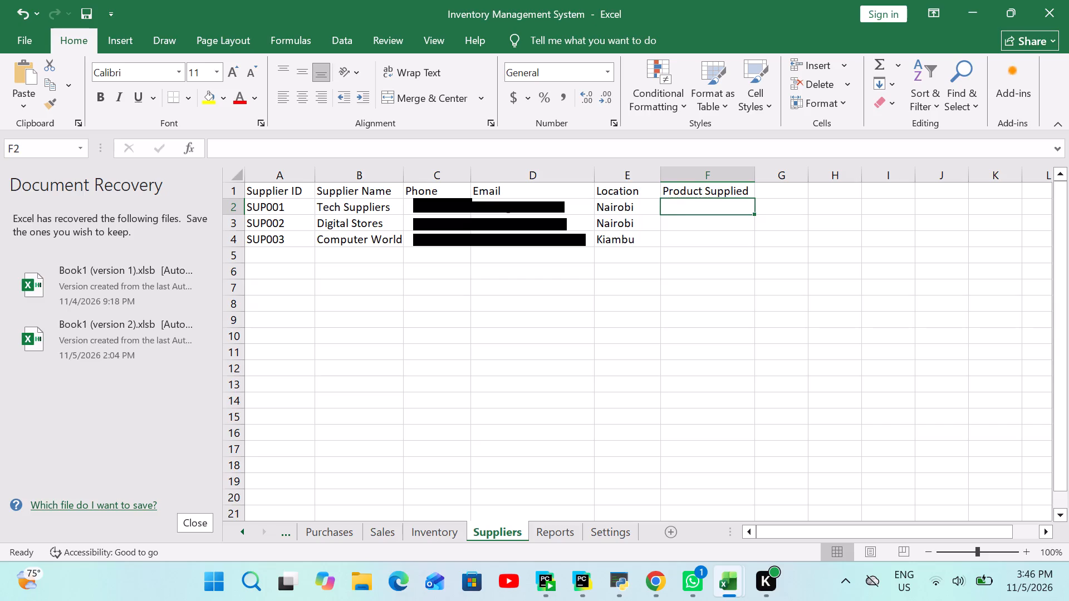
text(LA)
key(BackSpace)
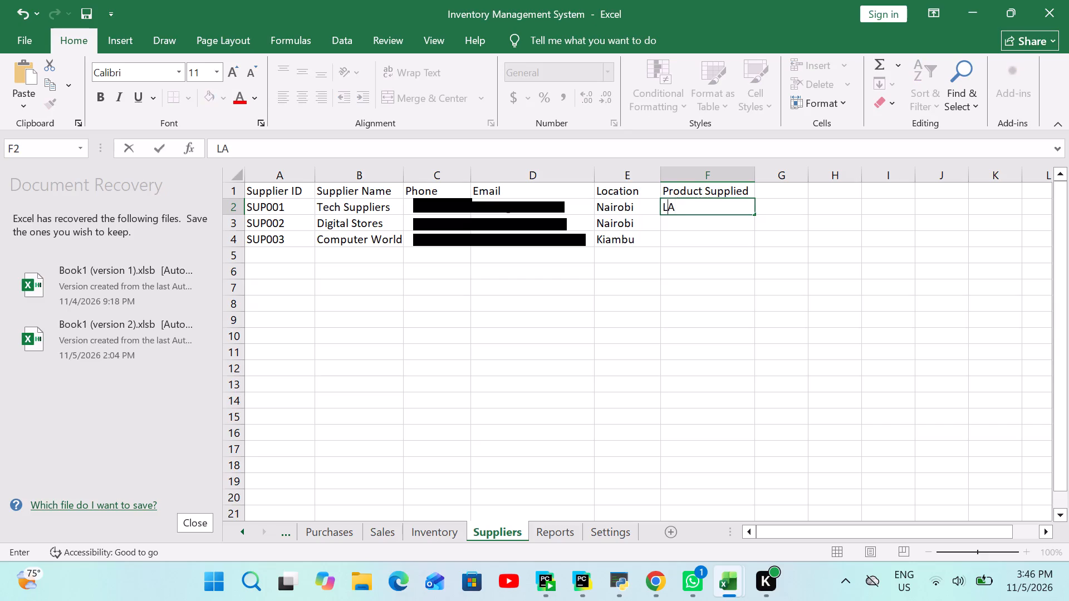
text(aptops)
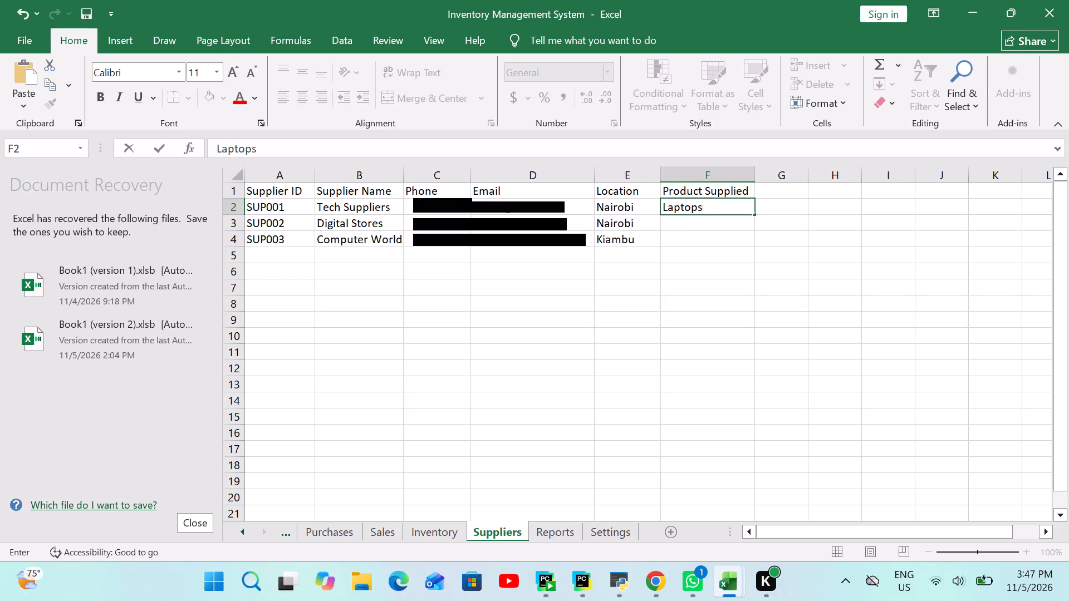
key(comma)
key(BackSpace)
key(comma)
key(m)
text(ouse)
text(,monitors)
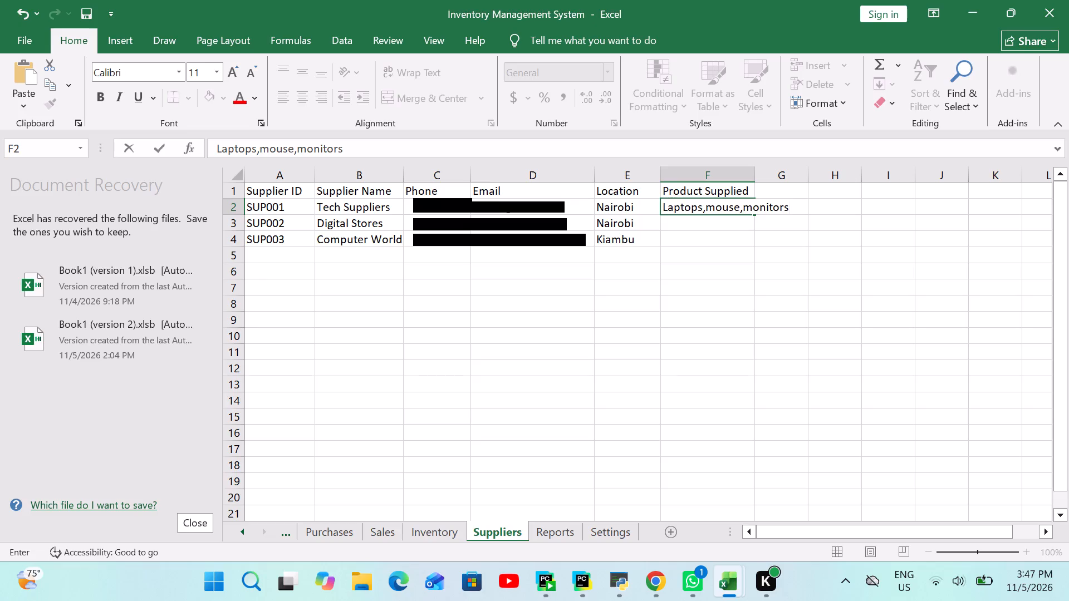
Widen the Product Supplied column so that the Tech Suppliers product list fits inside it.
drag(754, 184, 729, 181)
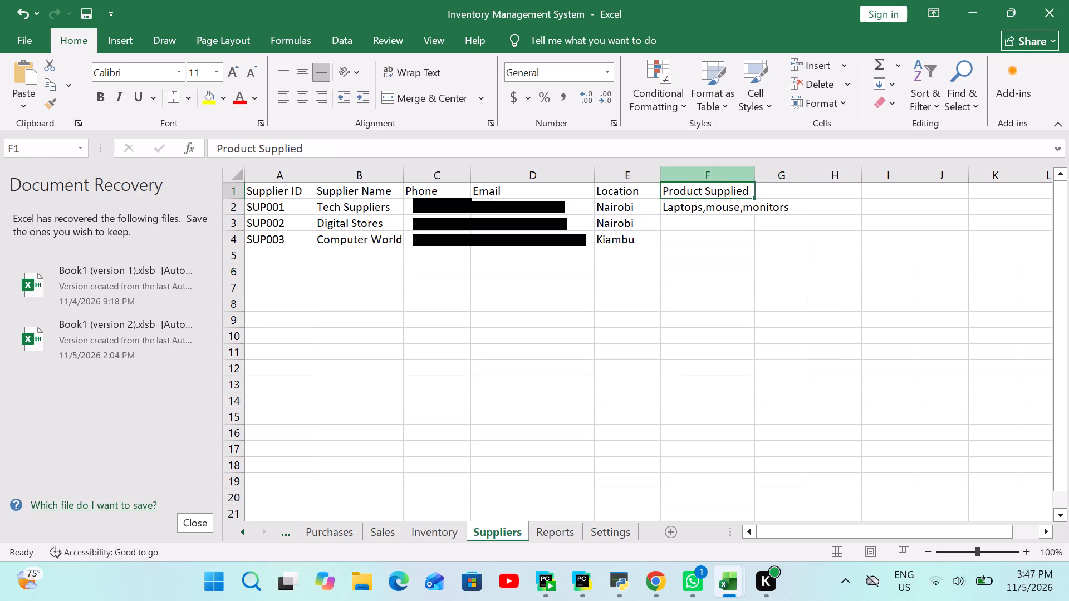
drag(756, 176, 772, 176)
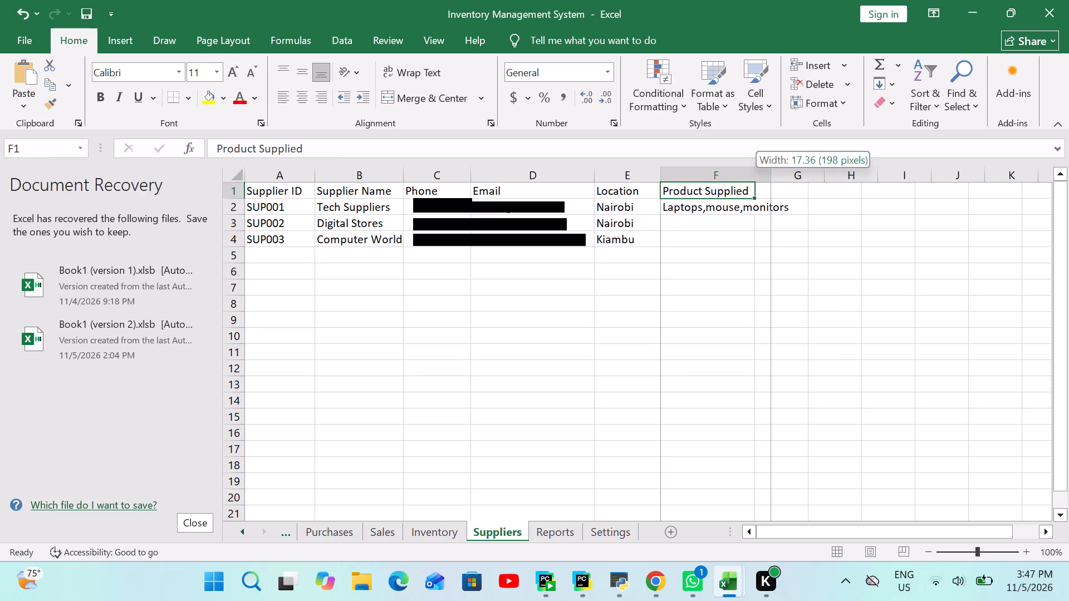
drag(772, 176, 791, 174)
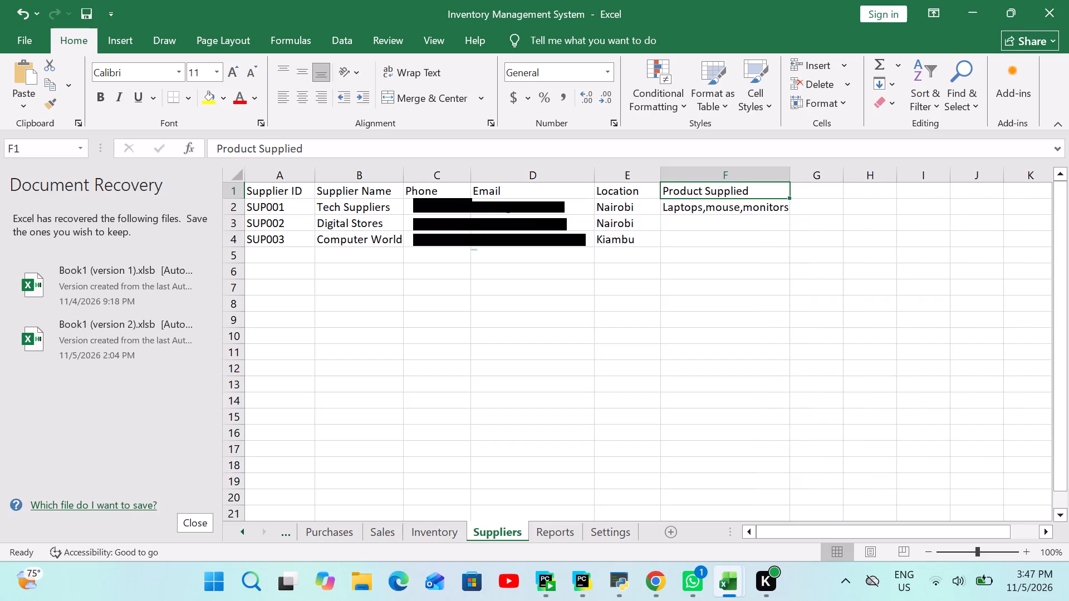
Enter "keyboard,usb drives" as the Product Supplied for Digital Stores and "Computer accessories" for Computer World.
click(706, 221)
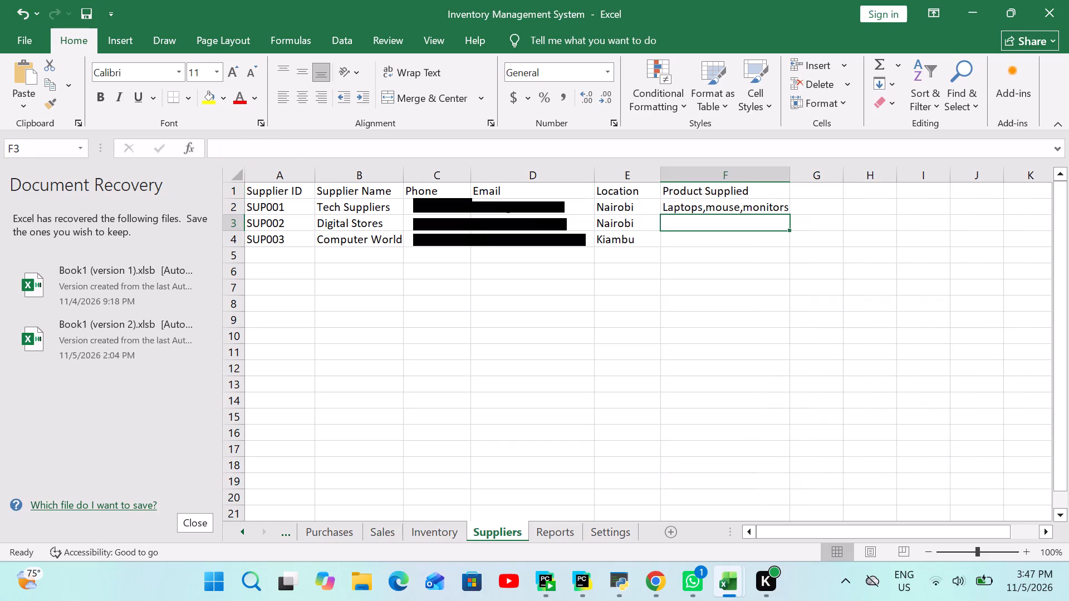
text(ke)
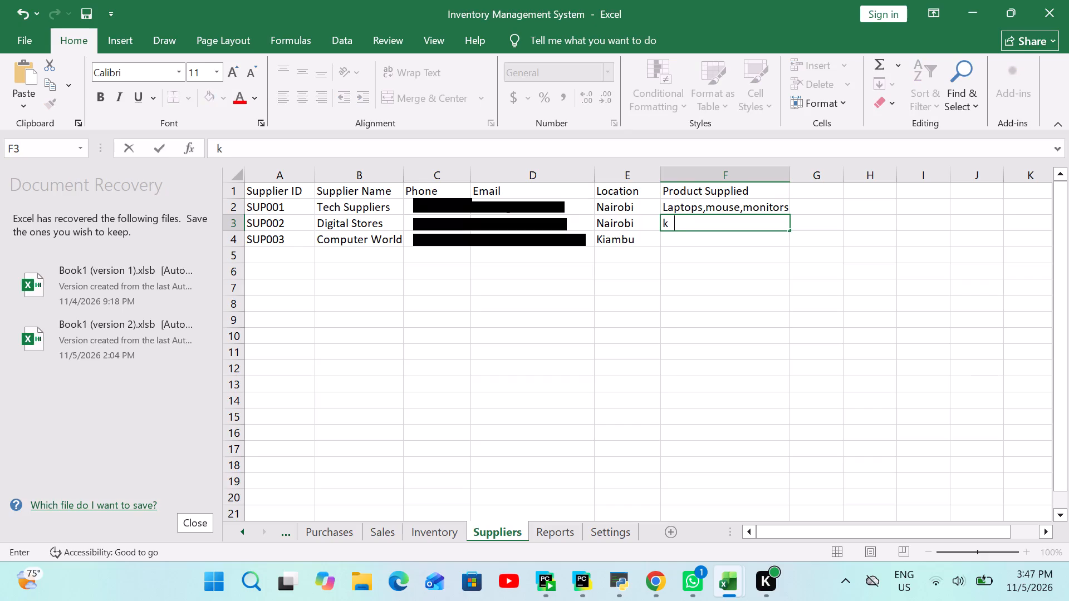
text(yboard)
key(comma)
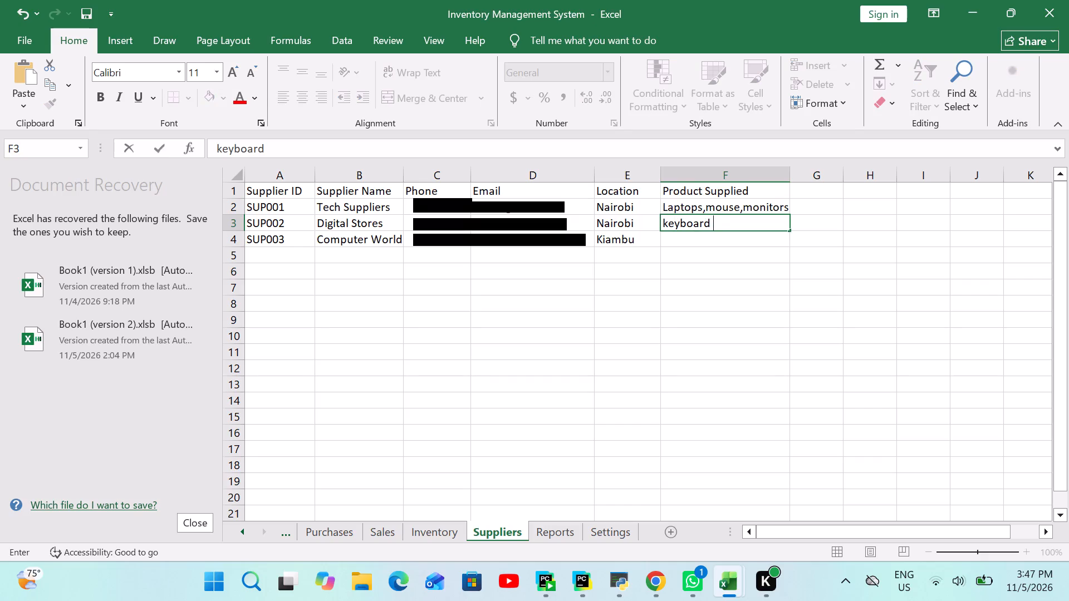
text(usb)
key(space)
text(drives)
key(Return)
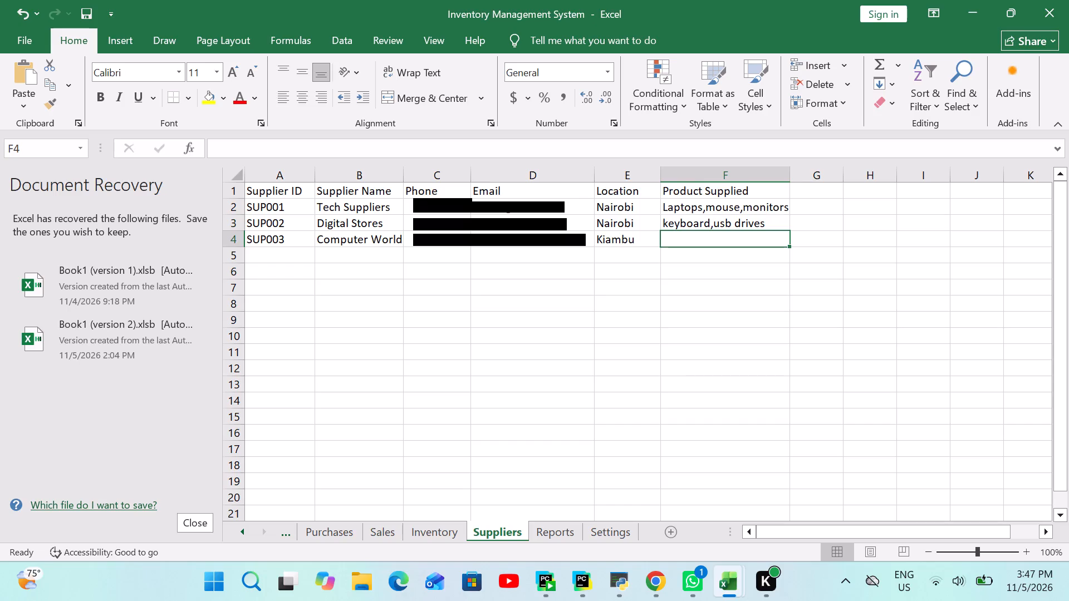
key(c)
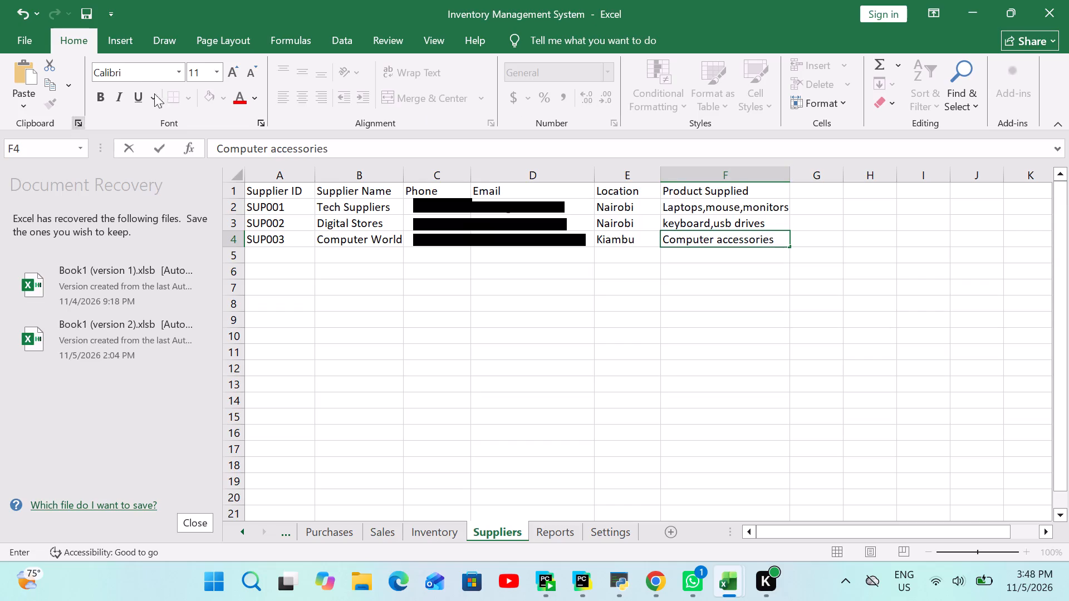
Save the Inventory Management System workbook.
click(25, 40)
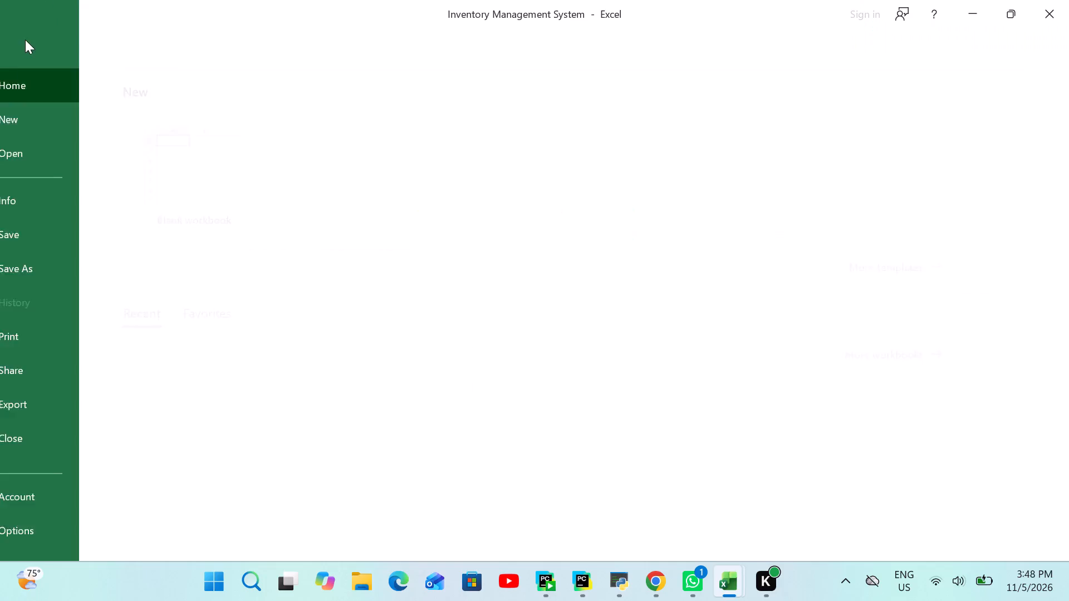
click(33, 228)
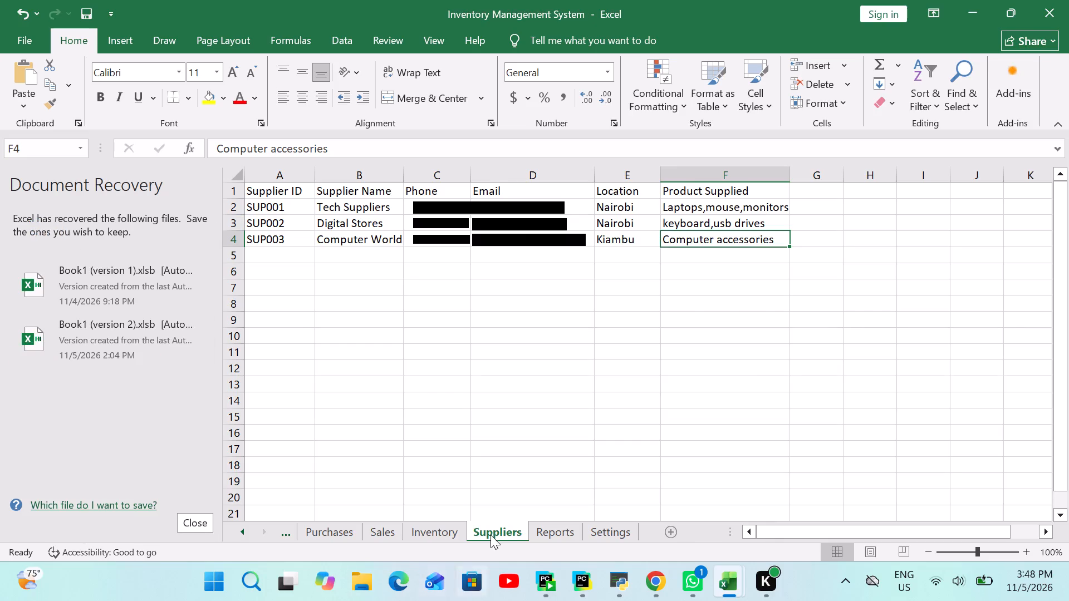
Widen the Date column of the Sales sheet to make room for full dates.
click(538, 526)
click(439, 543)
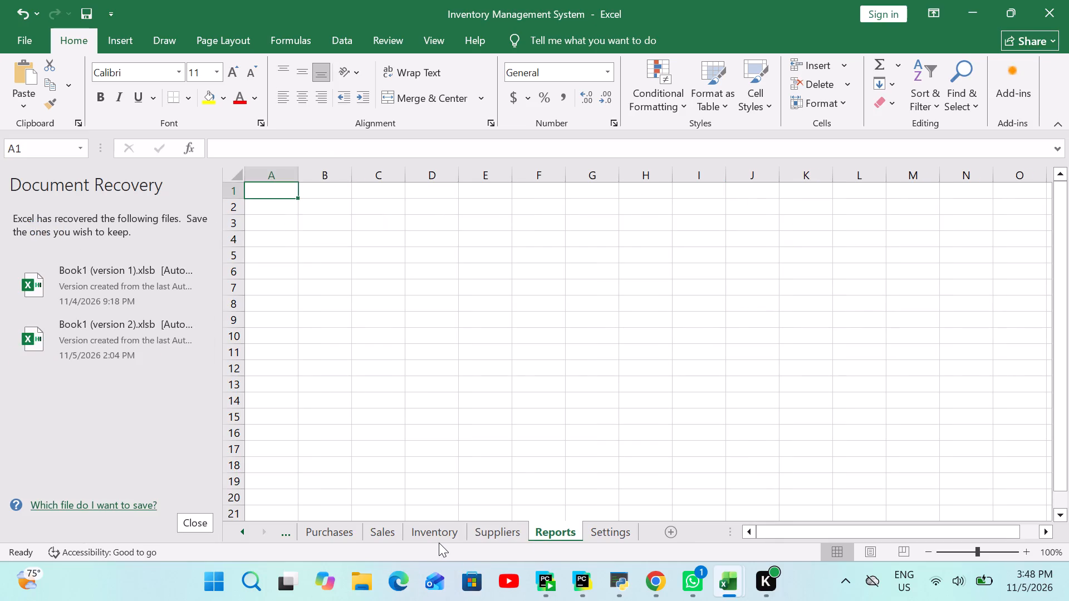
click(440, 535)
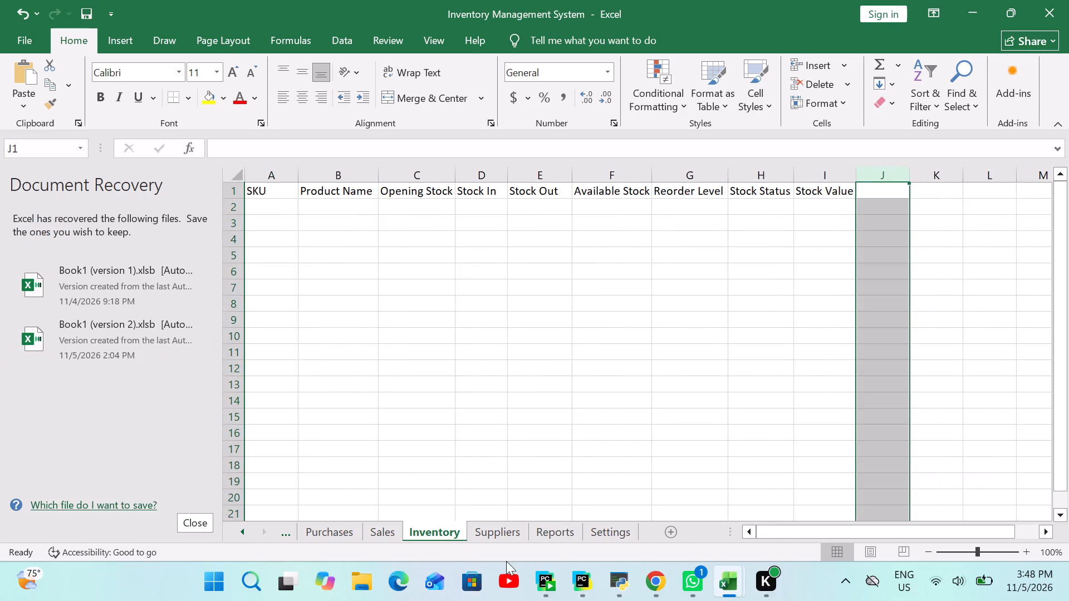
click(381, 534)
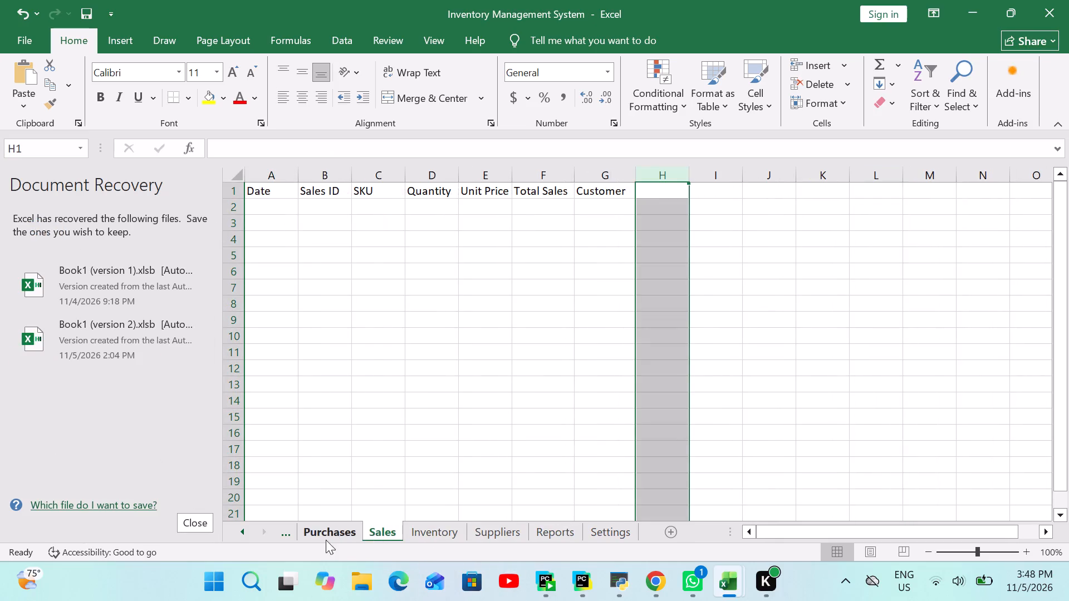
click(335, 538)
click(376, 533)
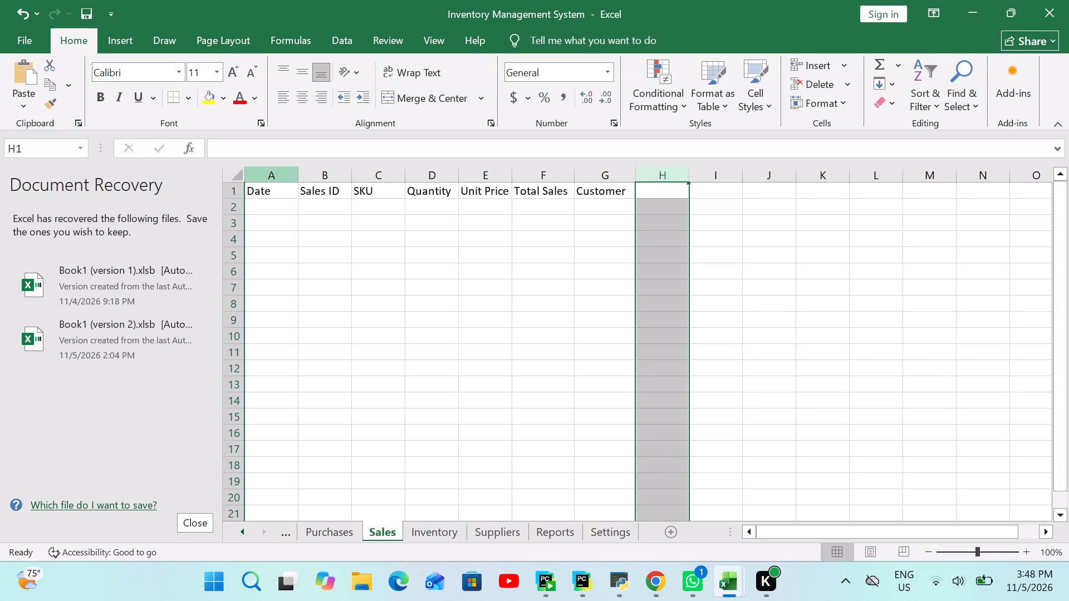
drag(297, 178, 328, 179)
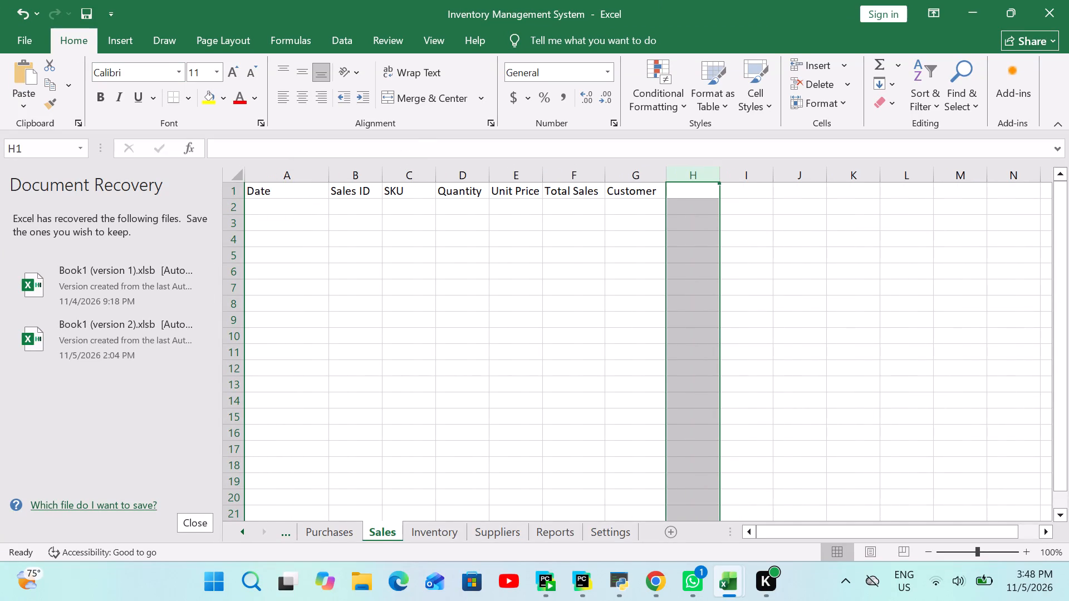
Enter the date 05/11/2026 for the first sales record in cell A2.
click(278, 210)
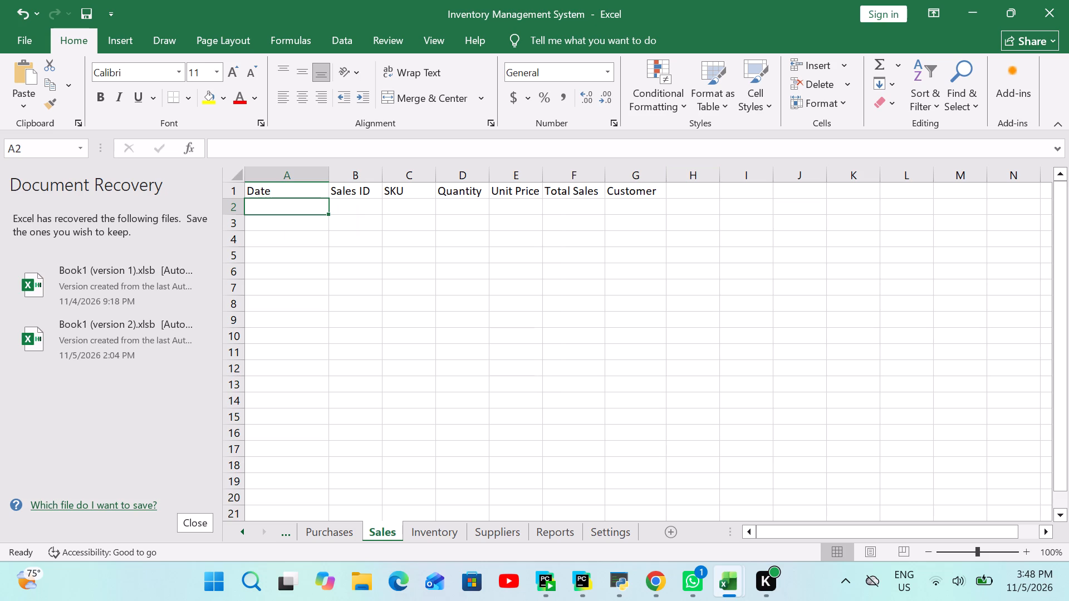
key(0)
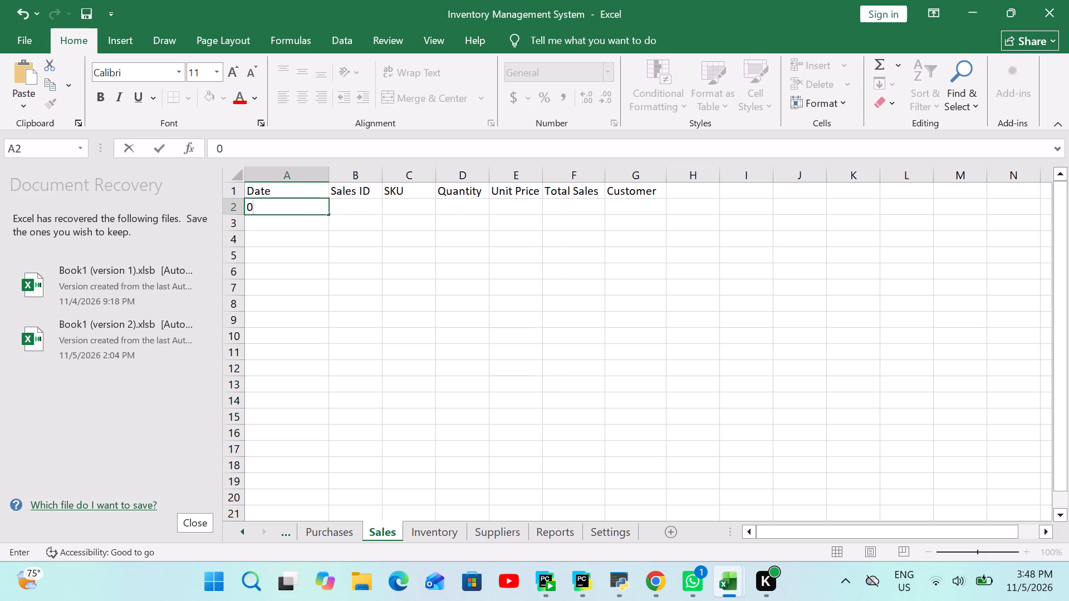
key(5)
text(/11)
text(/202)
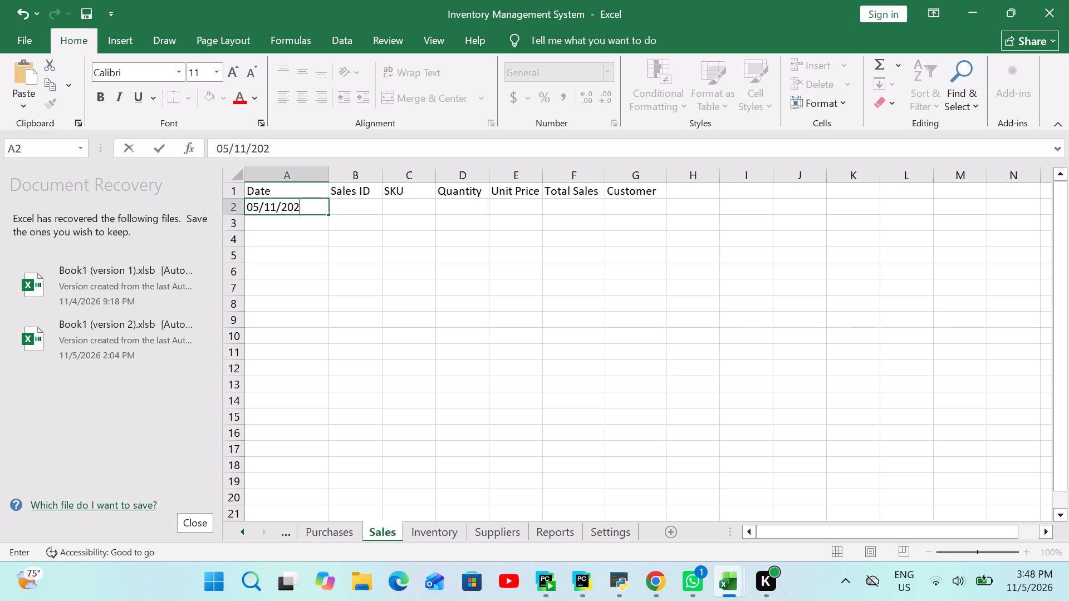
key(2)
key(BackSpace)
key(6)
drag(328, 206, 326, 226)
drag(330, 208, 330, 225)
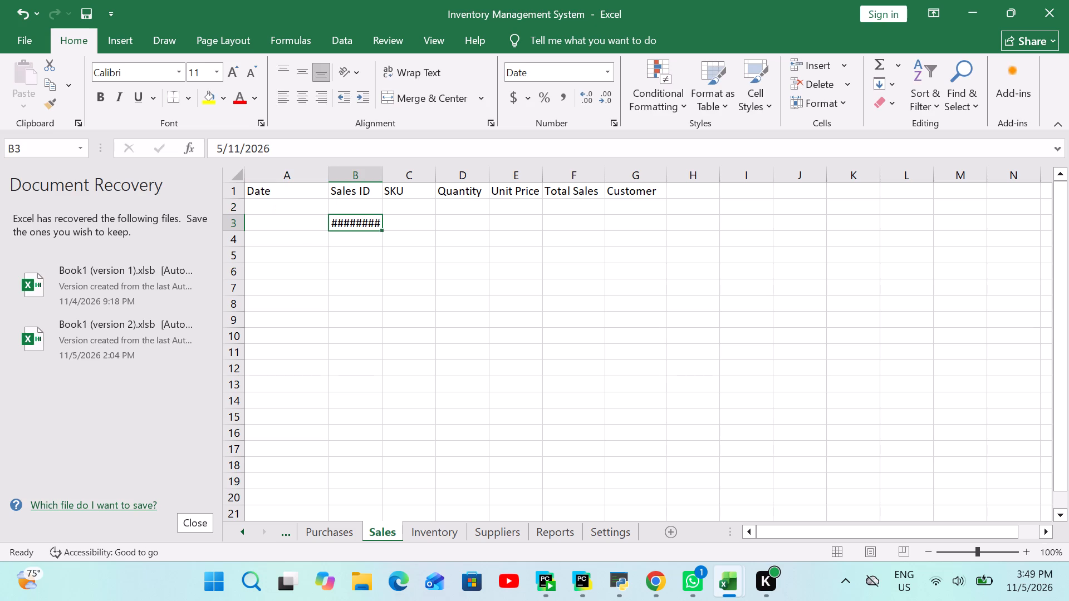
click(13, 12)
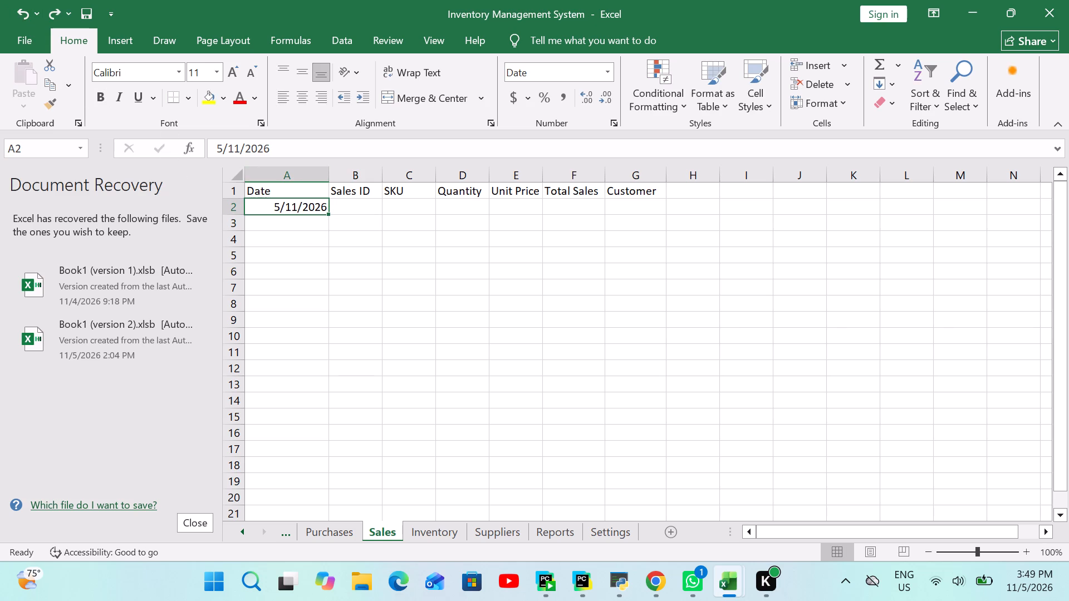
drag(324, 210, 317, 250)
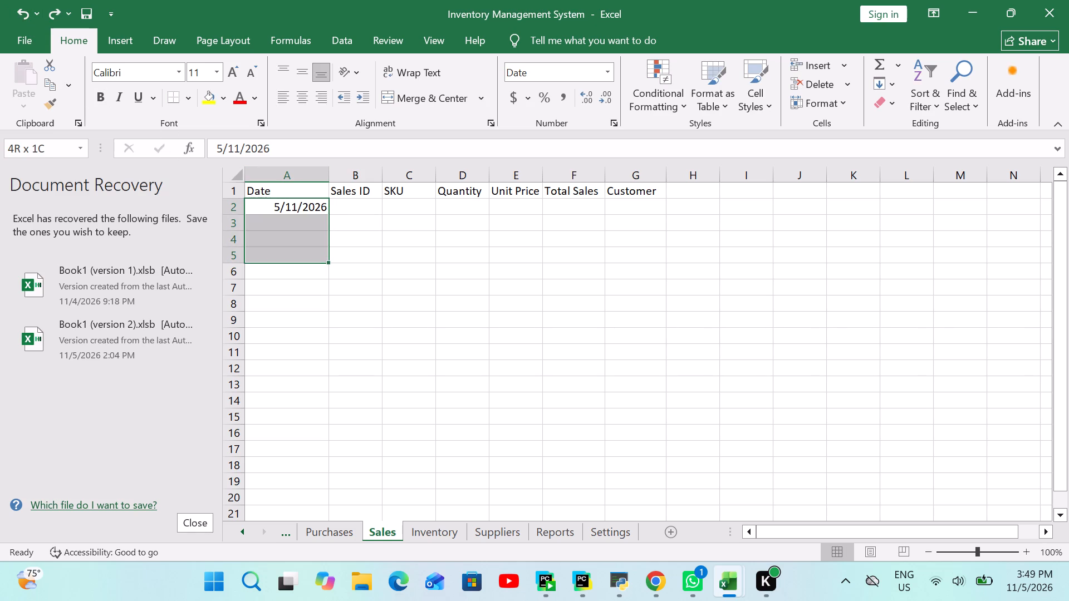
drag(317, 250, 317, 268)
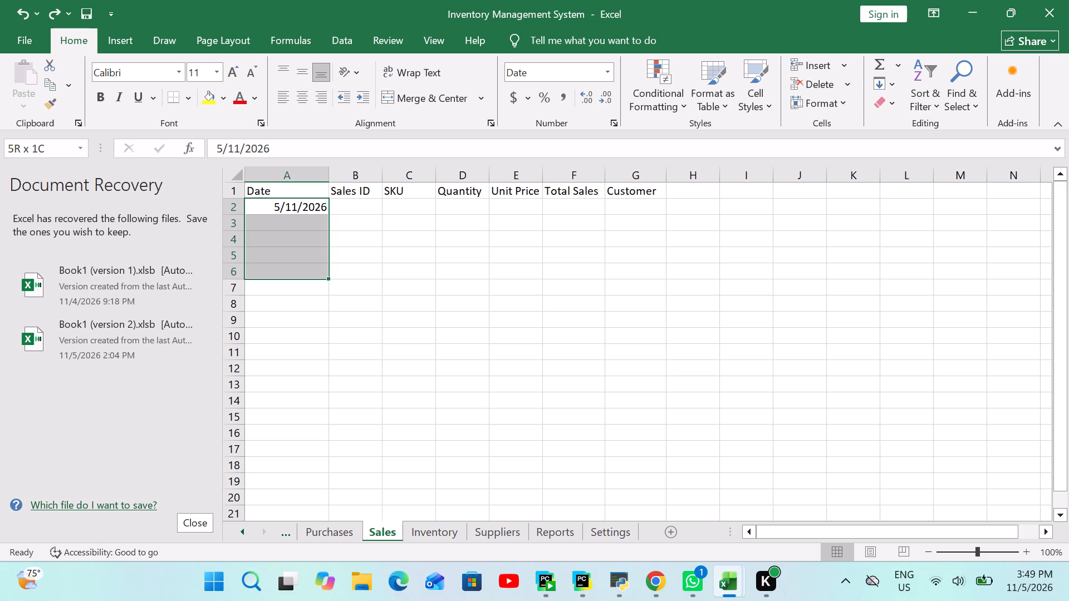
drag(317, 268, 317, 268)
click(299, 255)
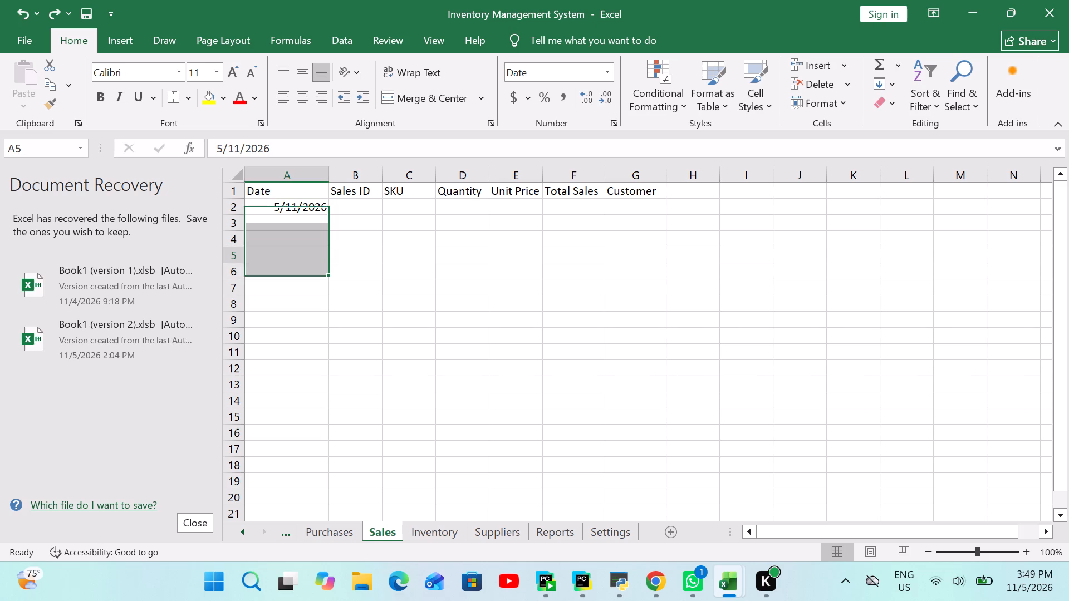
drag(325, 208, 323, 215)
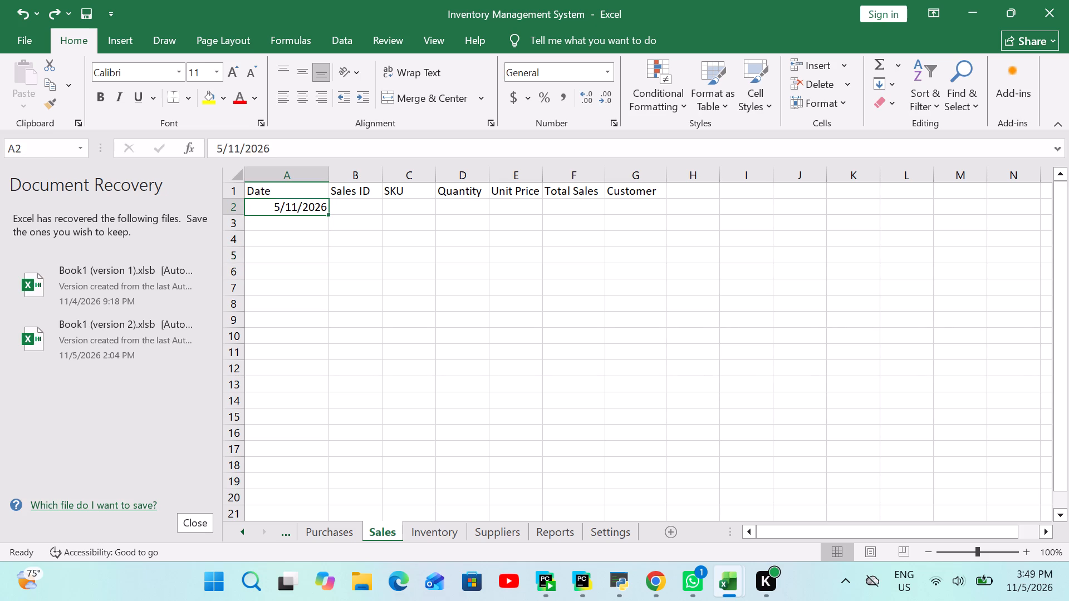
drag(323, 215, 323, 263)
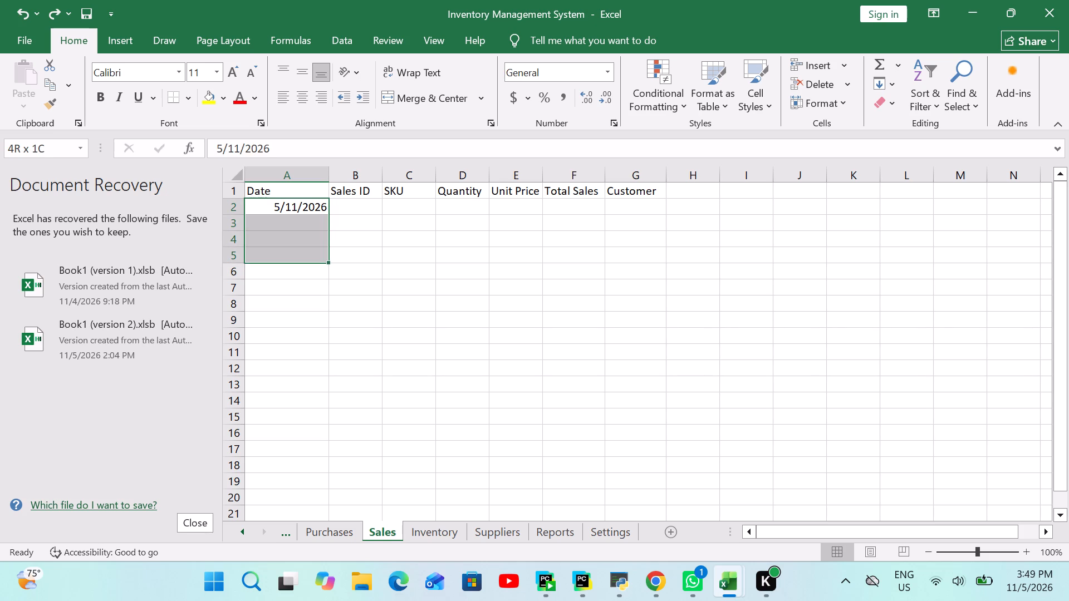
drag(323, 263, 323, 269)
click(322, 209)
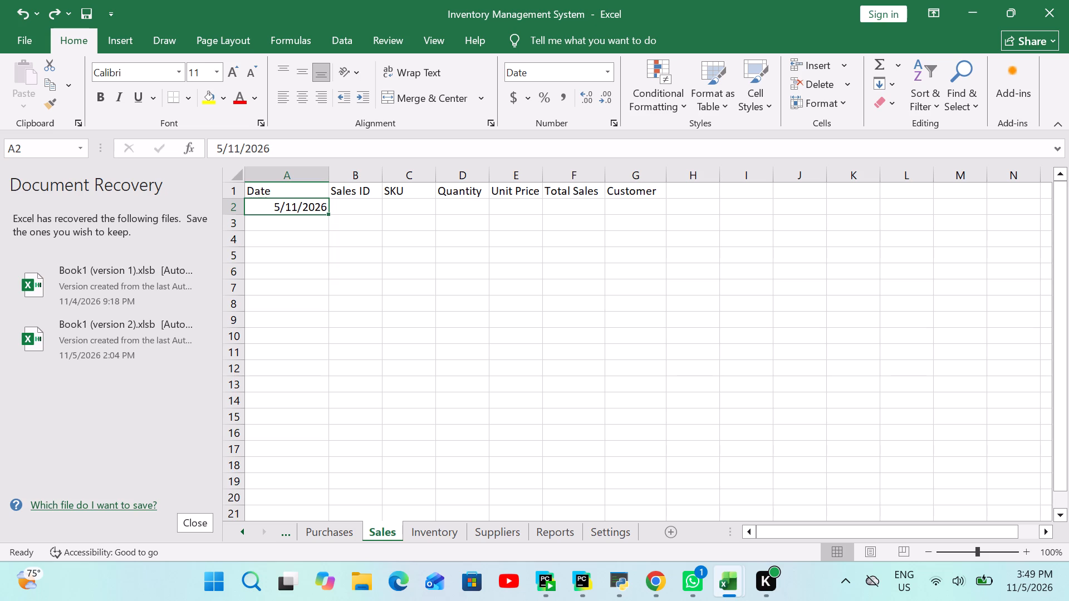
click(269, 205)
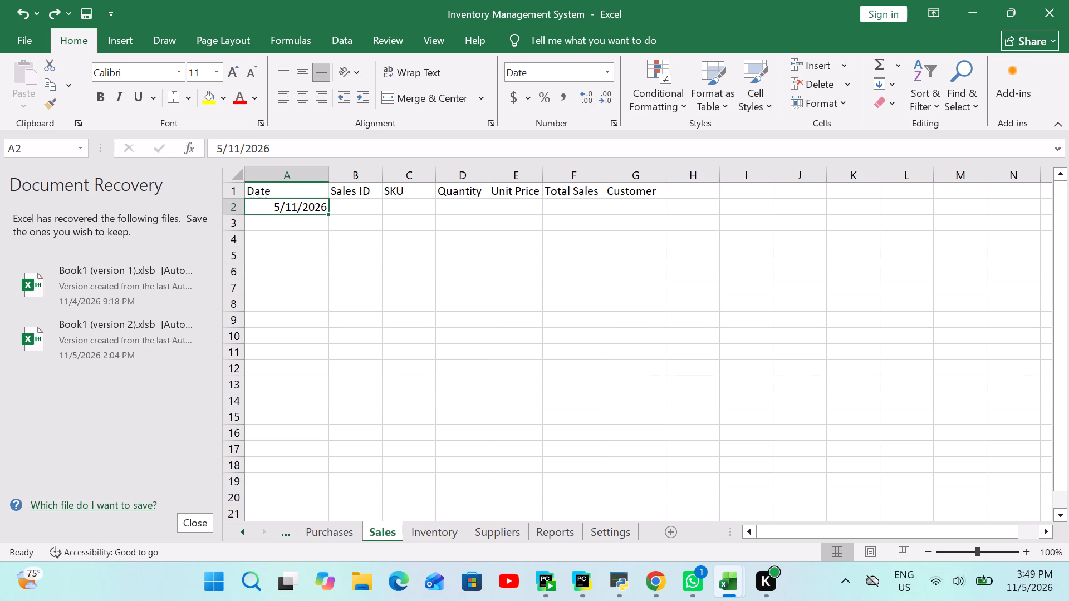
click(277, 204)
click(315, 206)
Fill the Date column from A2 down to A5 with consecutive days from 5/11/2026 to 5/14/2026.
drag(326, 213, 319, 247)
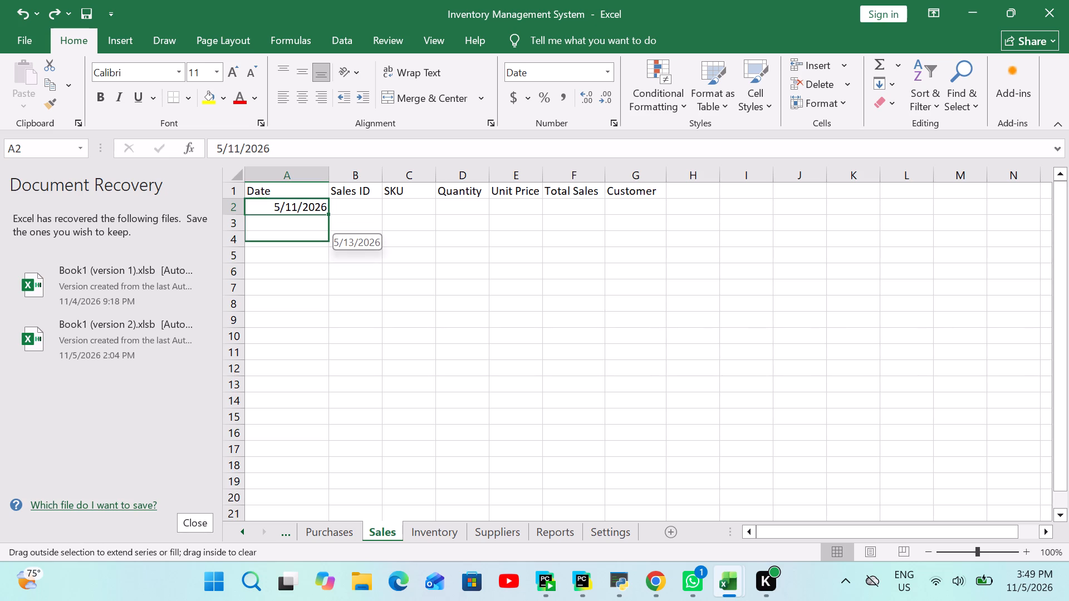
drag(319, 247, 319, 258)
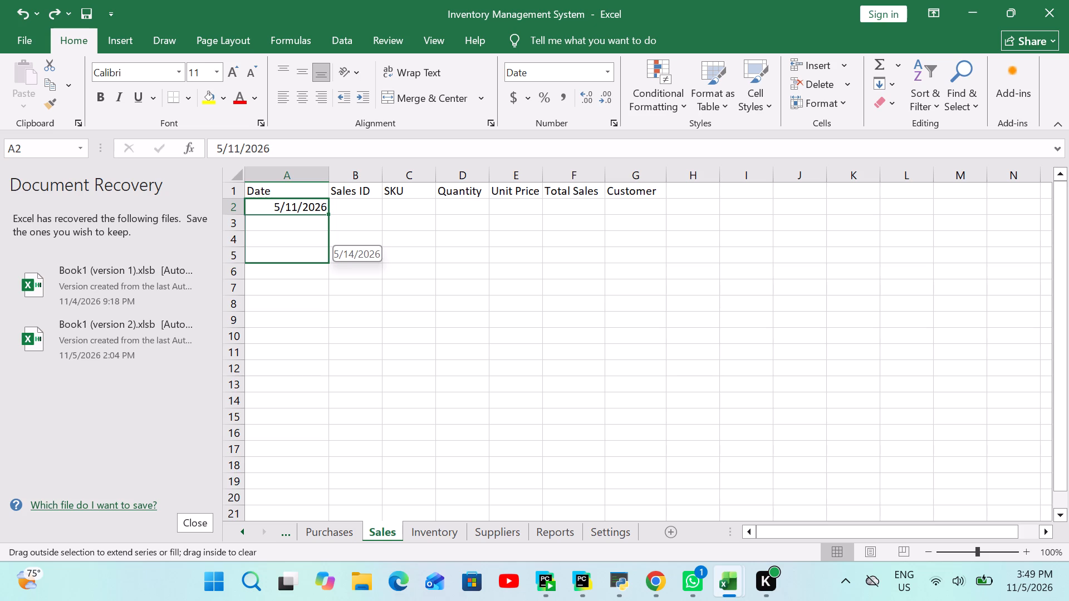
drag(319, 258, 318, 259)
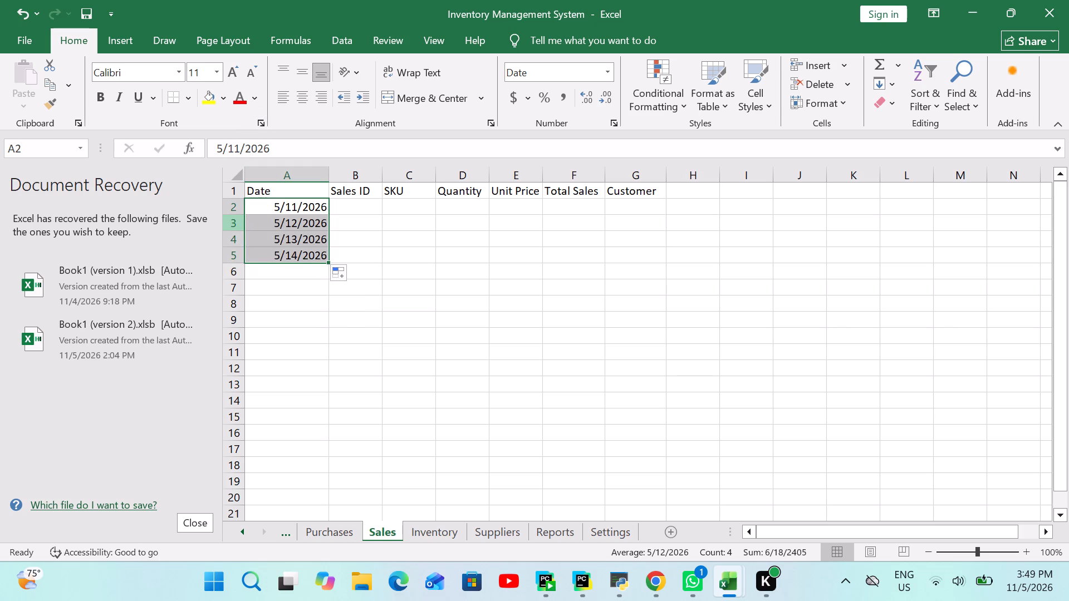
Change the date of the second sales record in A3 to 5/11/2026.
click(295, 252)
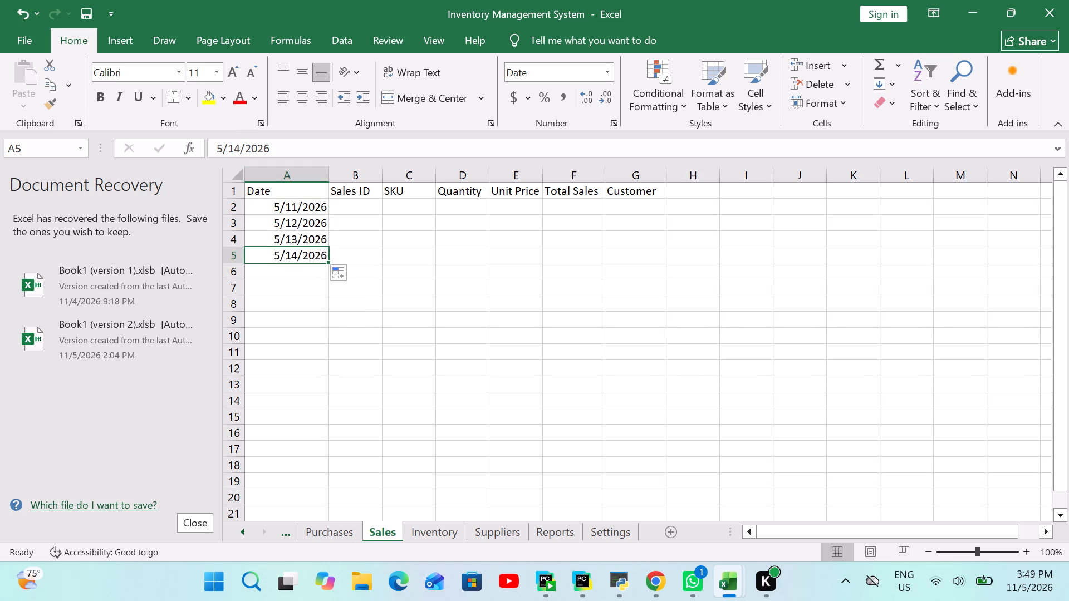
click(298, 217)
click(301, 225)
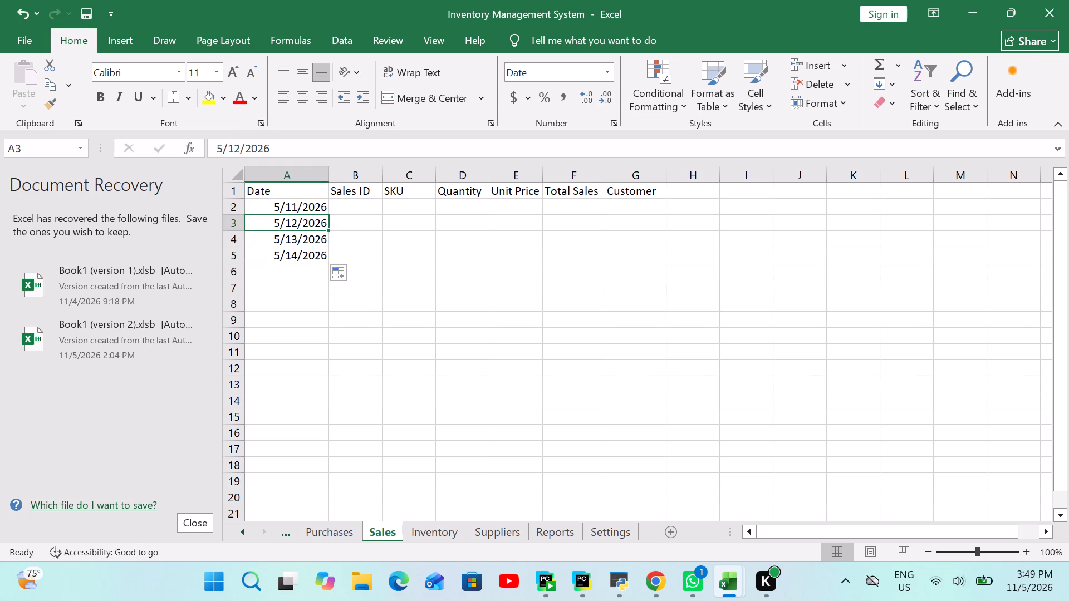
click(286, 224)
double_click(290, 220)
click(298, 224)
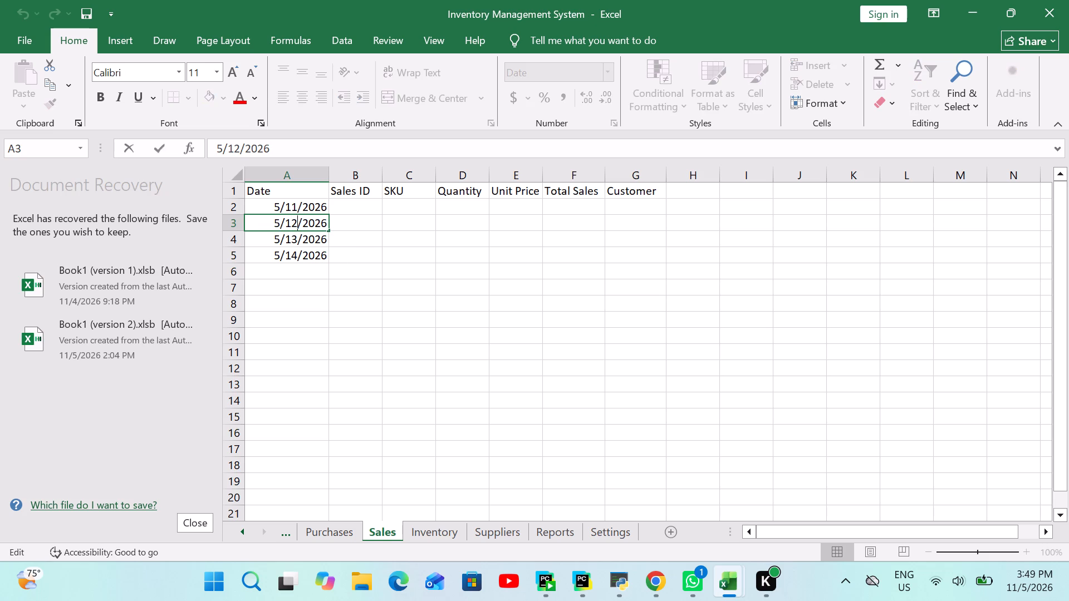
key(BackSpace)
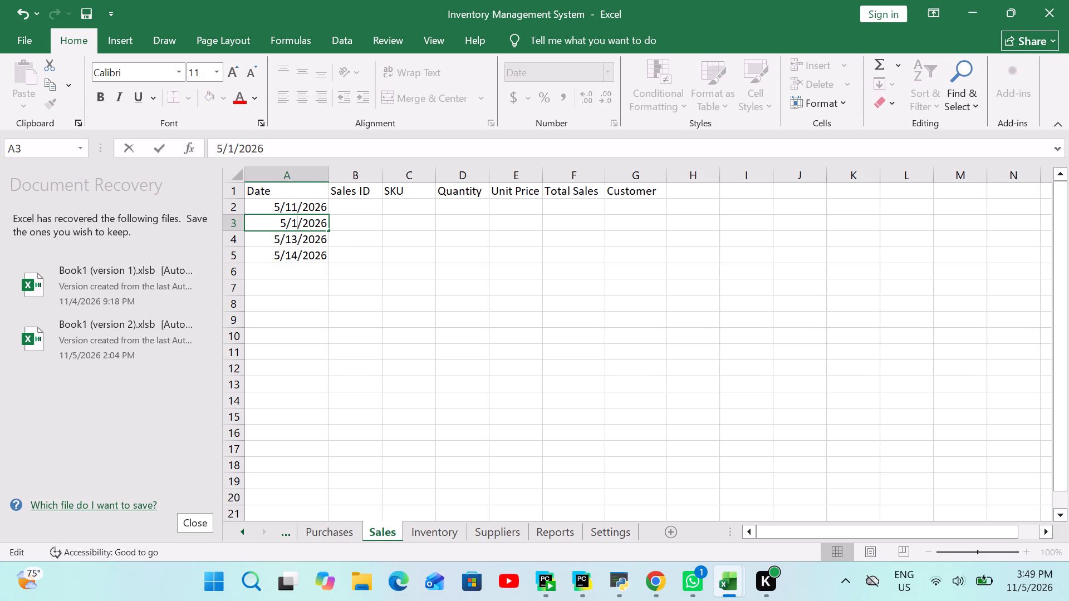
key(1)
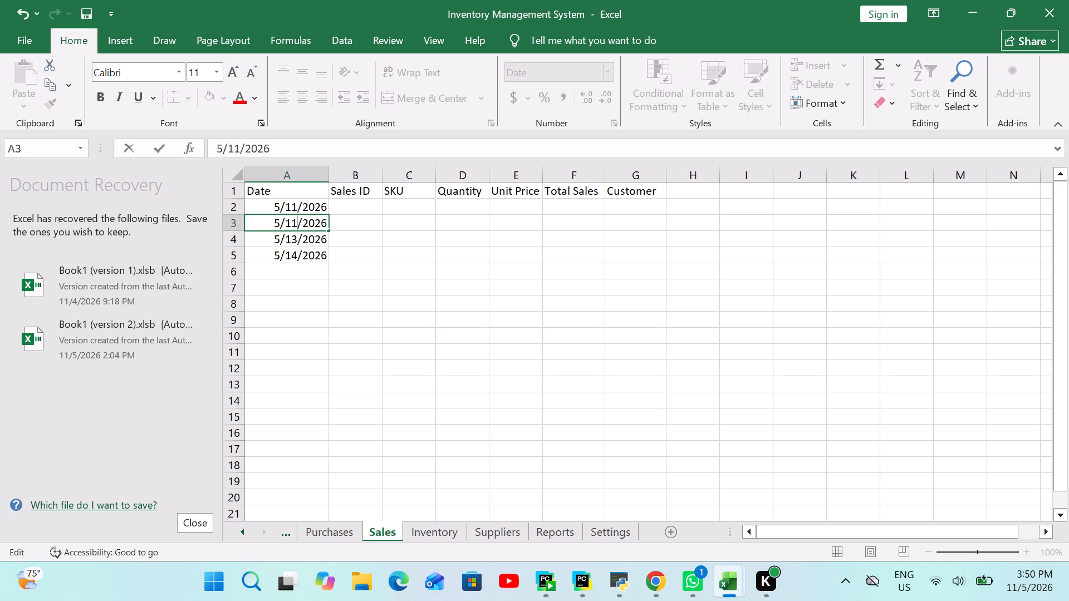
Change the date of the third sales record in A4 to 5/11/2026.
drag(296, 240, 292, 245)
click(293, 237)
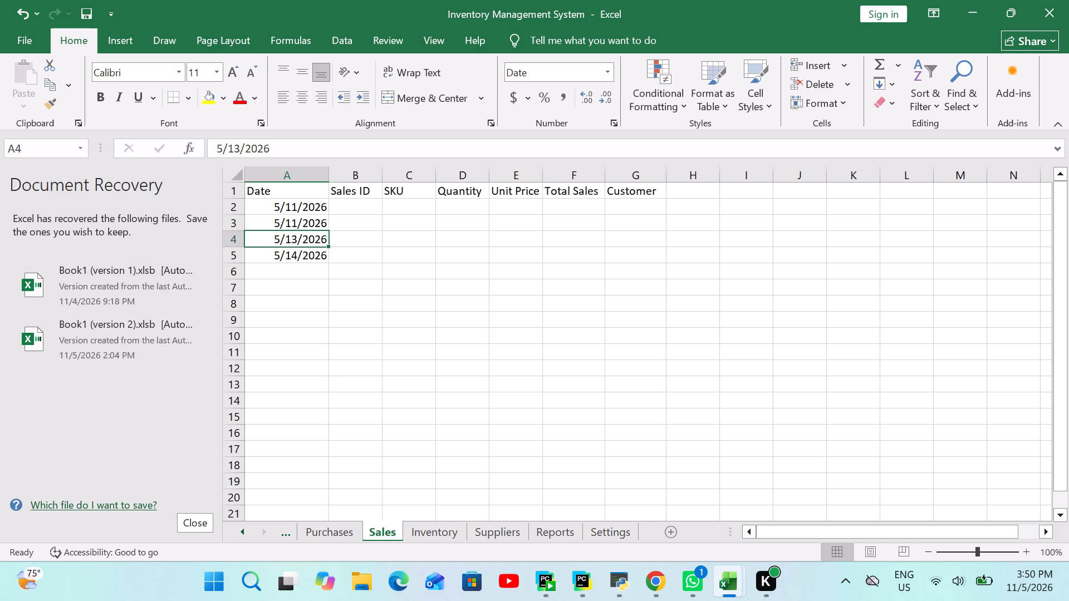
click(293, 237)
double_click(300, 235)
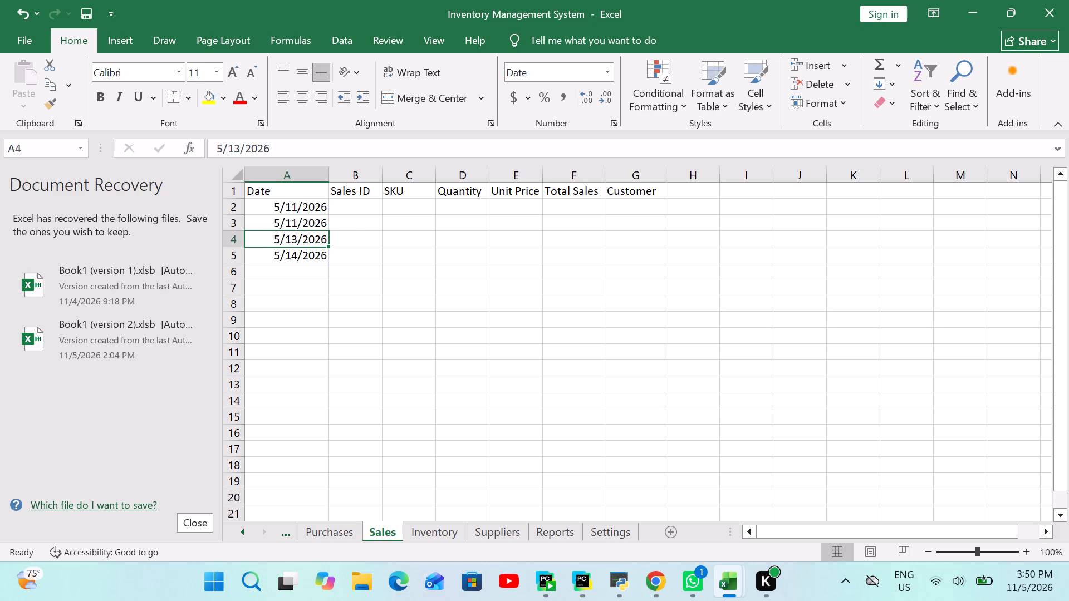
click(296, 237)
drag(296, 237, 293, 249)
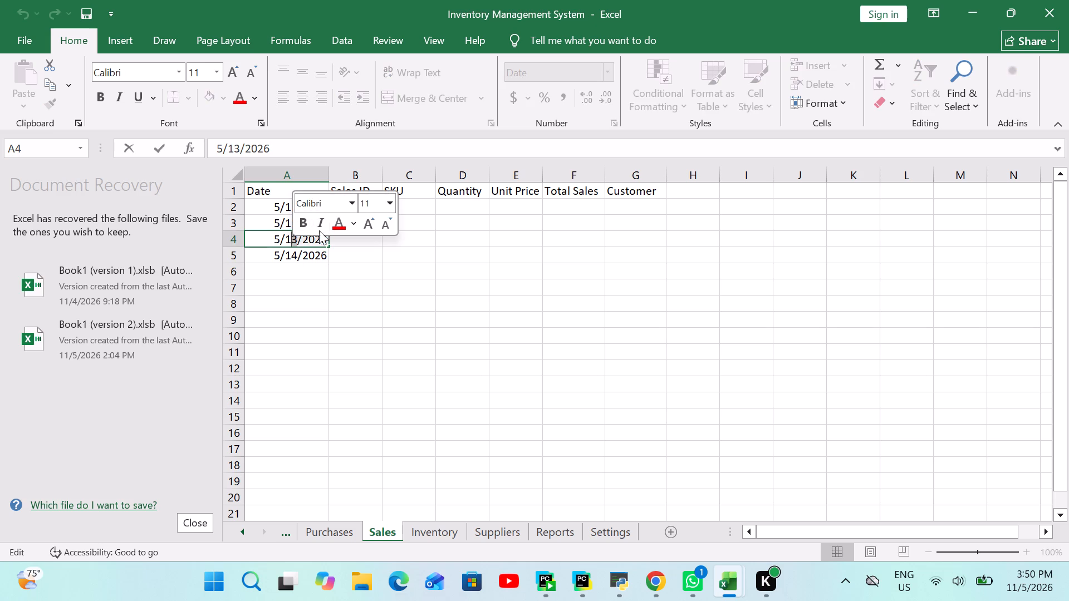
key(Delete)
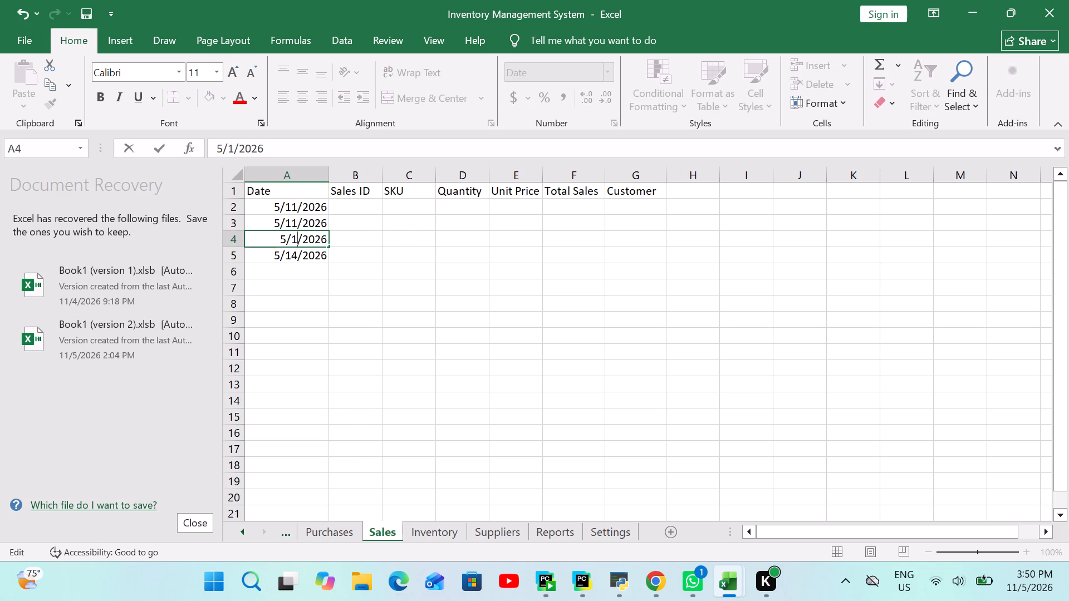
key(1)
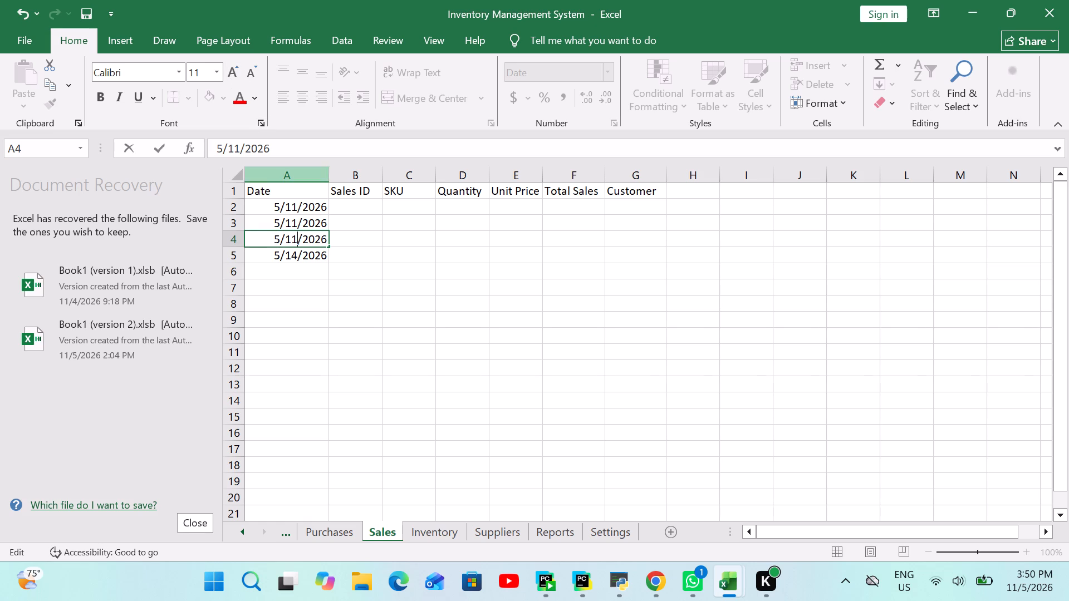
Change the date of the fourth sales record in A5 to 5/11/2026.
click(296, 252)
click(296, 255)
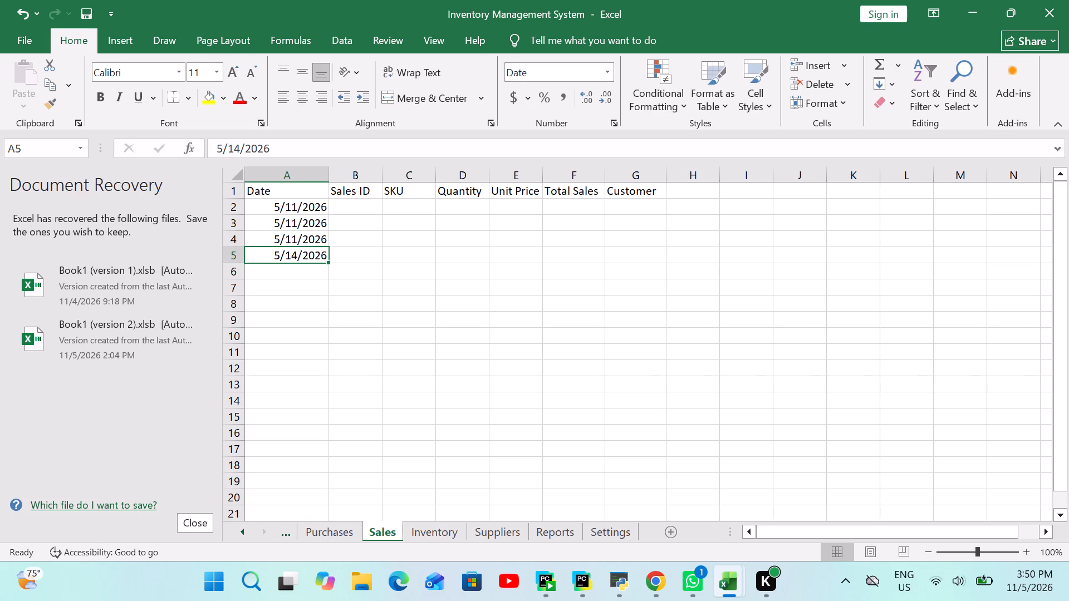
click(296, 255)
key(BackSpace)
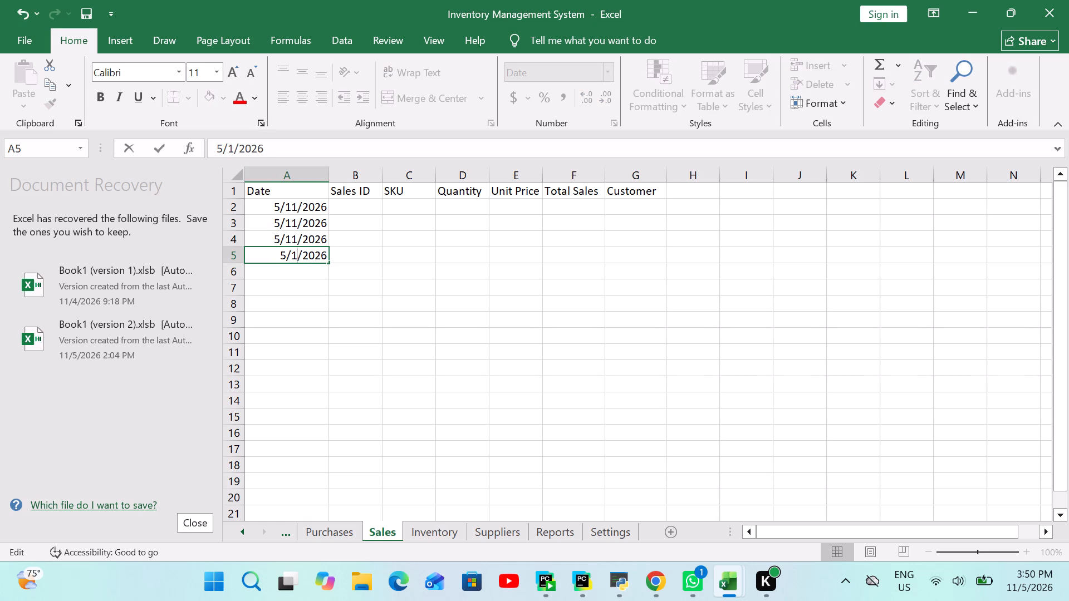
key(1)
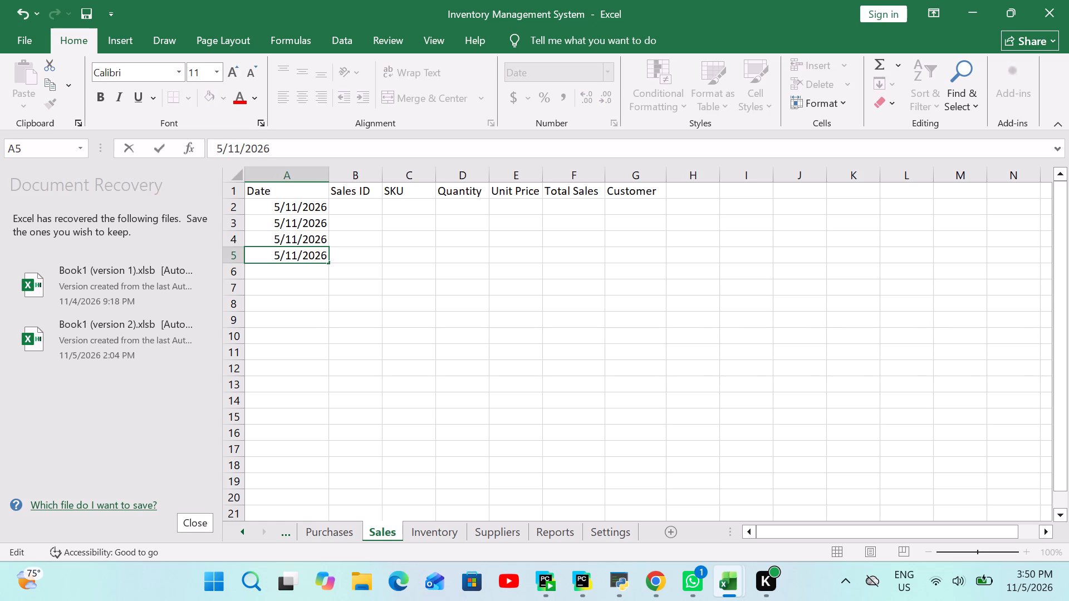
Extend the date series from A5 by one row so that A6 holds 5/12/2026.
drag(326, 263, 324, 274)
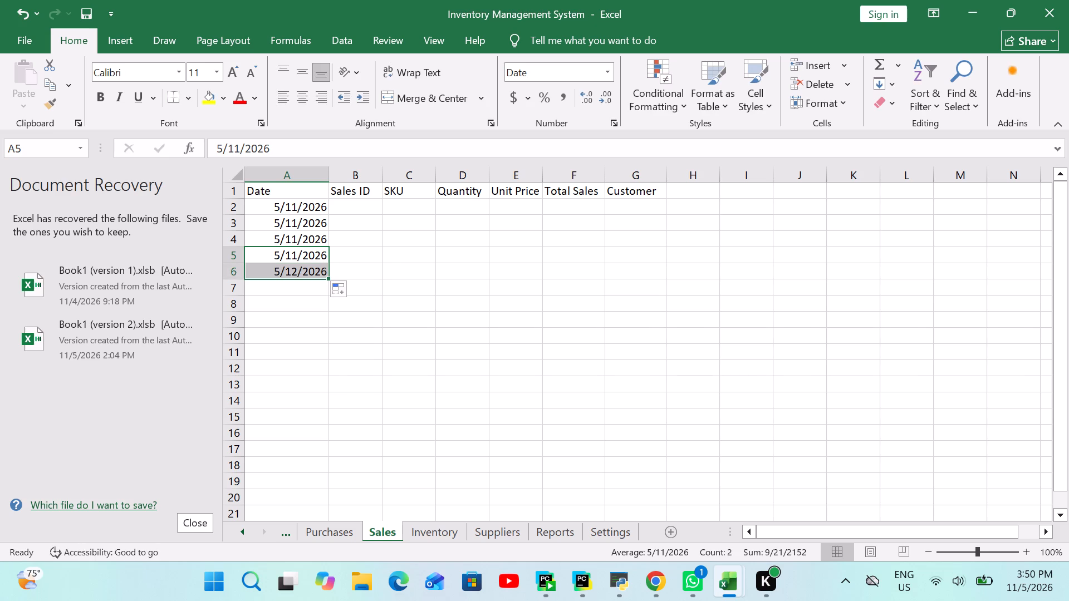
Change the date of the fifth sales record in A6 to 5/11/2026.
click(296, 274)
double_click(296, 266)
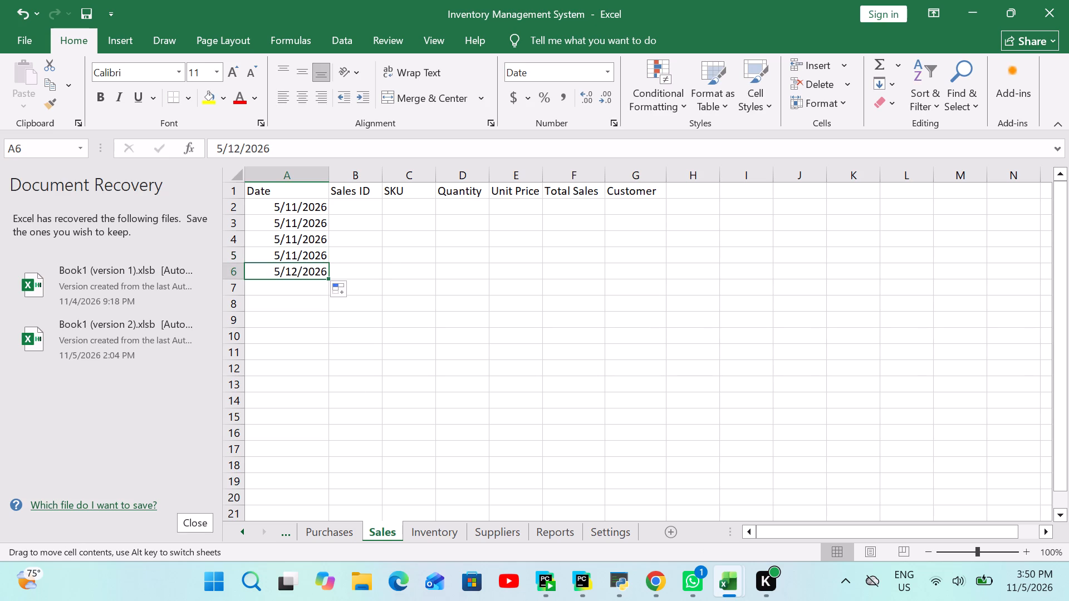
click(303, 273)
drag(299, 273, 293, 273)
click(293, 273)
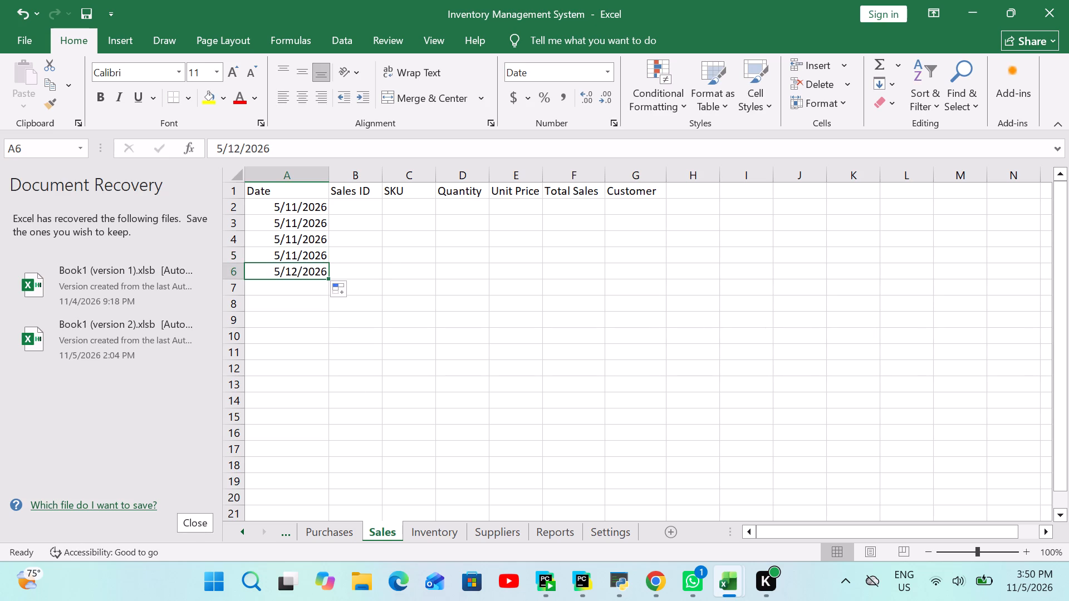
click(303, 269)
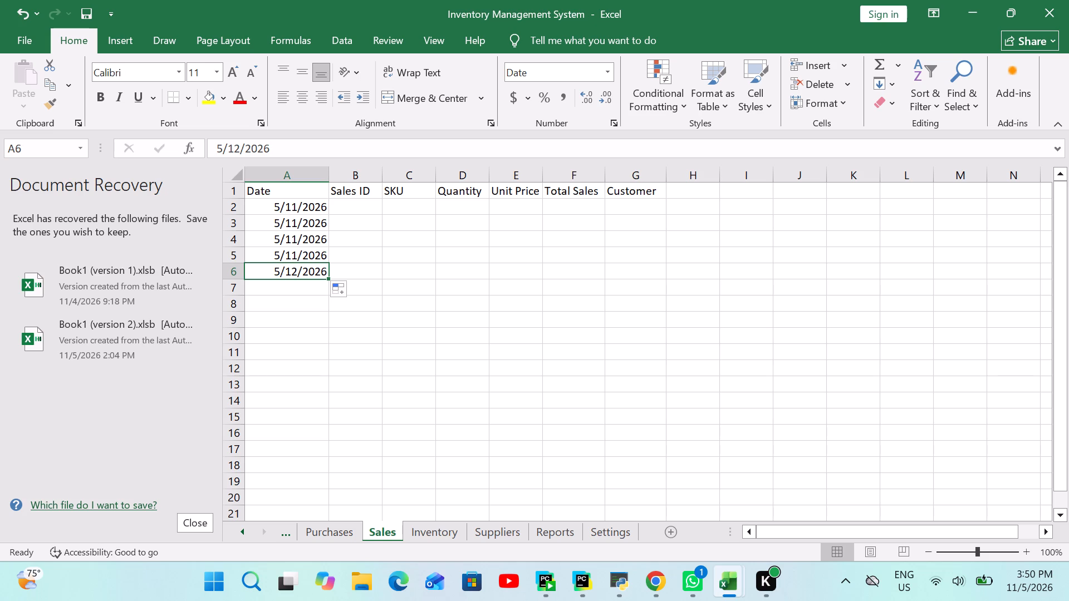
click(293, 273)
double_click(300, 270)
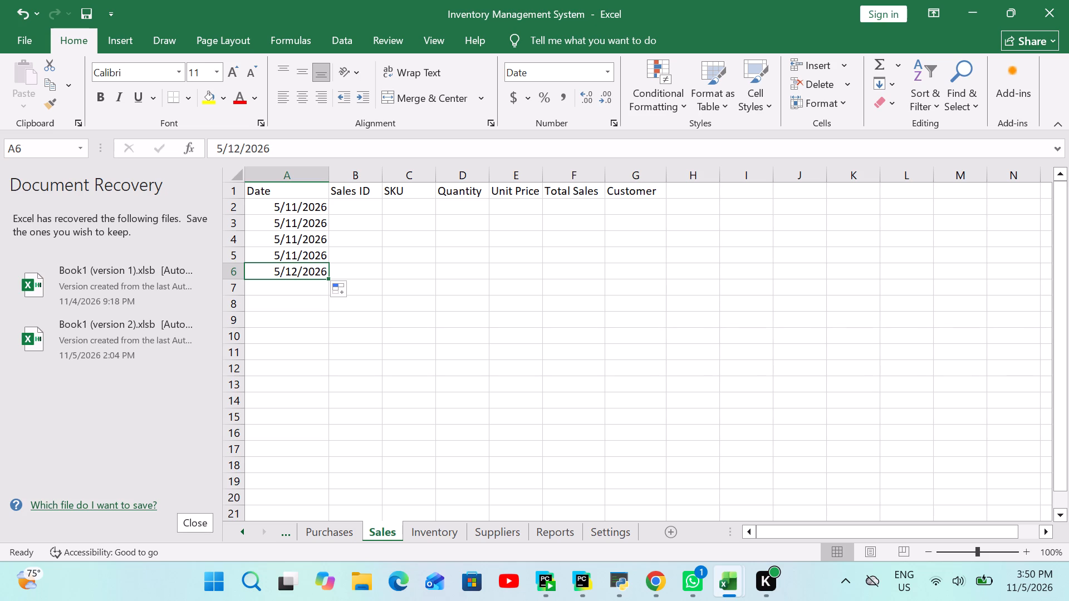
click(298, 267)
double_click(292, 267)
double_click(296, 276)
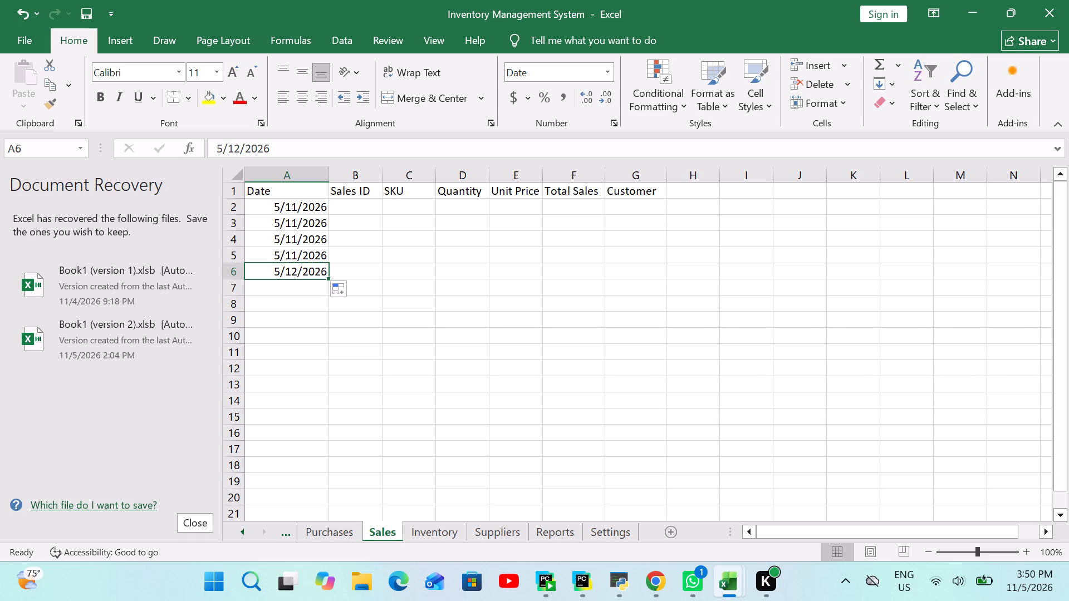
click(296, 273)
click(293, 267)
double_click(297, 274)
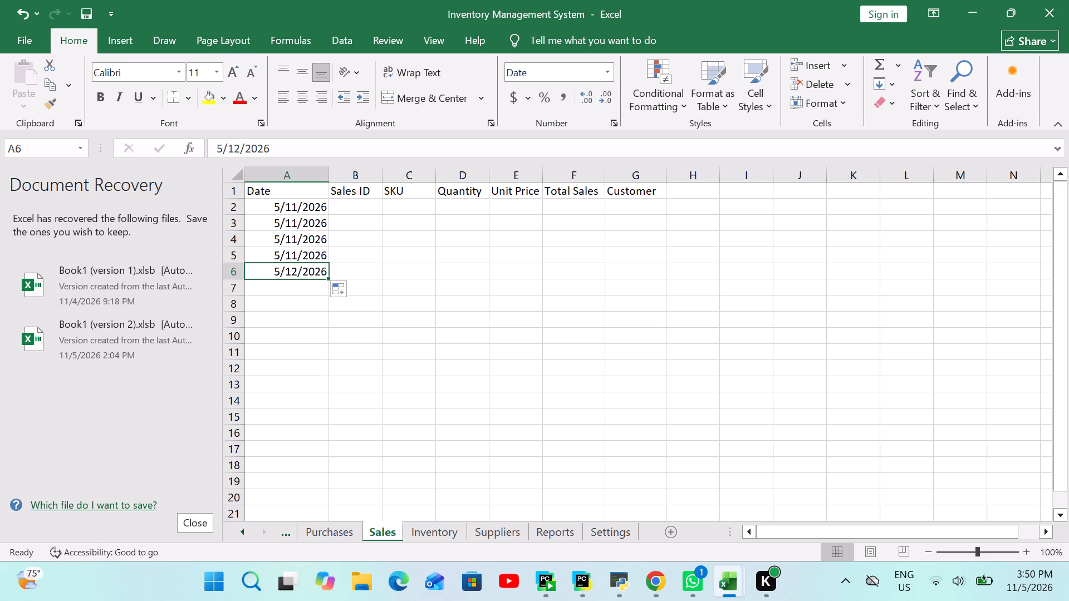
click(306, 268)
double_click(293, 273)
click(298, 271)
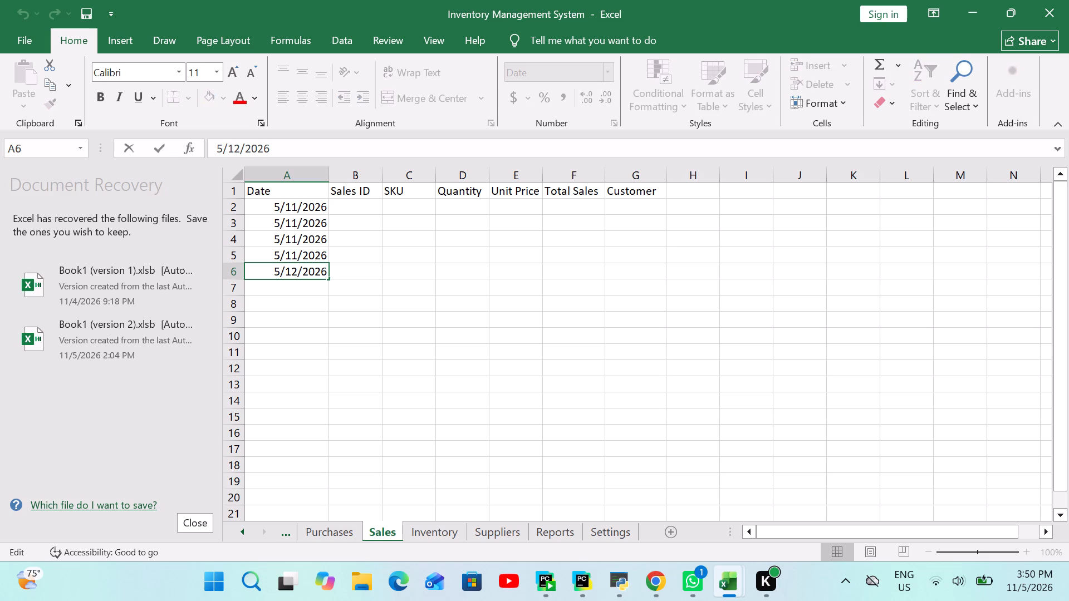
key(BackSpace)
key(1)
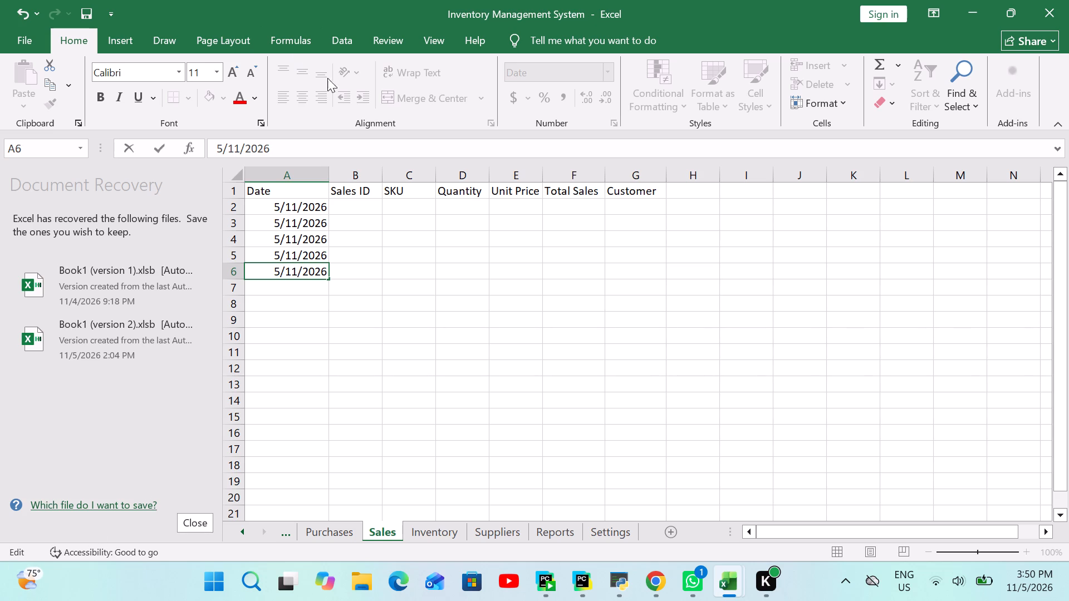
Widen the Sales ID column (column B) slightly.
click(383, 181)
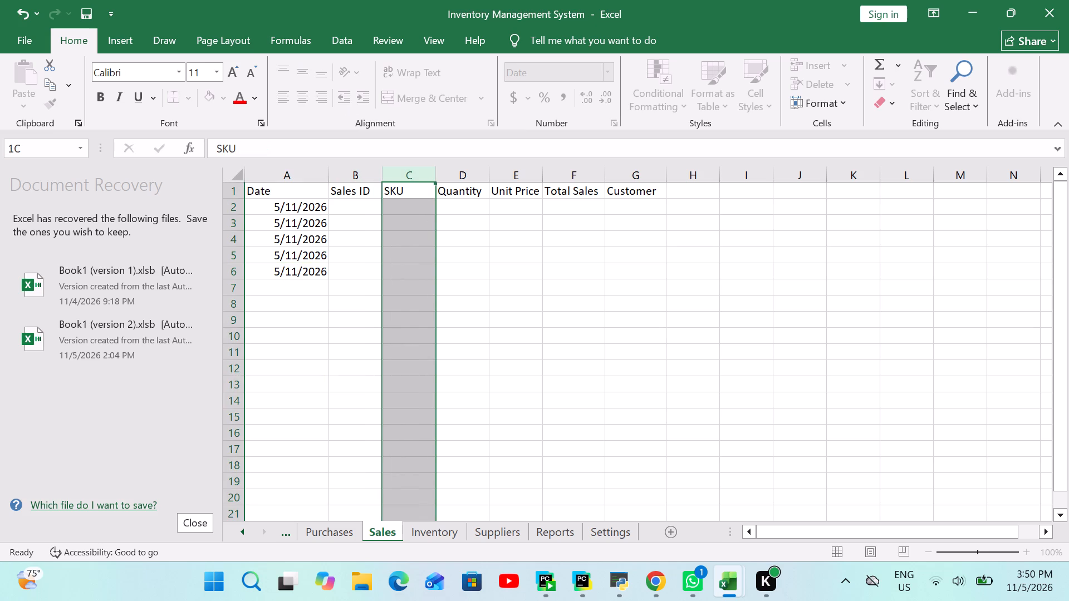
click(381, 184)
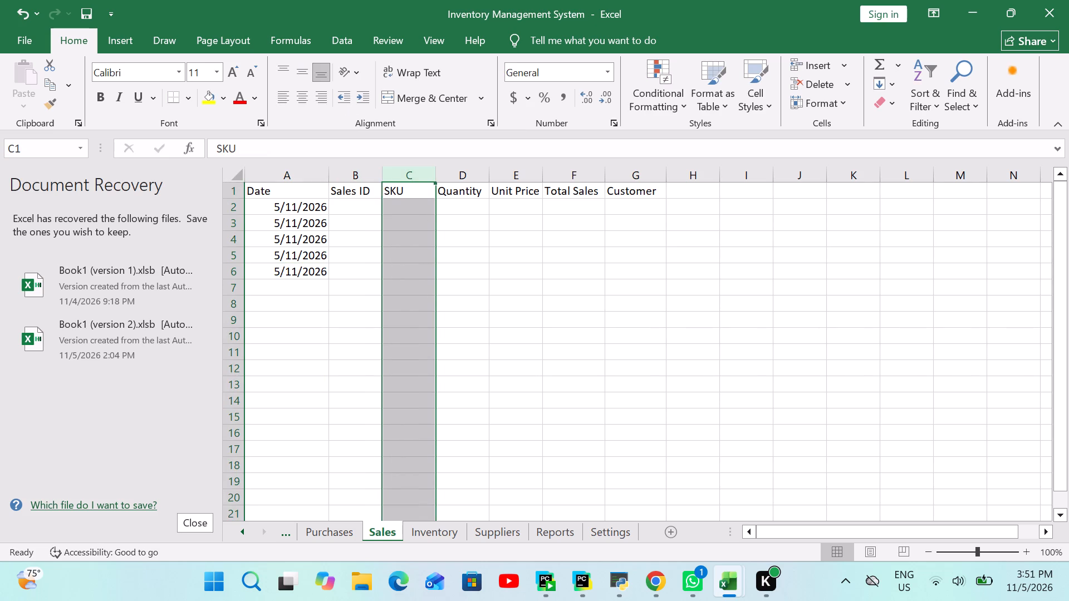
drag(383, 178, 403, 183)
Enter SAL001 as the first Sales ID in B2 and fill the series down to SAL005 in B6.
click(357, 206)
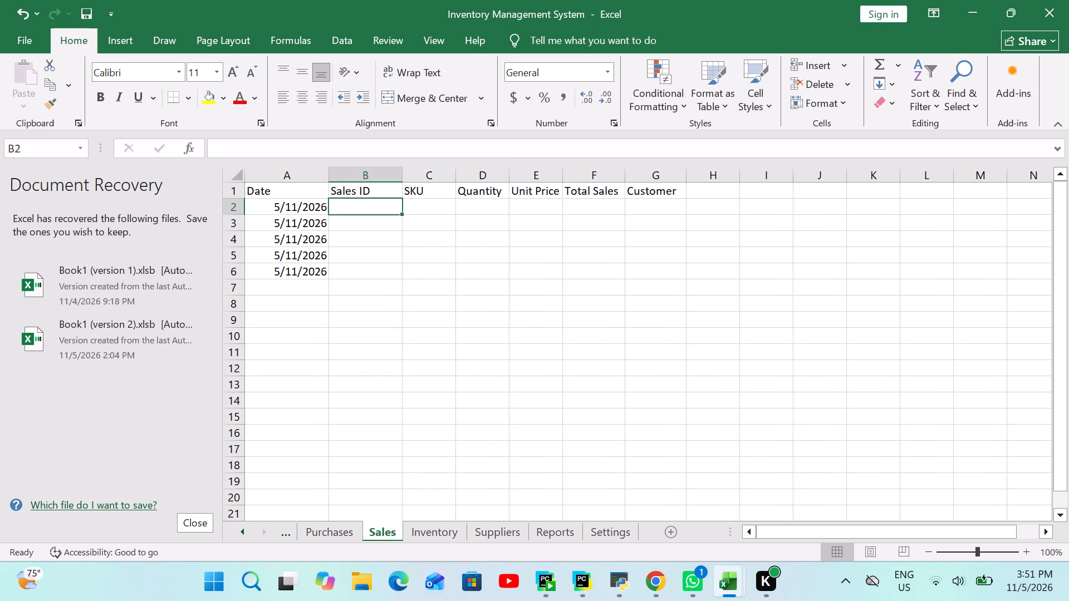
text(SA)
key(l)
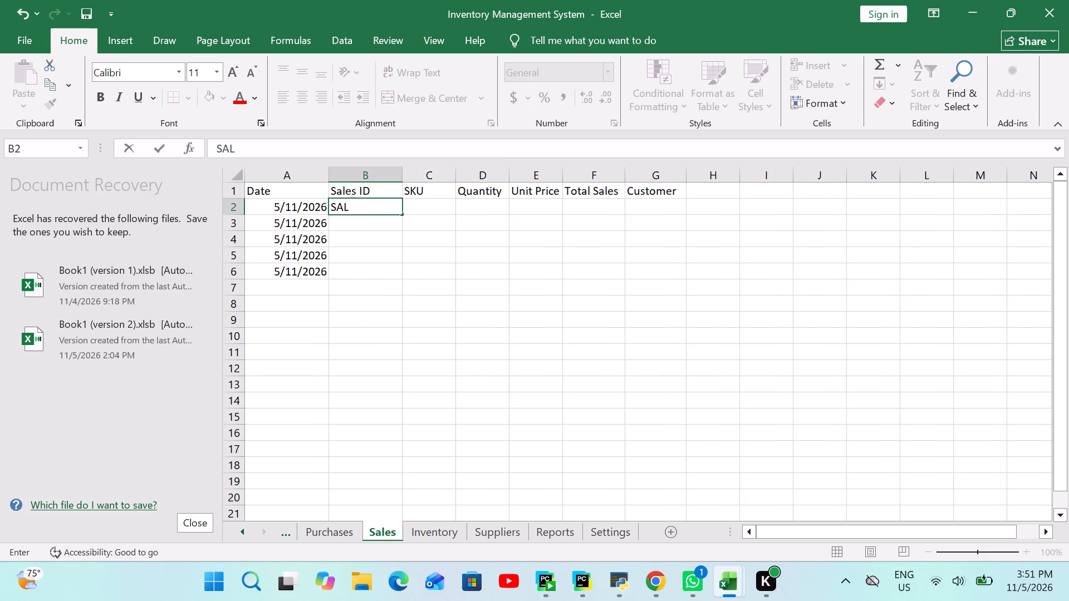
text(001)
drag(401, 215, 406, 284)
Enter P001 as the first SKU in C2 and fill the series down to P005 in C6.
click(419, 203)
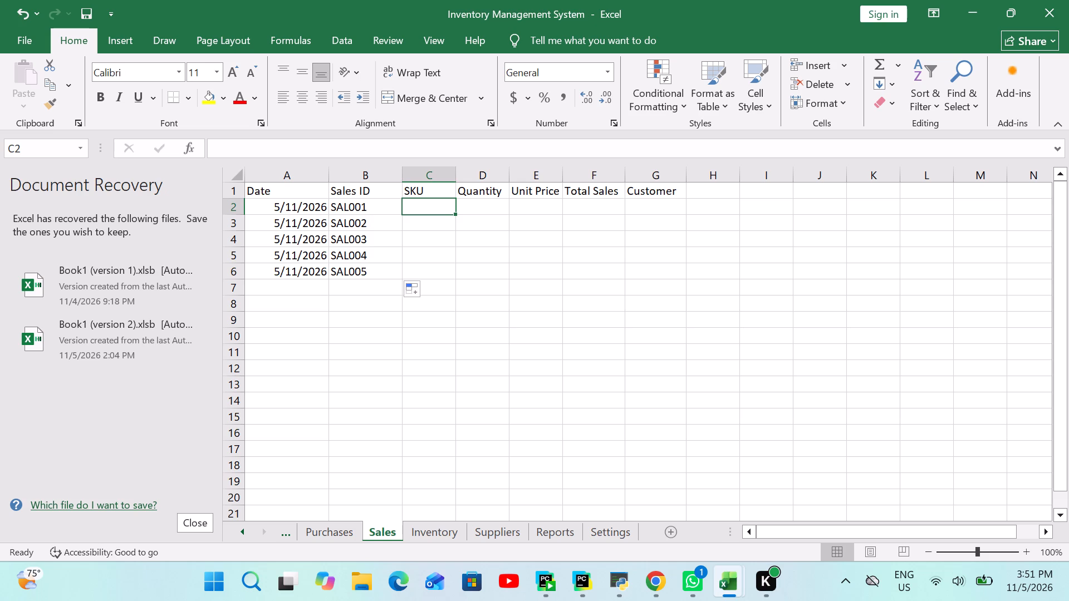
key(p)
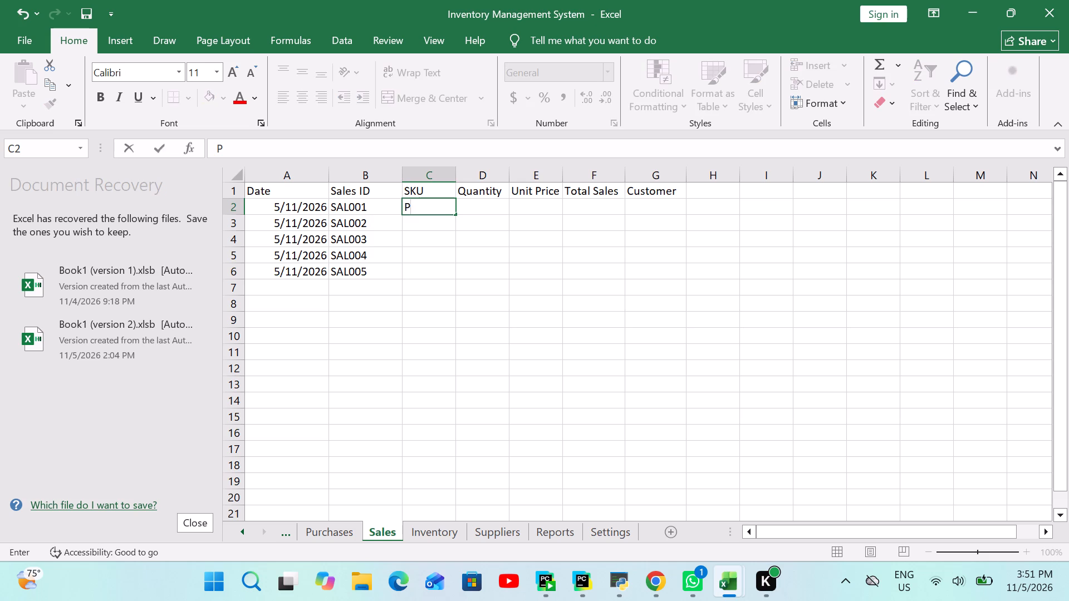
text(001)
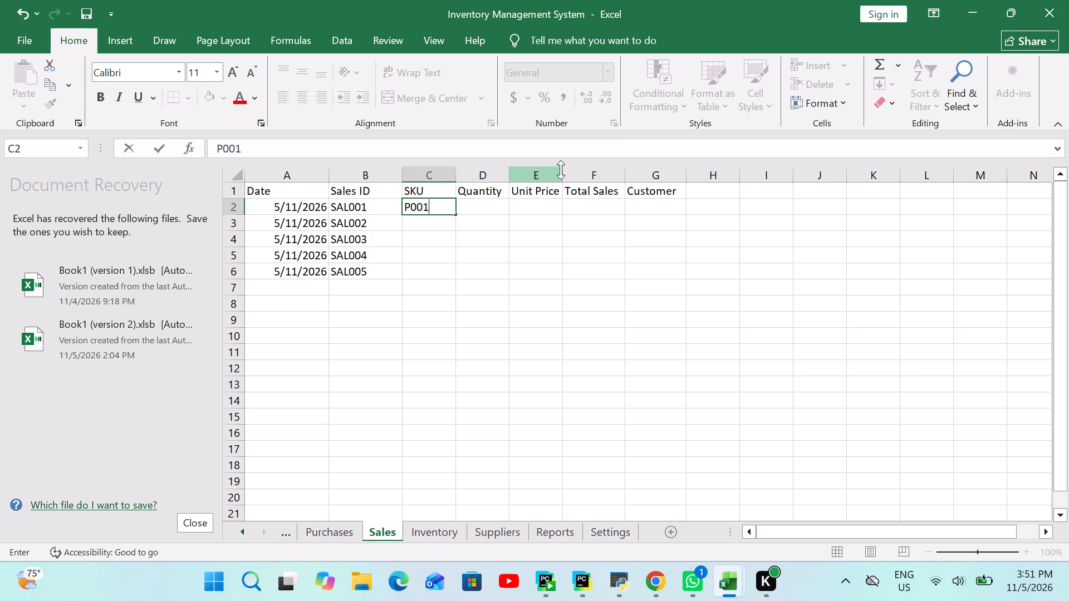
click(457, 210)
drag(453, 211, 454, 219)
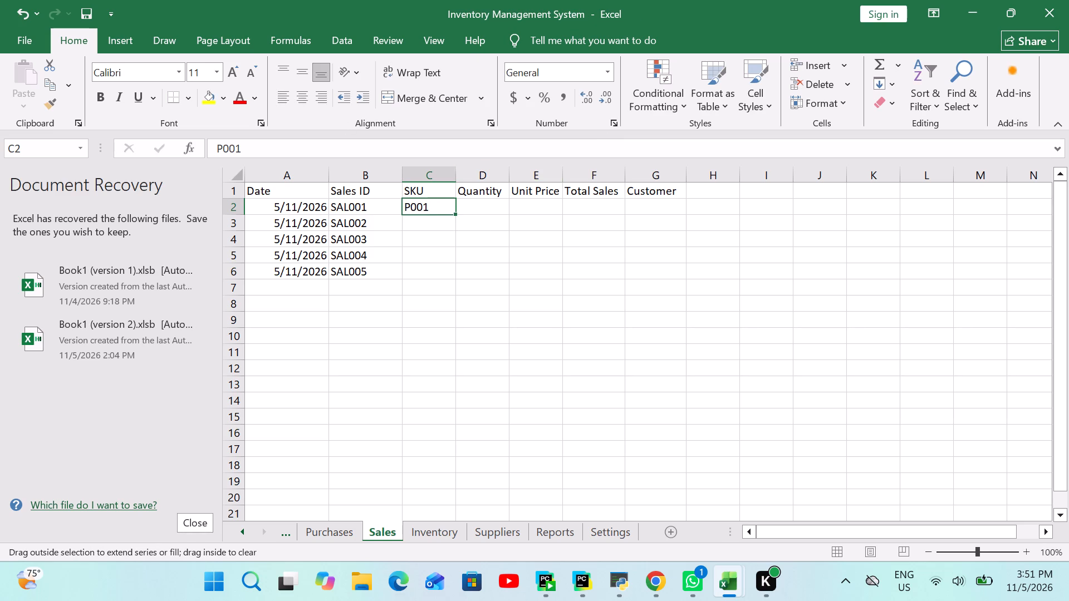
drag(454, 219, 456, 277)
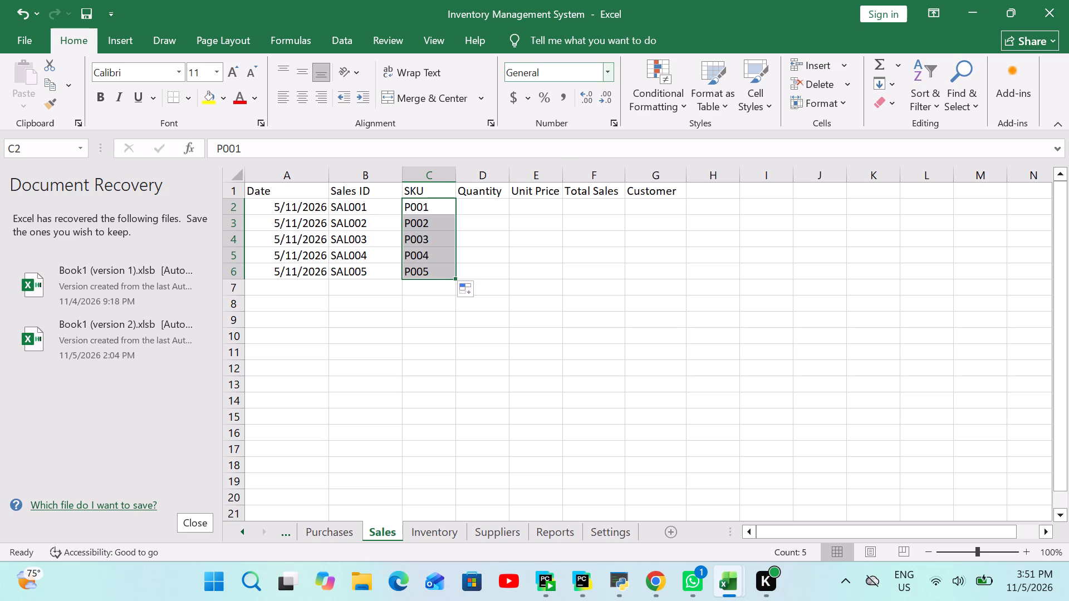
Enter the quantities 3, 5, 2, 10 and 1 for the five sales records in D2:D6.
click(489, 200)
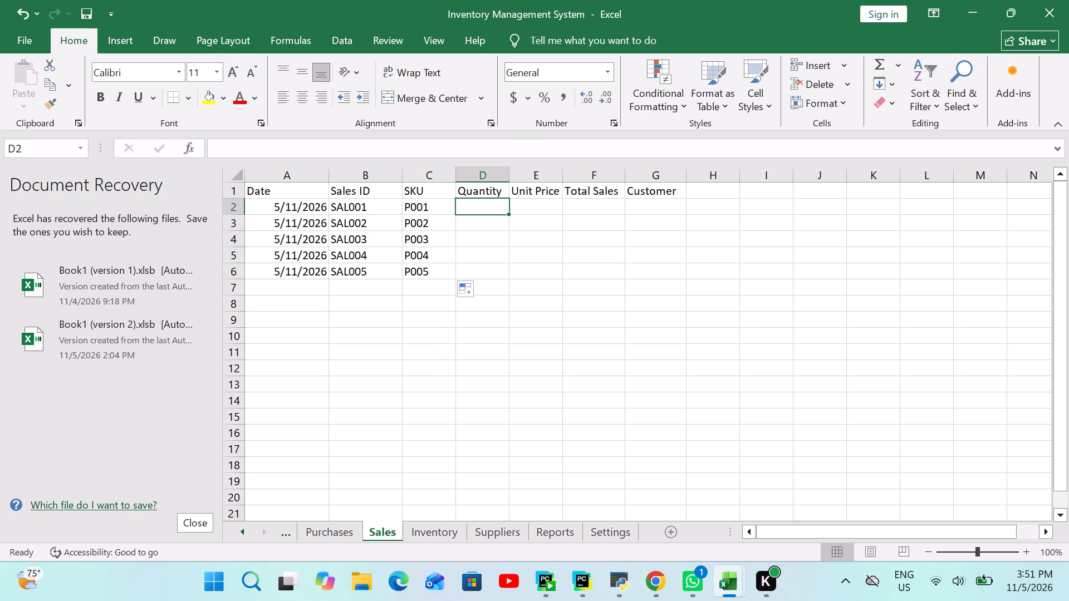
text(35)
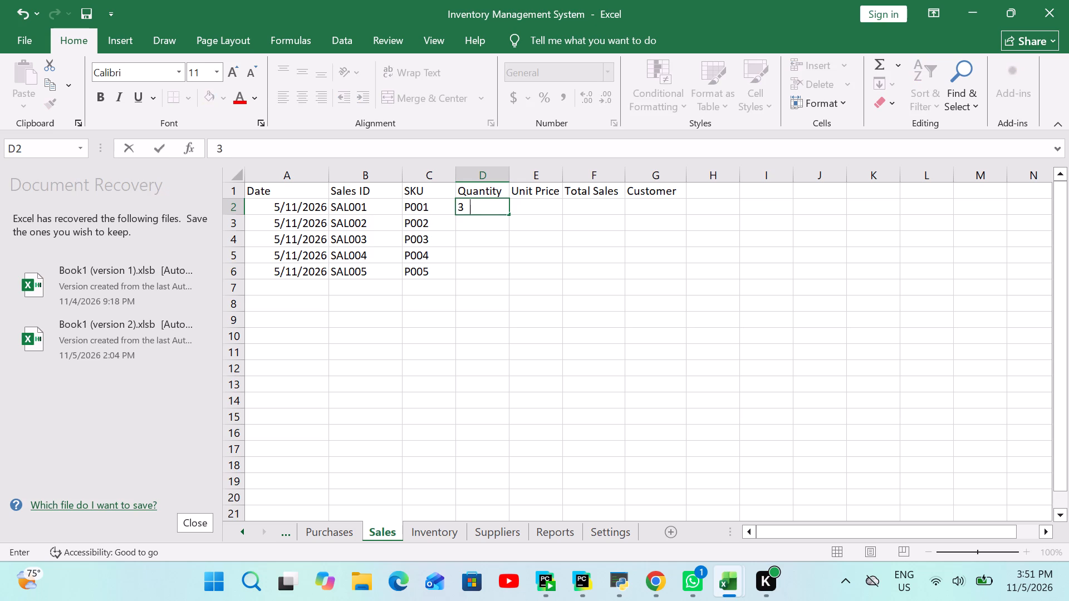
key(BackSpace)
key(Return)
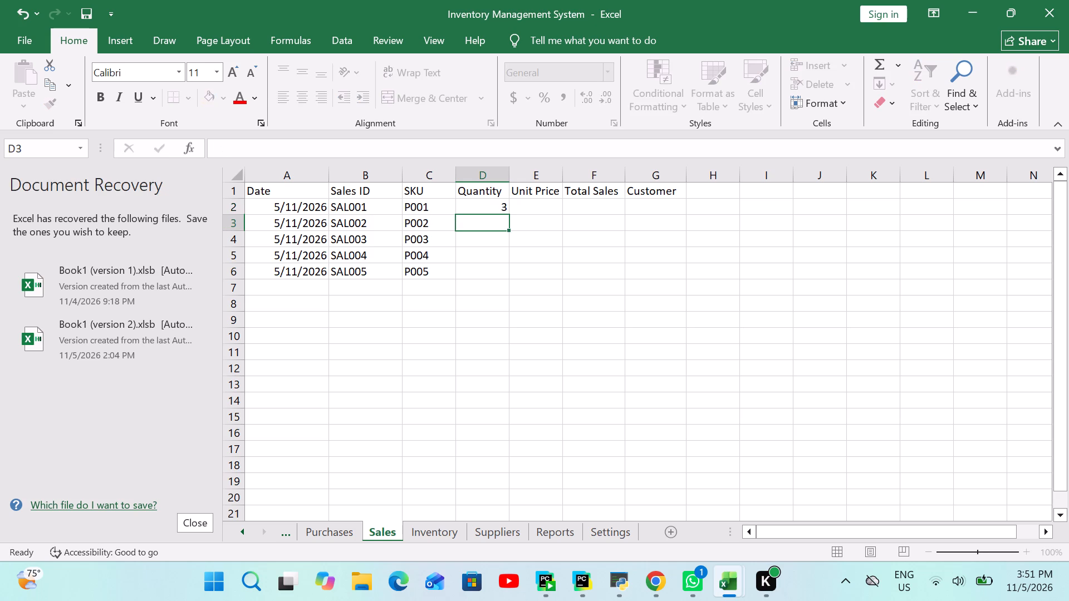
key(5)
key(Return)
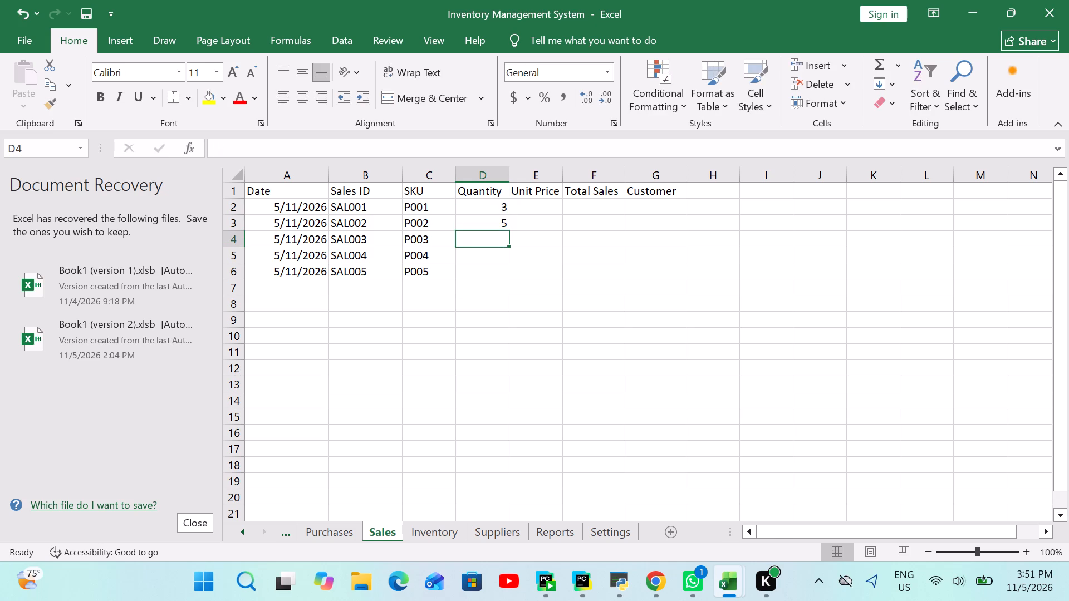
key(2)
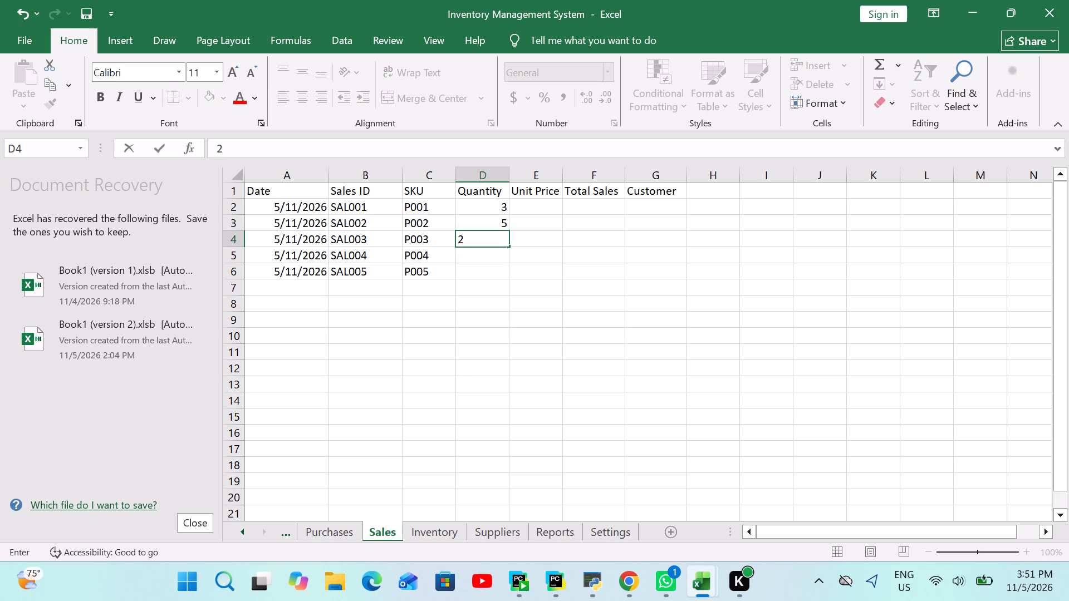
key(Return)
key(1)
key(0)
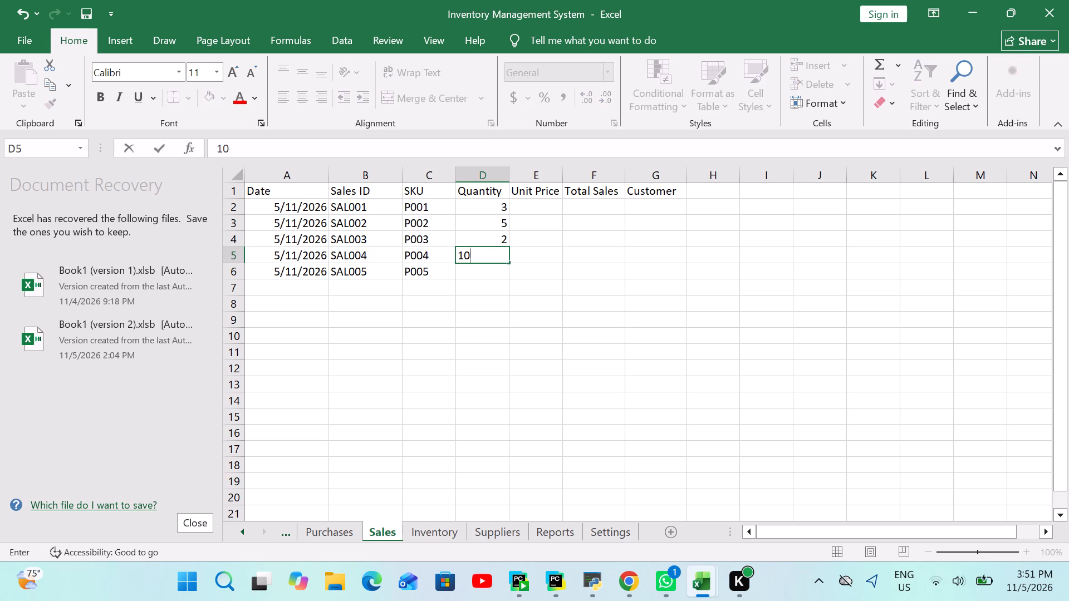
key(Return)
key(1)
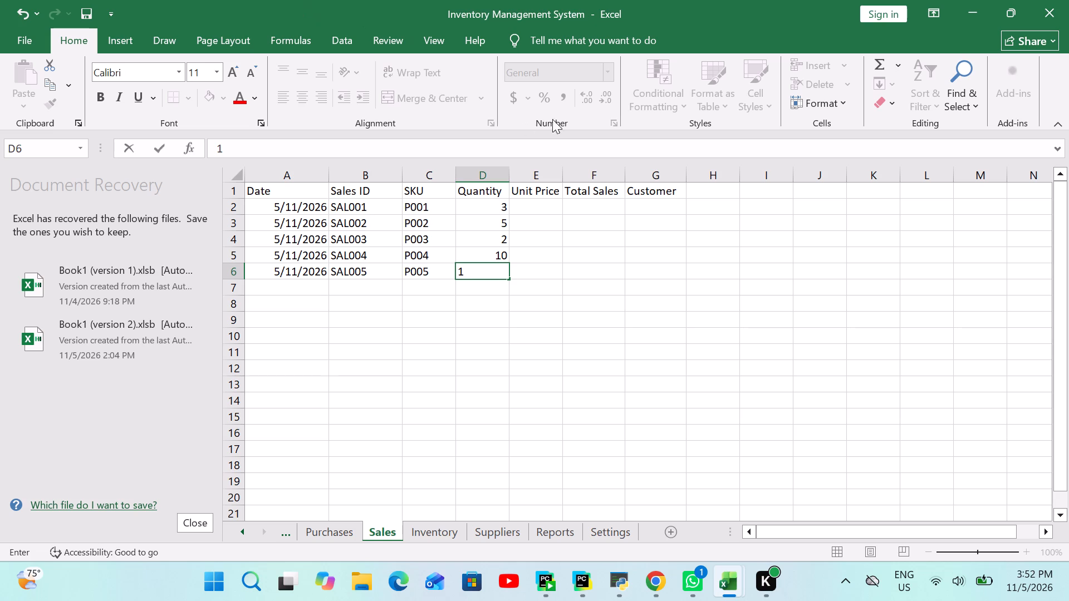
Enter the unit prices 55000, 850, 1200, 600 and 15000 for the five sales records in E2:E6.
click(529, 210)
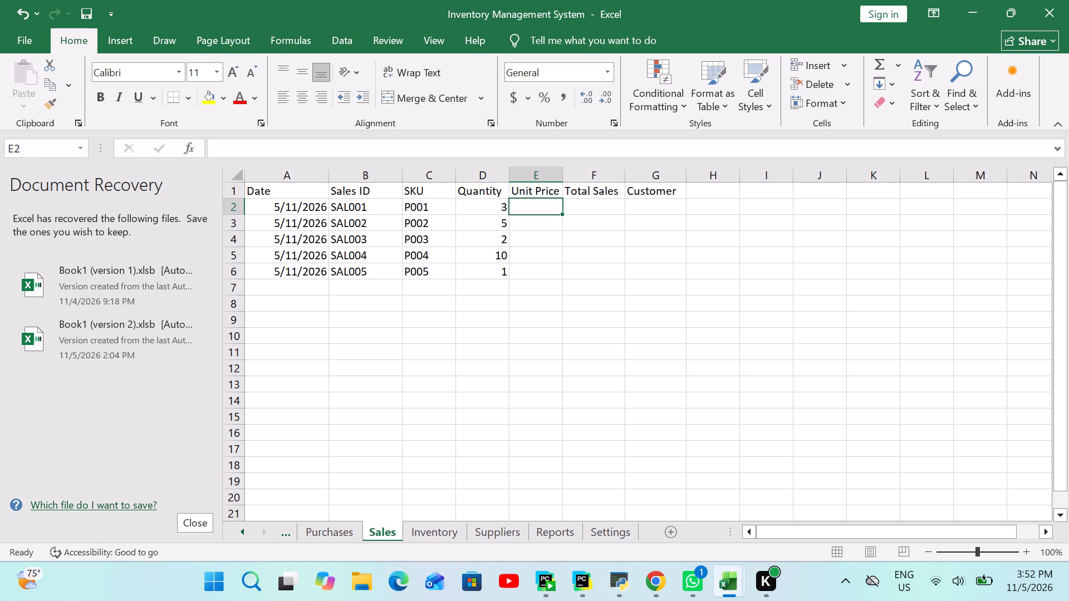
text(55000)
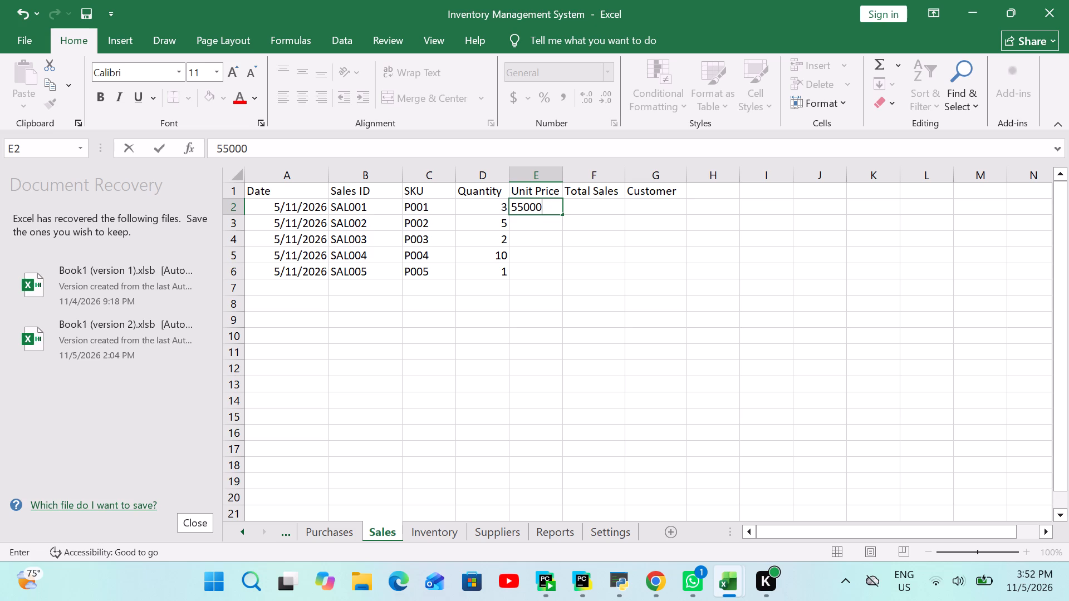
key(Return)
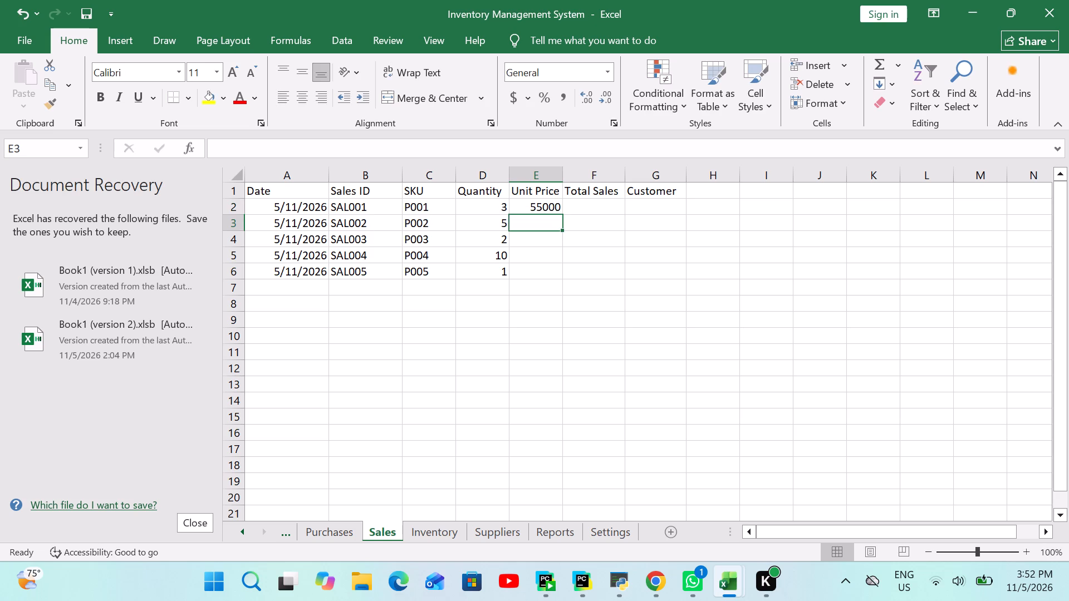
text(850)
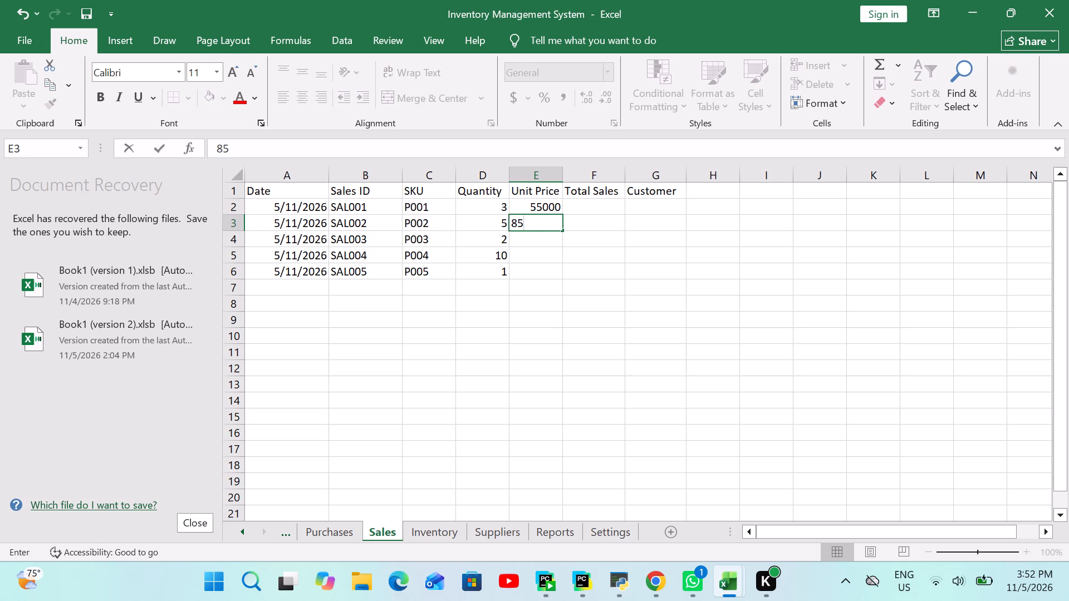
key(Return)
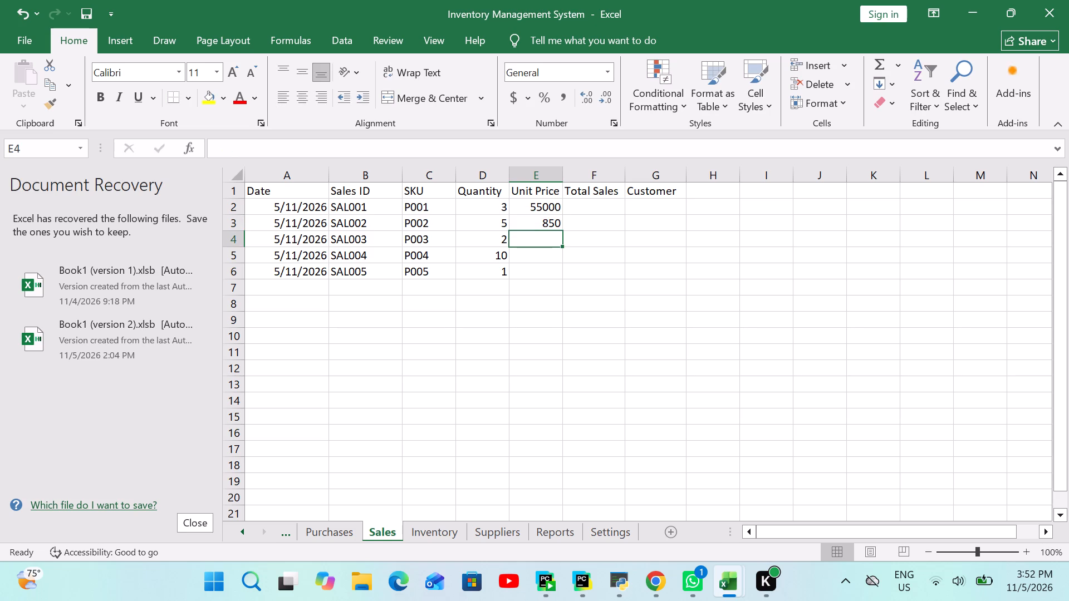
text(12)
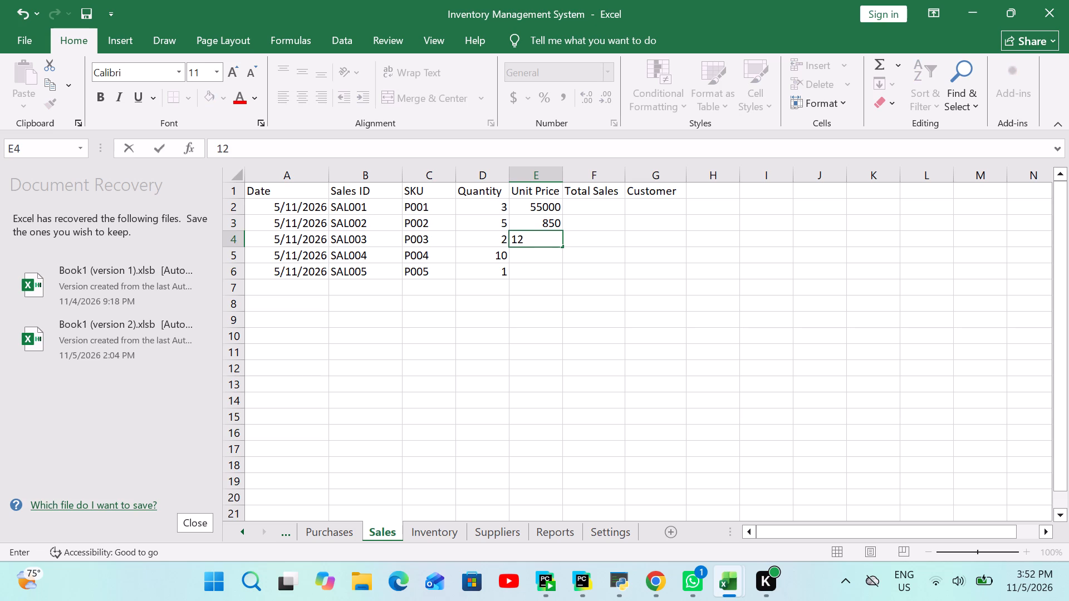
text(00)
key(Return)
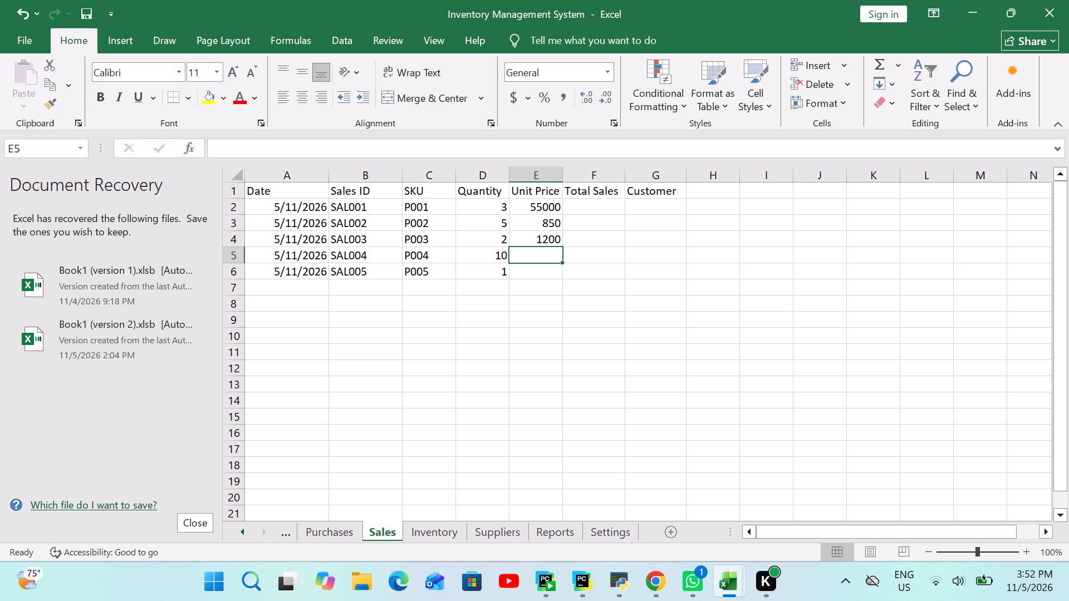
text(600)
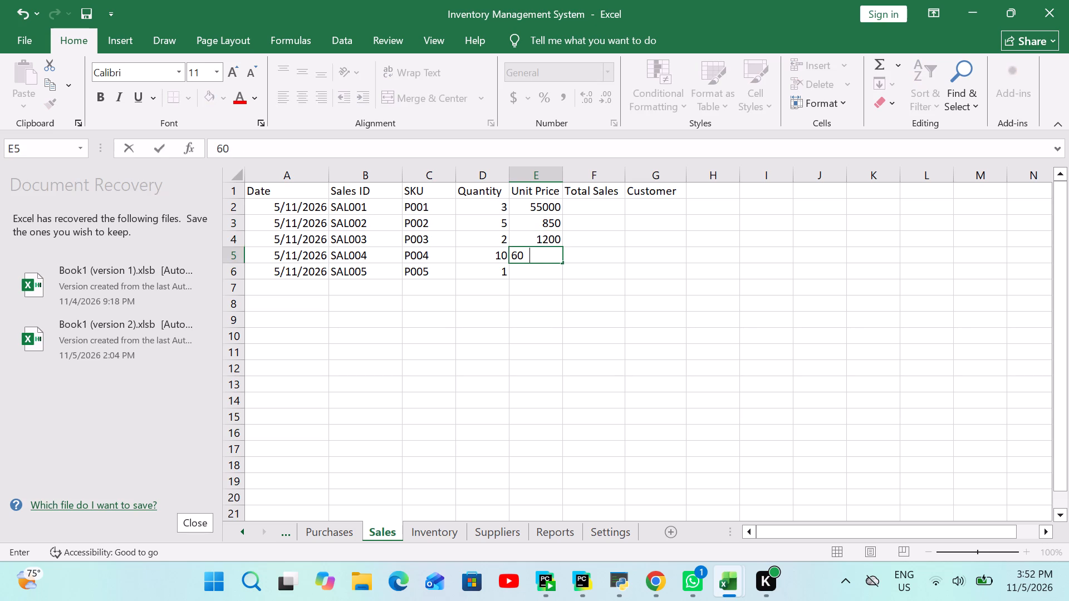
key(Return)
text(15)
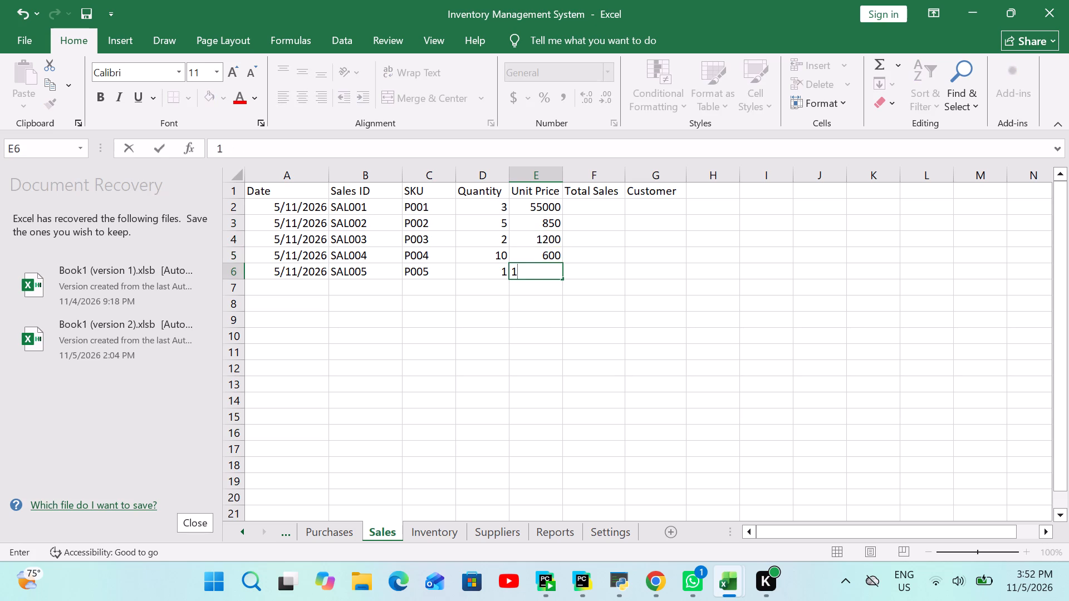
text(000)
Calculate Total Sales in F2 with the formula =D2*E2 and fill it down to F6.
click(595, 205)
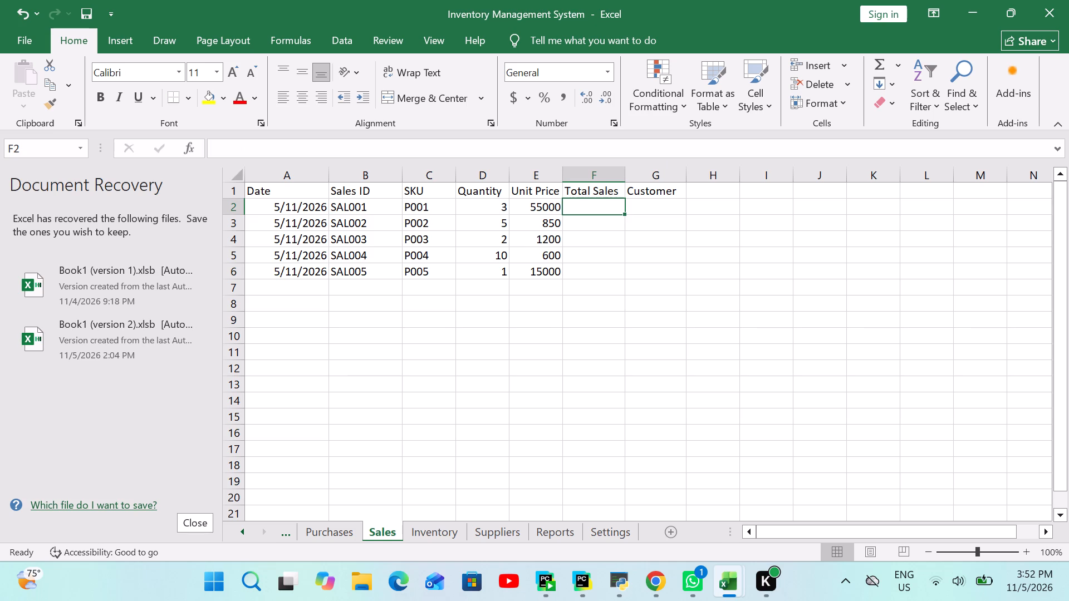
key(equal)
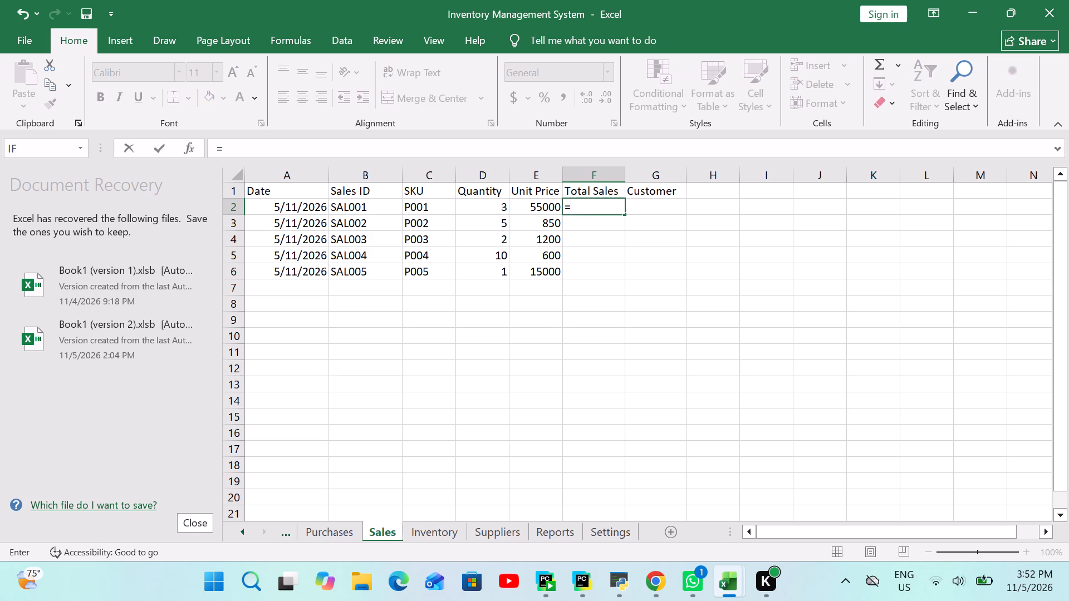
text(D2)
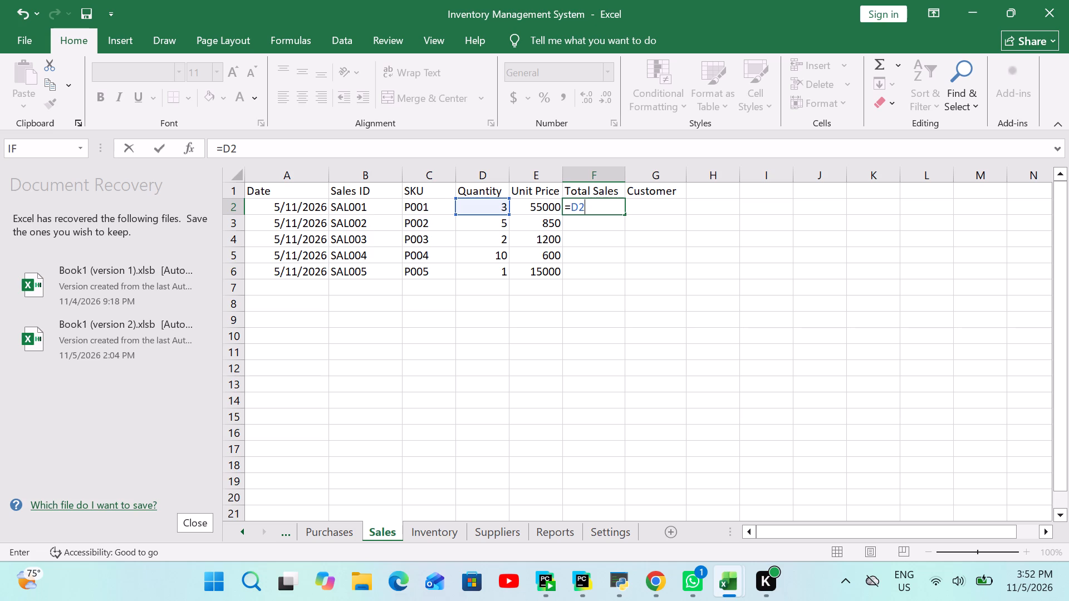
key(shift+asterisk)
key(shift+e)
key(shift+at)
key(BackSpace)
key(BackSpace)
key(e)
key(2)
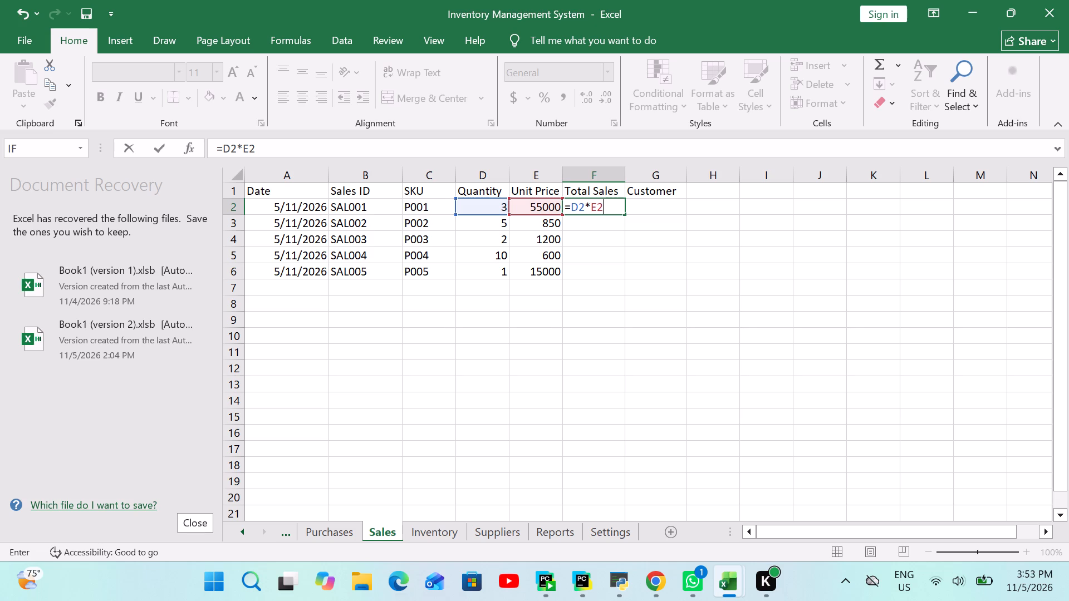
drag(624, 214, 615, 295)
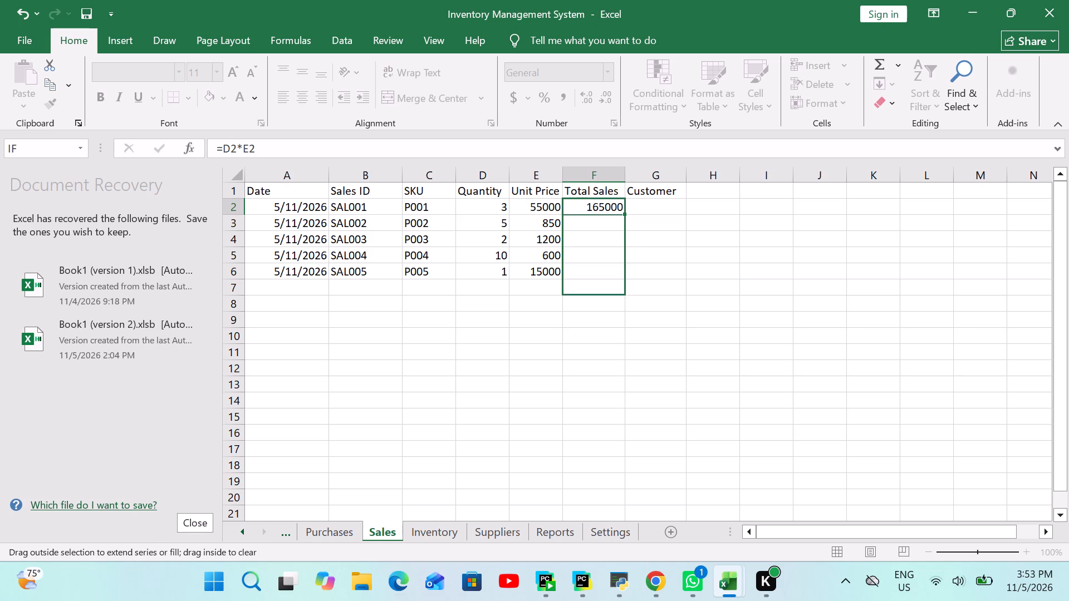
drag(615, 295, 615, 220)
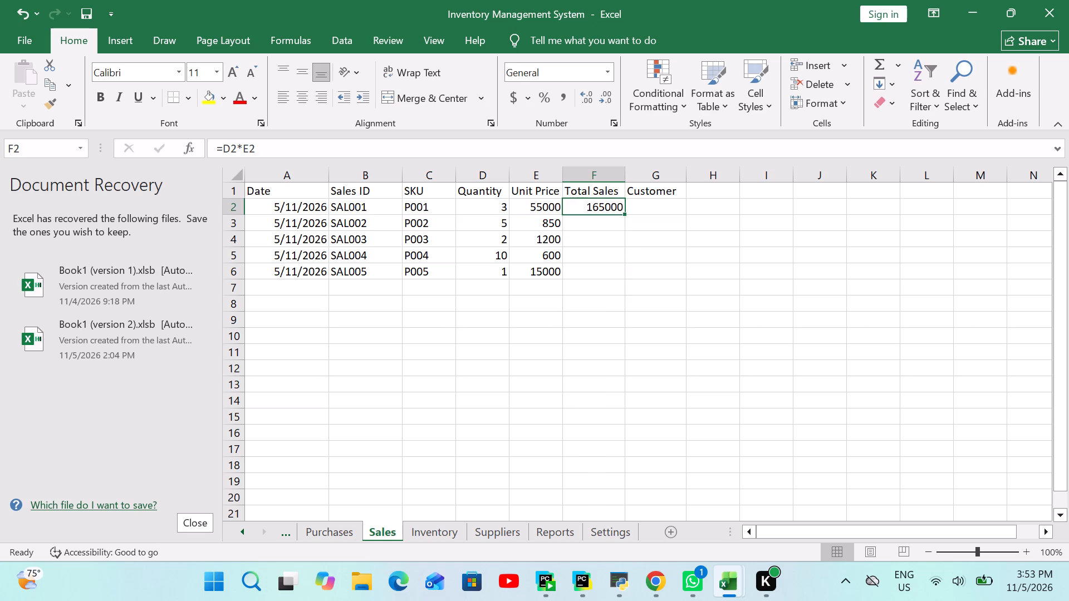
drag(621, 210, 615, 250)
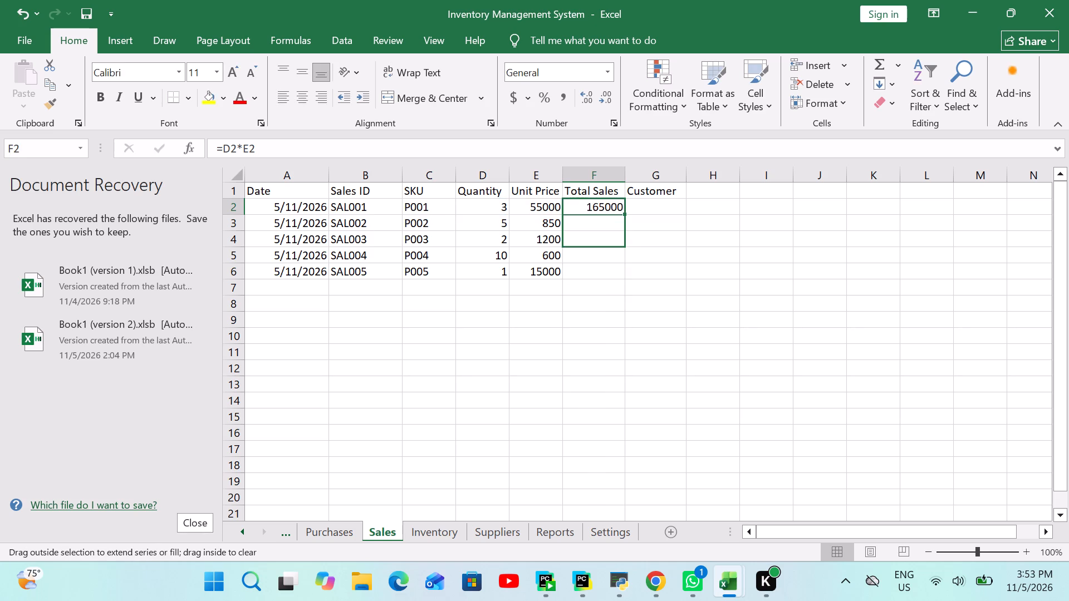
drag(615, 250, 612, 277)
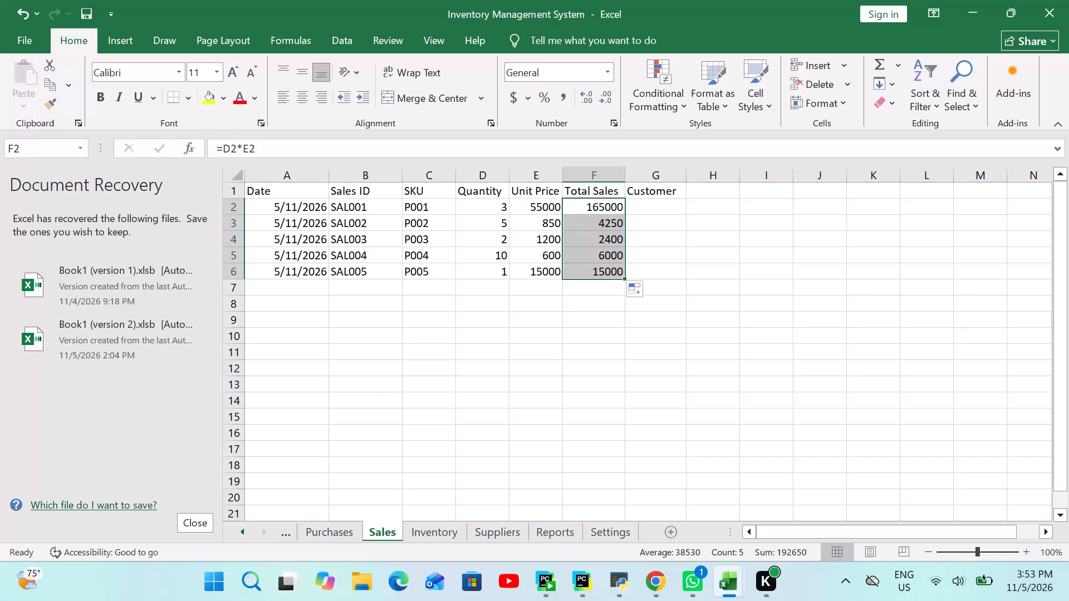
Enter the first customer's name for the SAL001 record in G2.
click(669, 206)
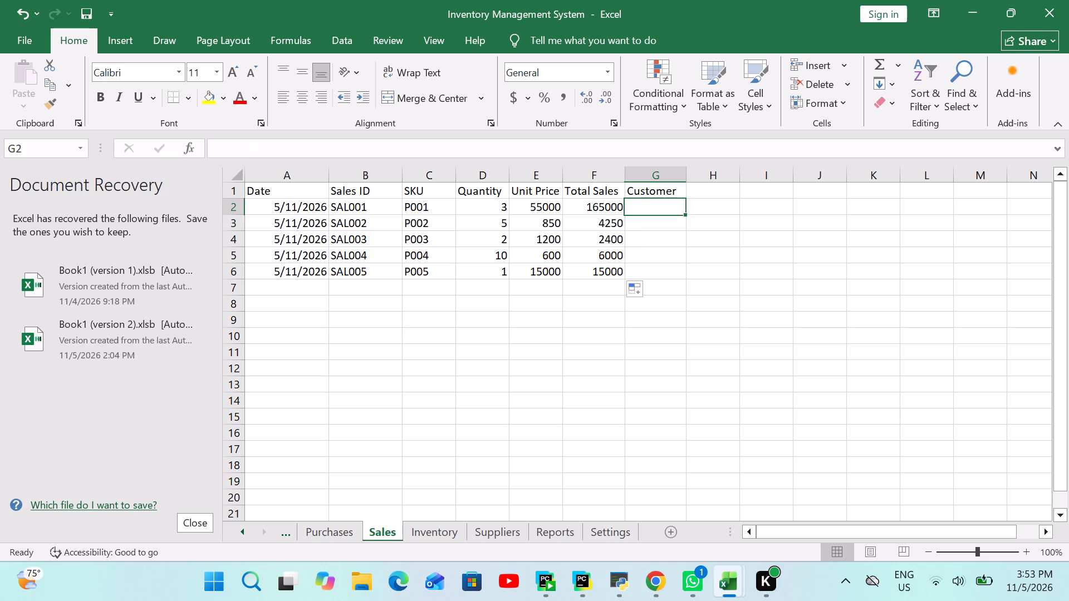
key(j)
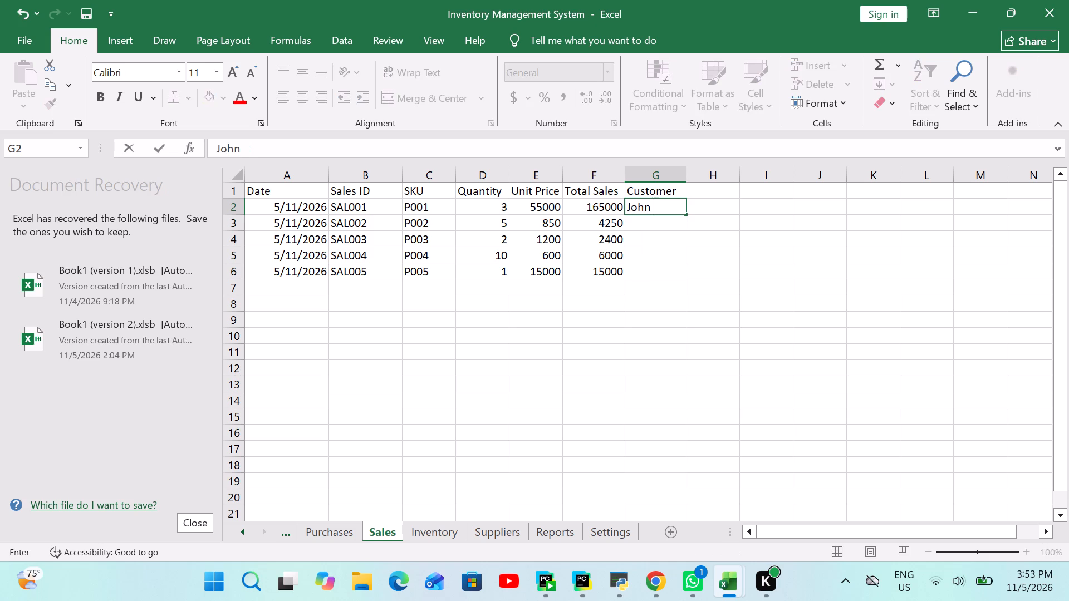
key(m)
text(wanh)
key(BackSpace)
key(i)
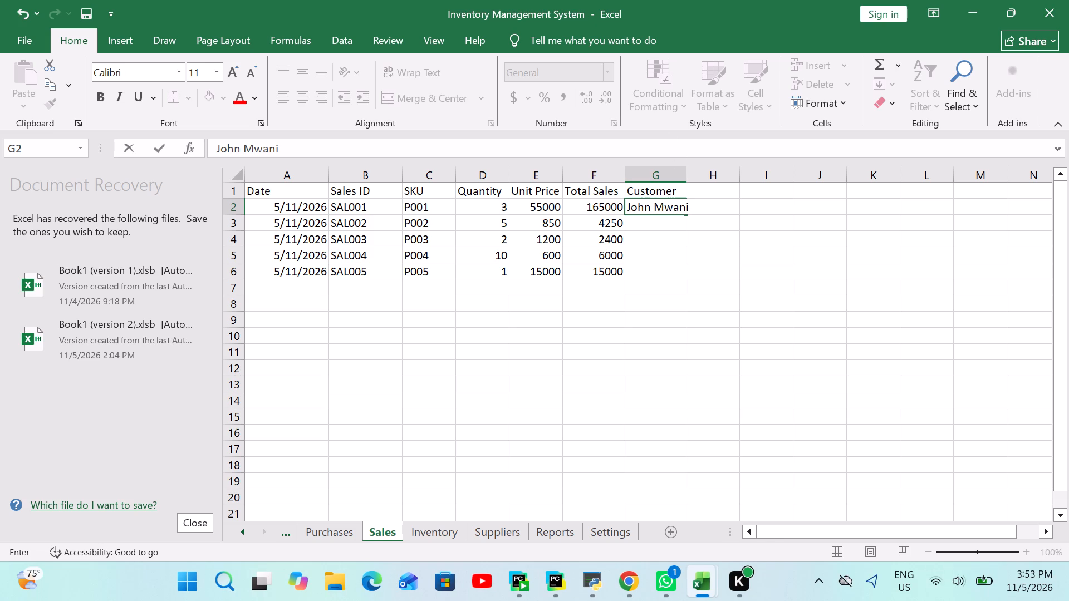
Widen the Customer column (column G) slightly so the customer name fits.
drag(685, 185, 689, 190)
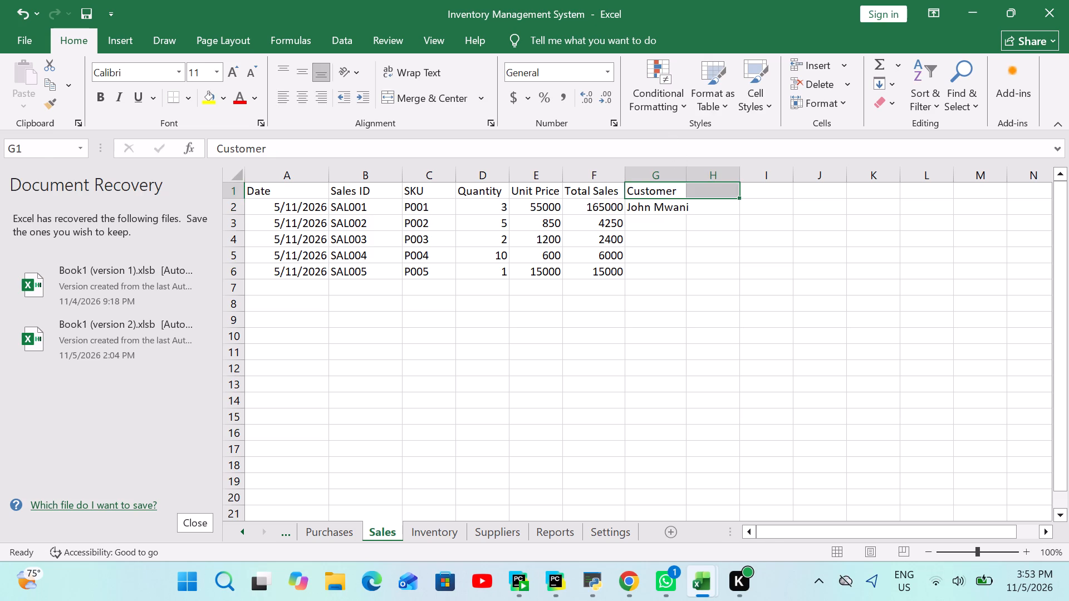
drag(684, 180, 709, 175)
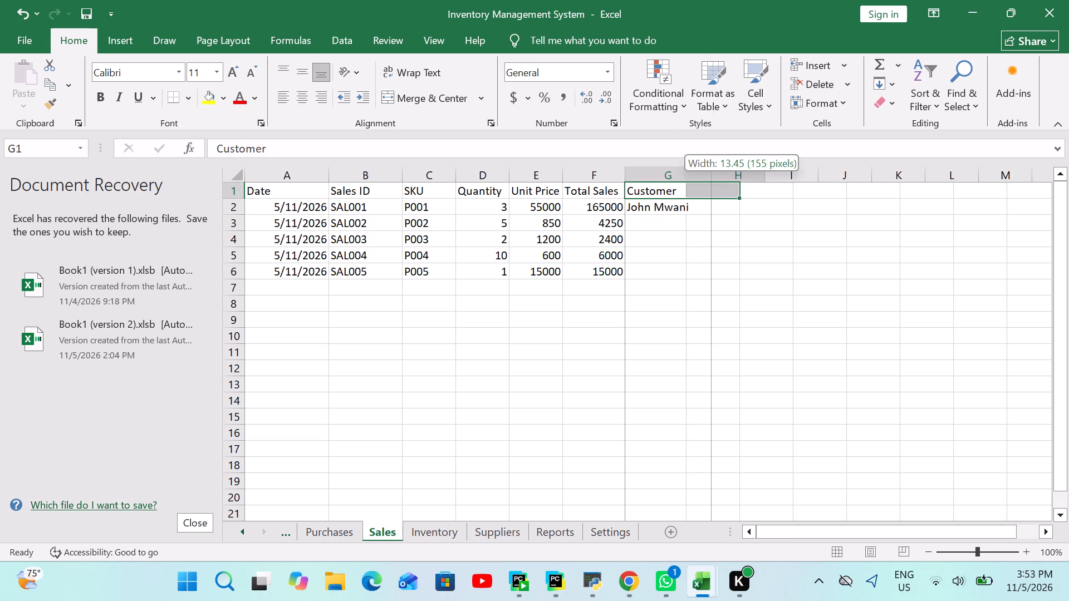
drag(709, 175, 703, 200)
Correct the spelling of the customer's surname in G2 so that it ends in "gi".
click(693, 204)
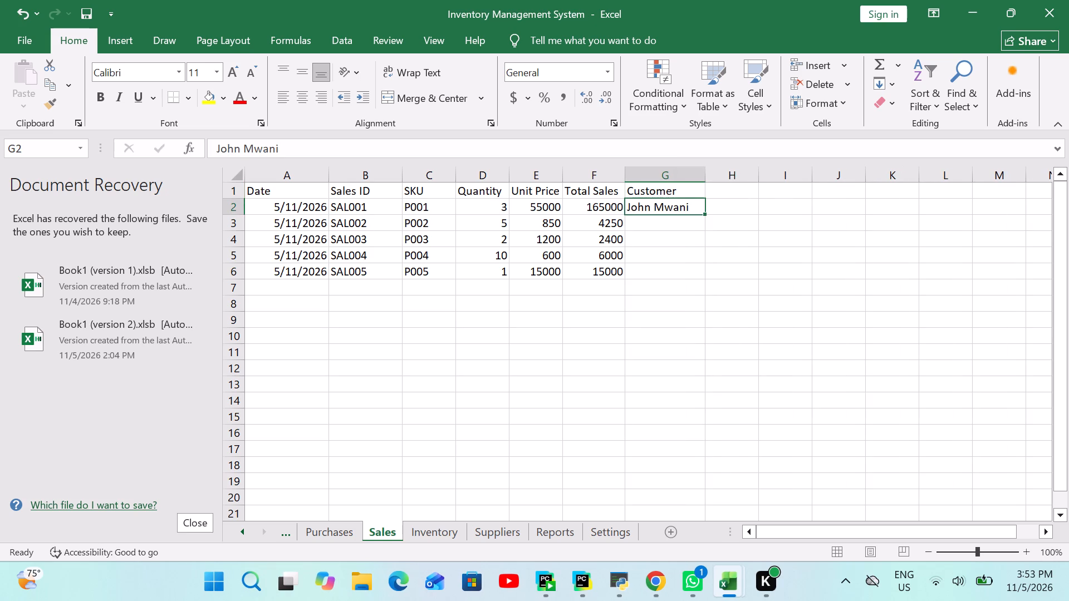
click(705, 213)
double_click(692, 205)
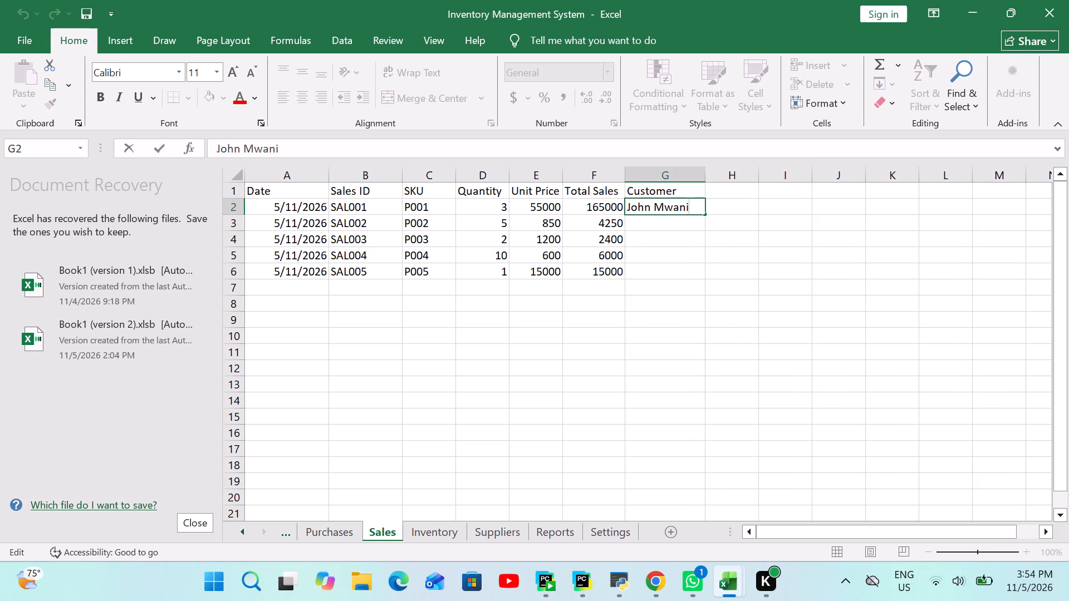
key(Return)
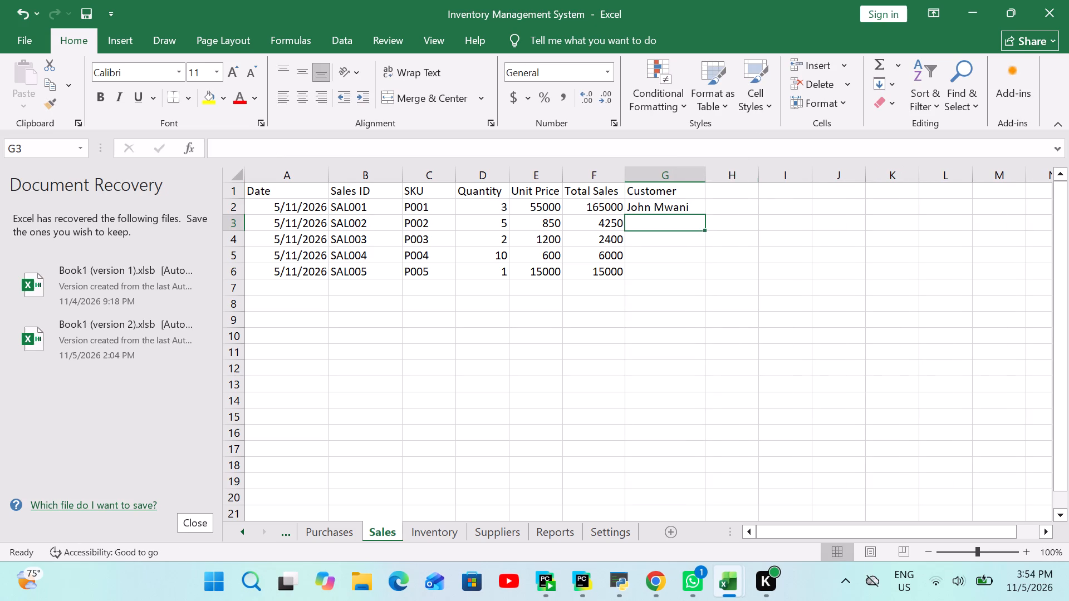
click(684, 204)
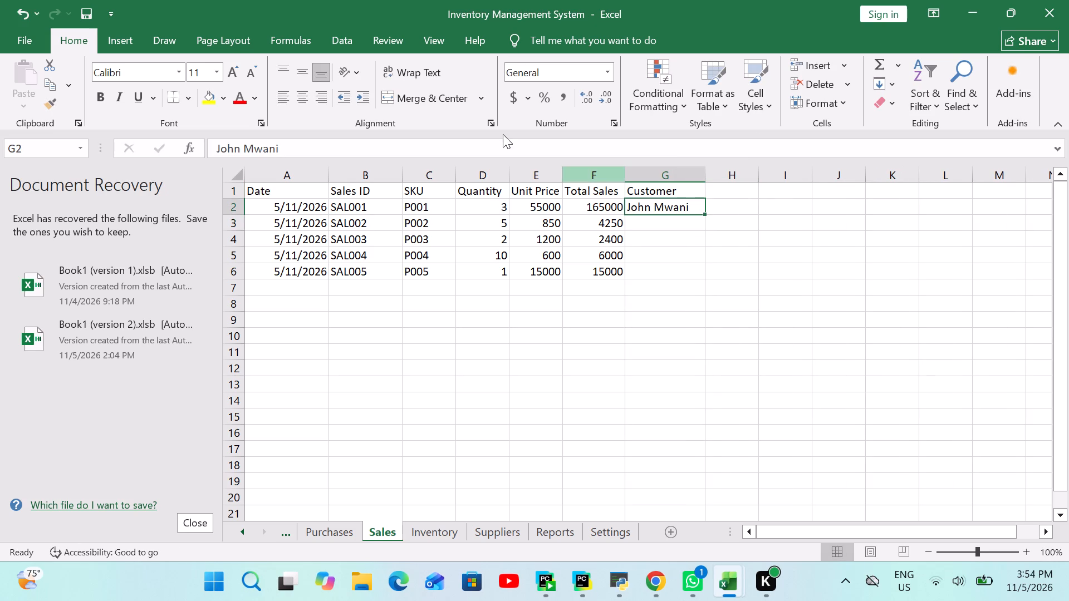
click(696, 206)
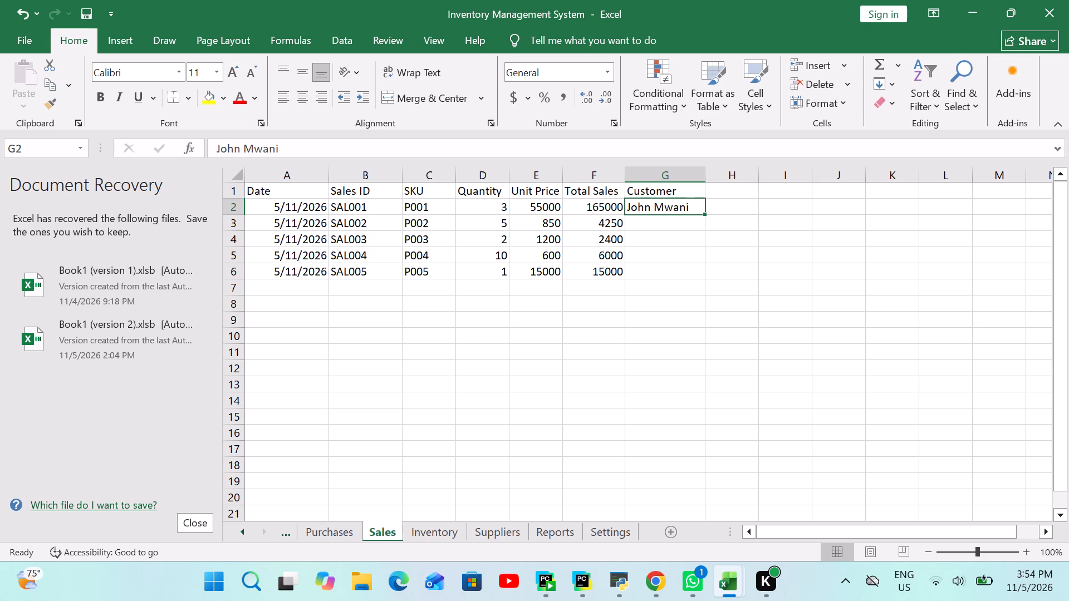
click(686, 211)
double_click(697, 206)
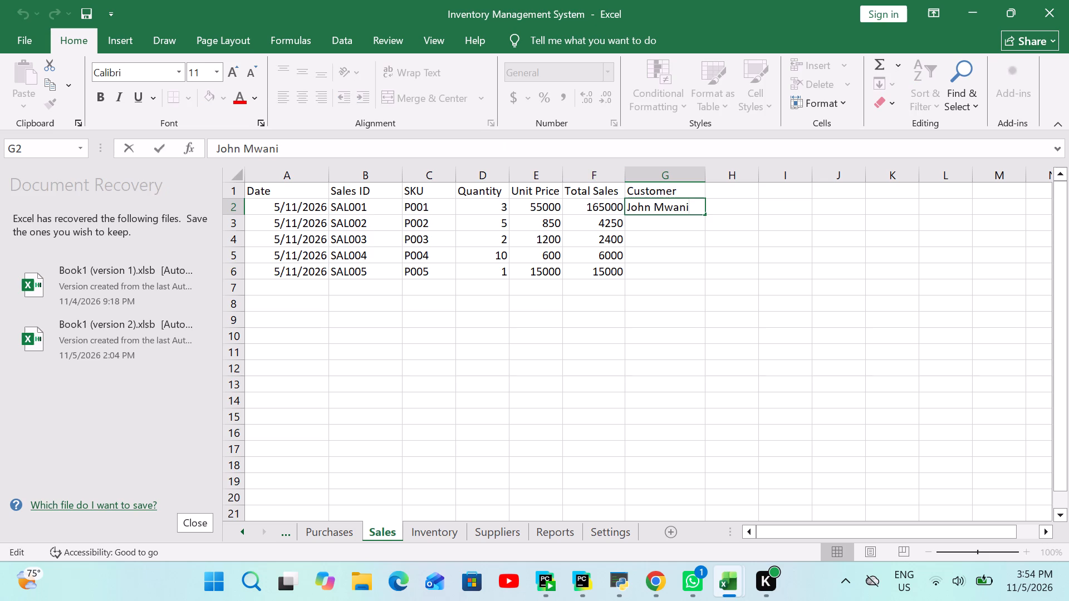
key(BackSpace)
key(g)
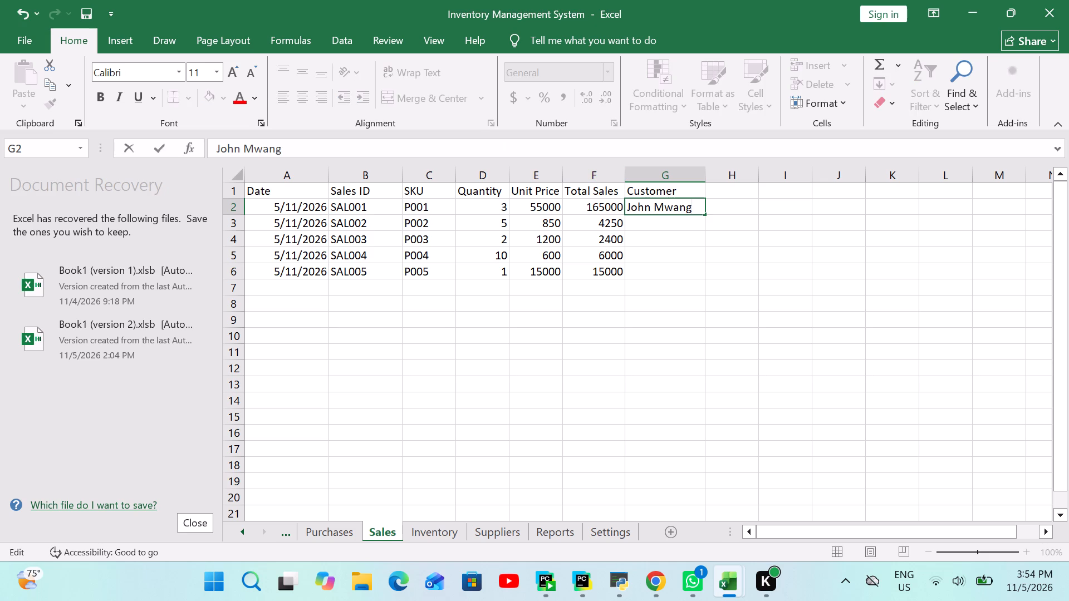
key(i)
Enter the second customer's name for the SAL002 record in G3.
click(685, 231)
click(678, 223)
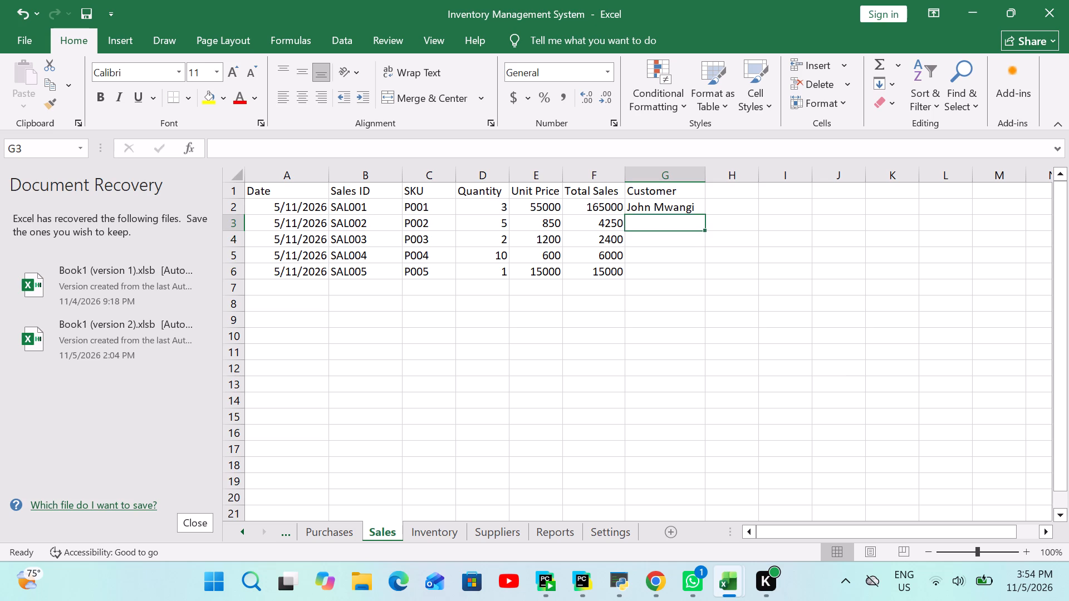
key(m)
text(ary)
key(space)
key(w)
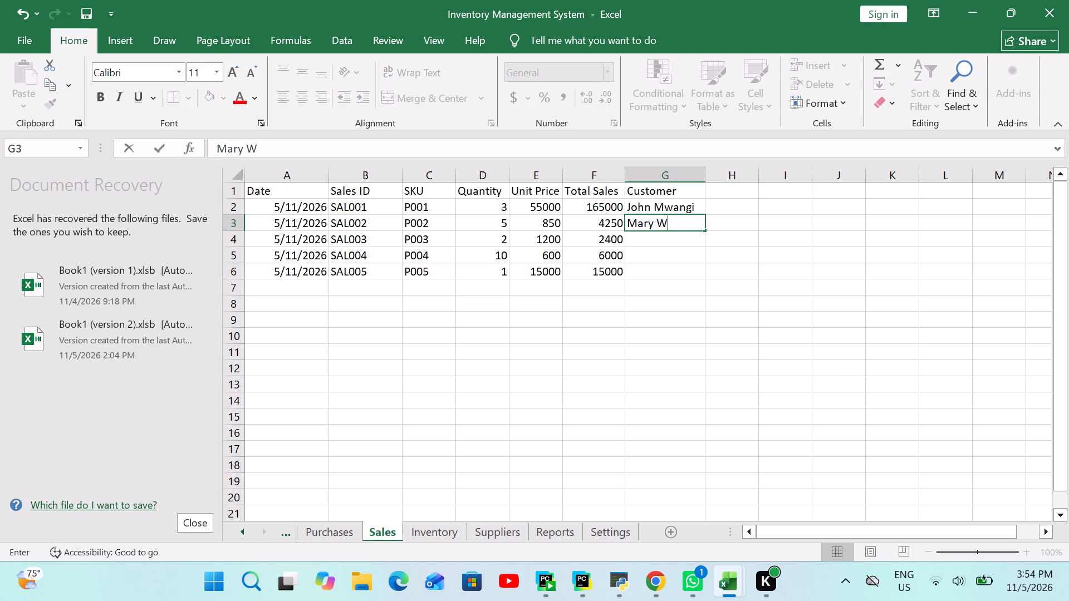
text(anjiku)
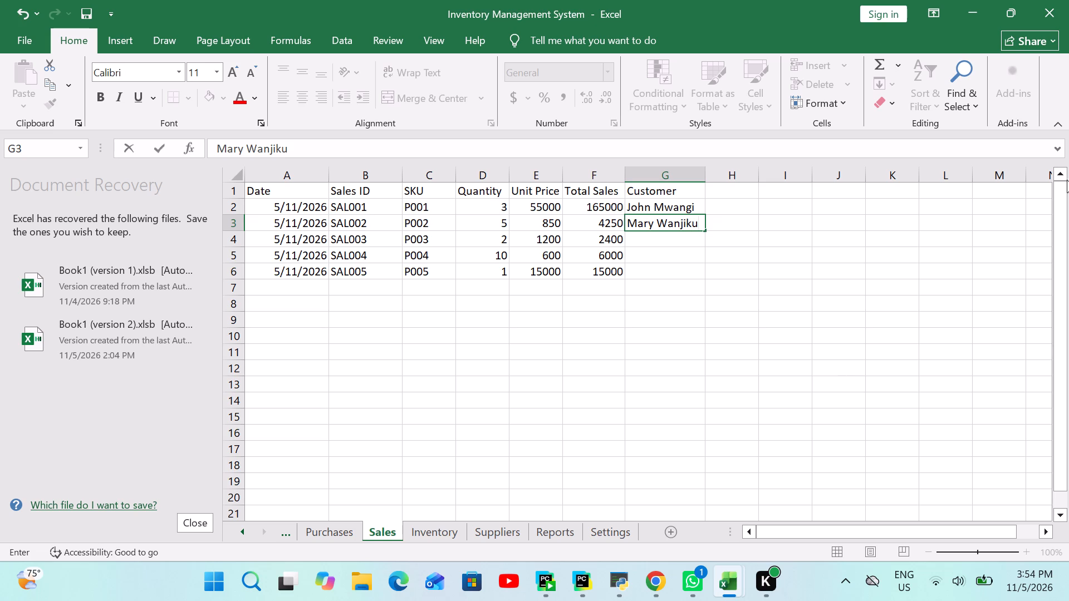
Enter the third customer's name for the SAL003 record in G4.
click(662, 249)
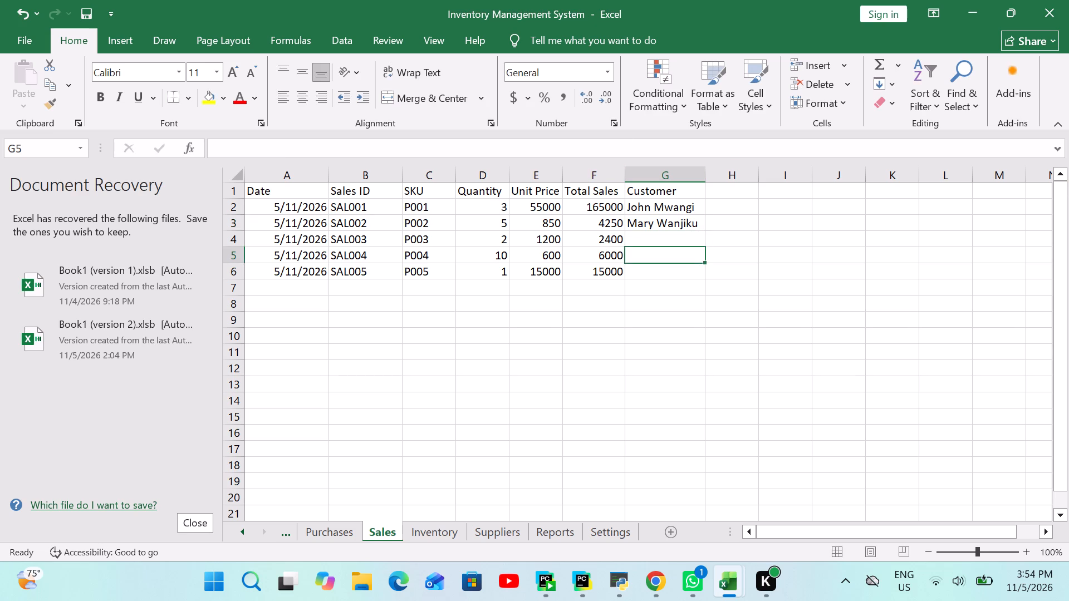
click(670, 236)
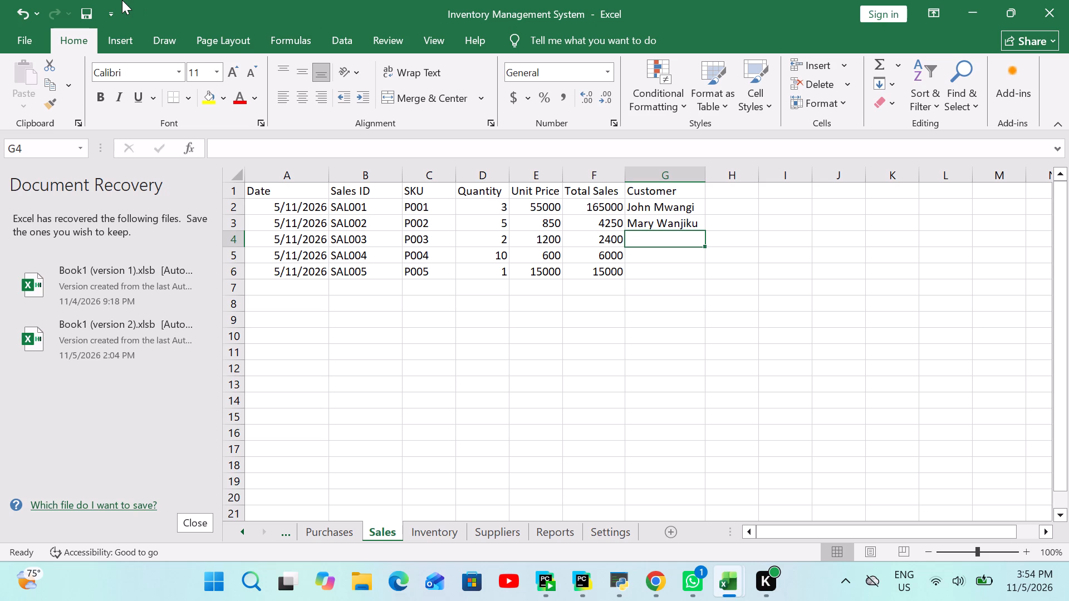
key(p)
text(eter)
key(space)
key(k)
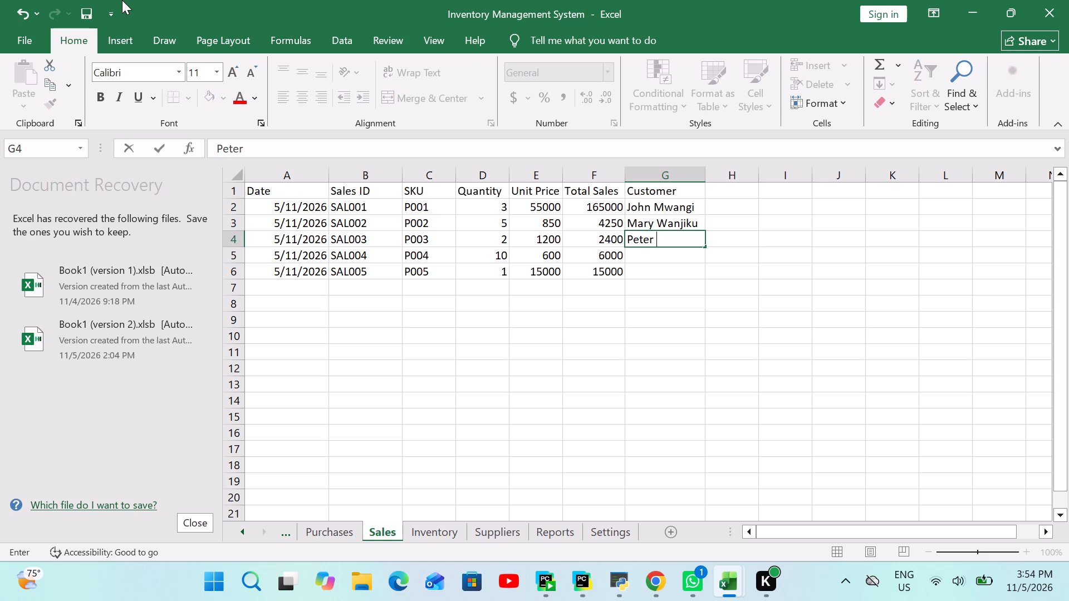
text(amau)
Enter the fourth customer's name for the SAL004 record in G5.
click(660, 263)
key(j)
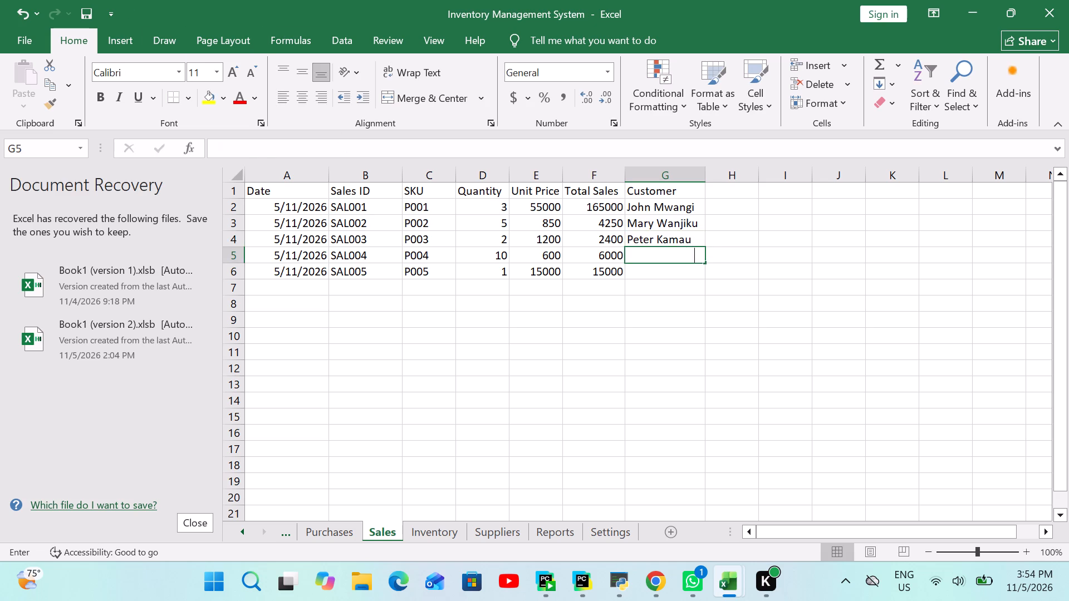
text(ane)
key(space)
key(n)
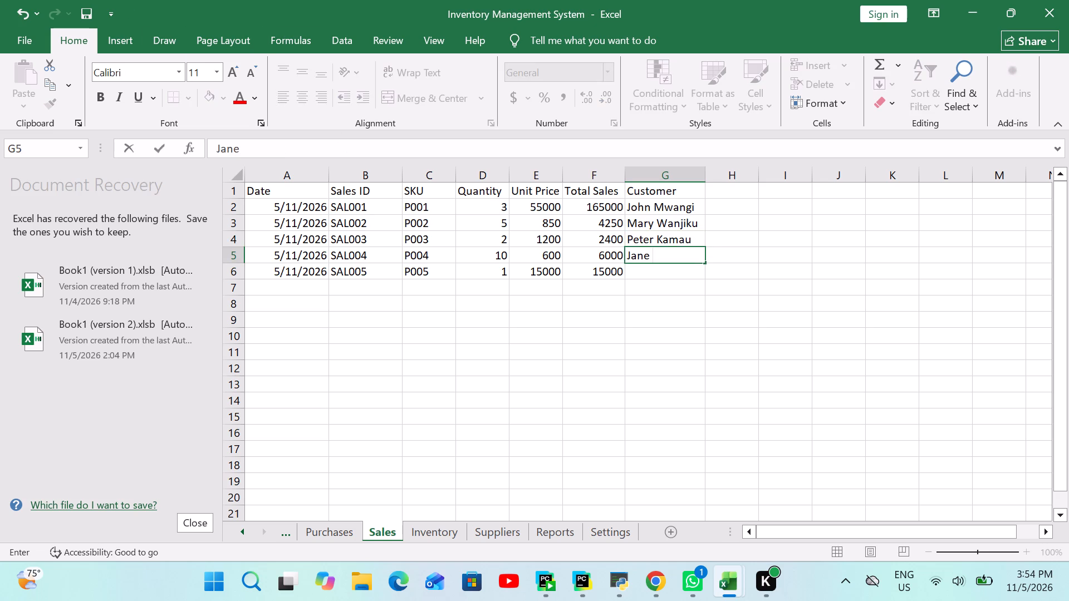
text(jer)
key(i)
Enter the fifth customer's name for the SAL005 record in G6.
click(656, 277)
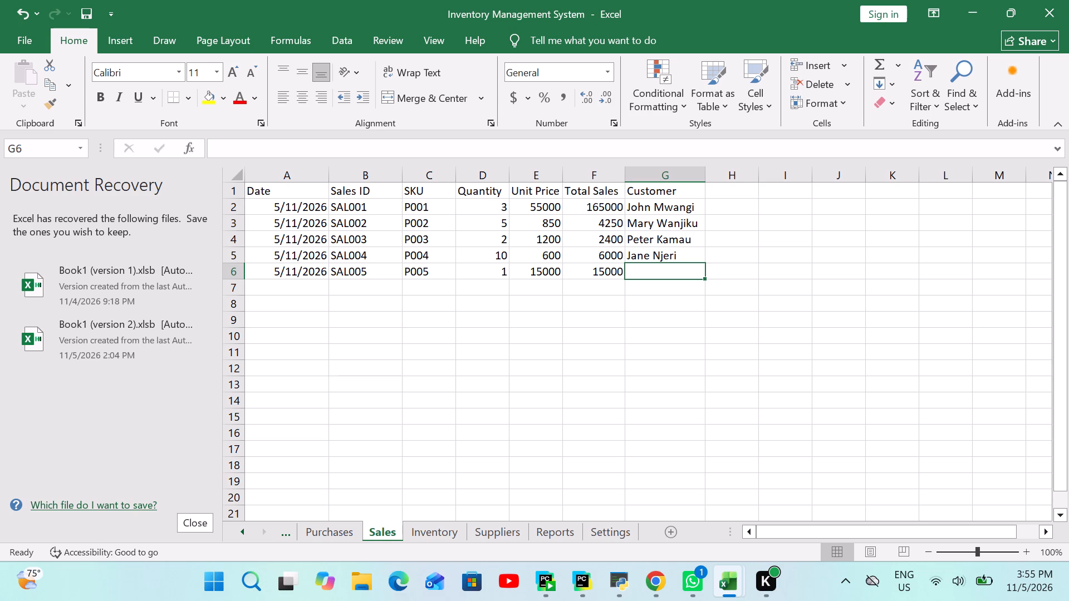
key(d)
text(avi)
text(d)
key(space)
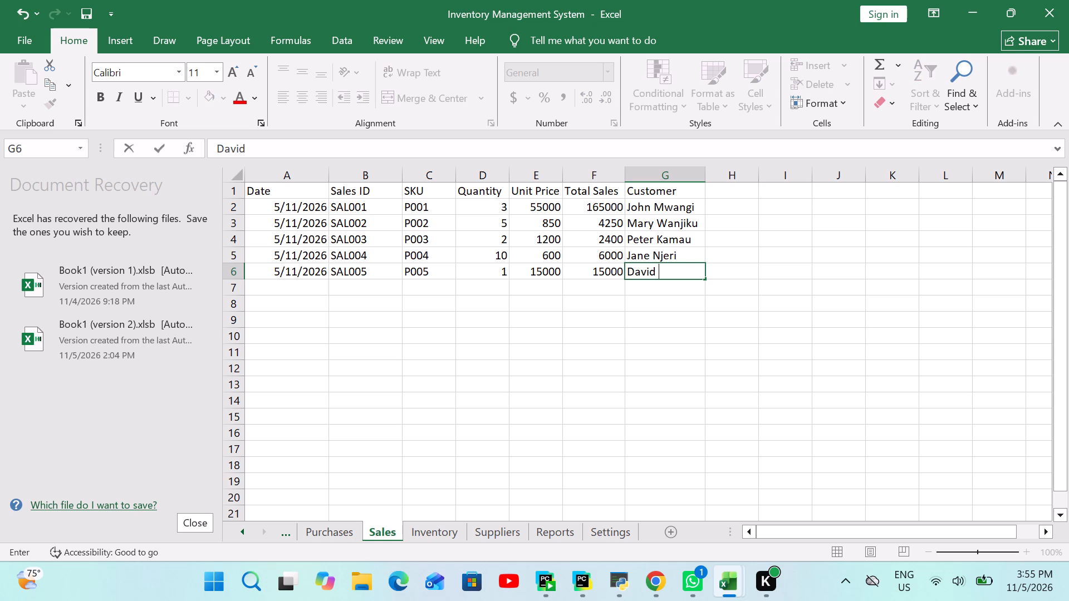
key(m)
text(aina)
Save the Inventory Management System workbook.
click(13, 40)
click(60, 246)
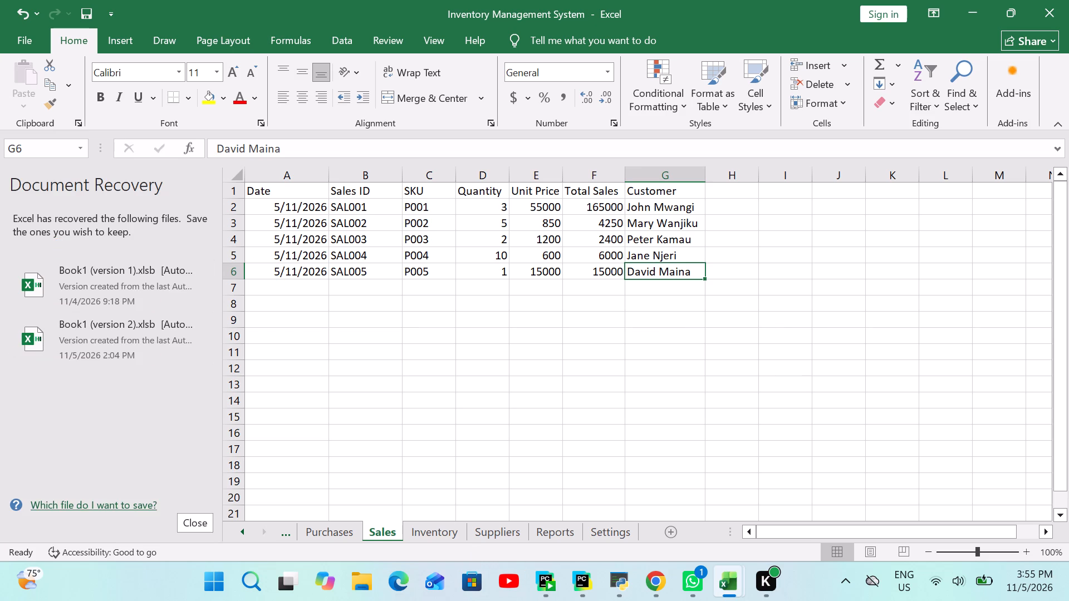
Switch to the Inventory sheet.
click(433, 531)
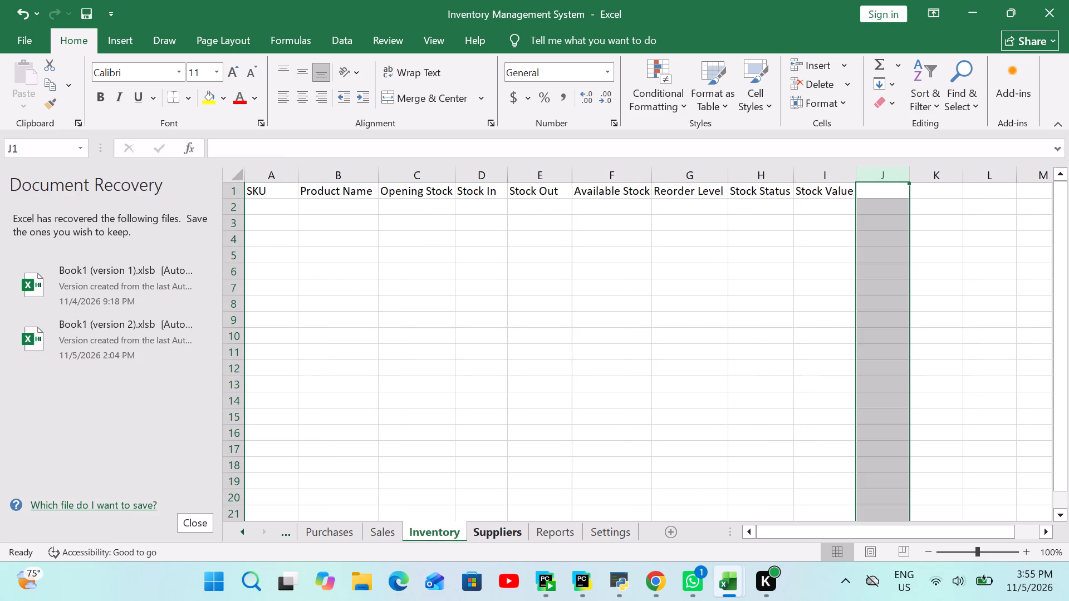